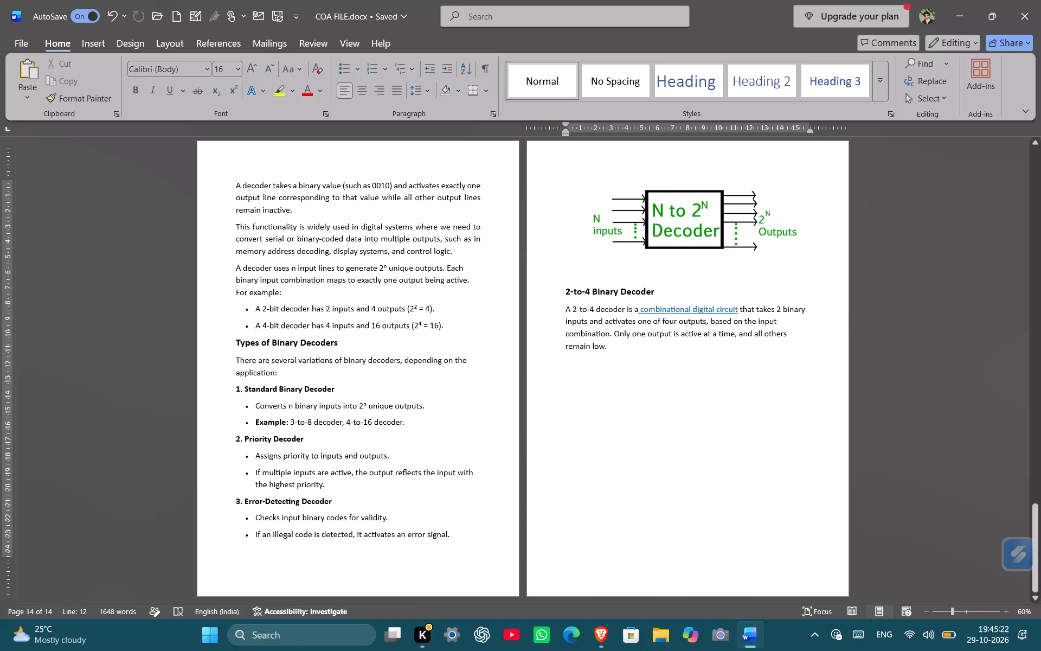
Compare the web article's 2-to-4 Binary Decoder section with the end of the Word document to find what is still missing.
{"action": "left_click", "coordinate": [602, 634]}
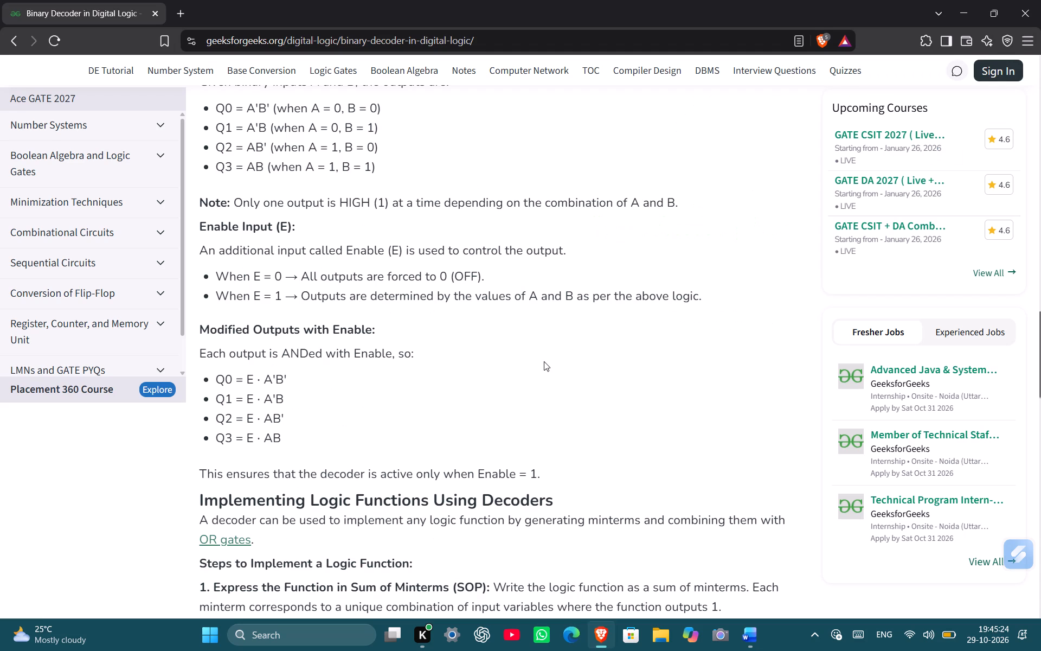
{"action": "scroll", "coordinate": [387, 334], "scroll_direction": "up", "scroll_amount": 7}
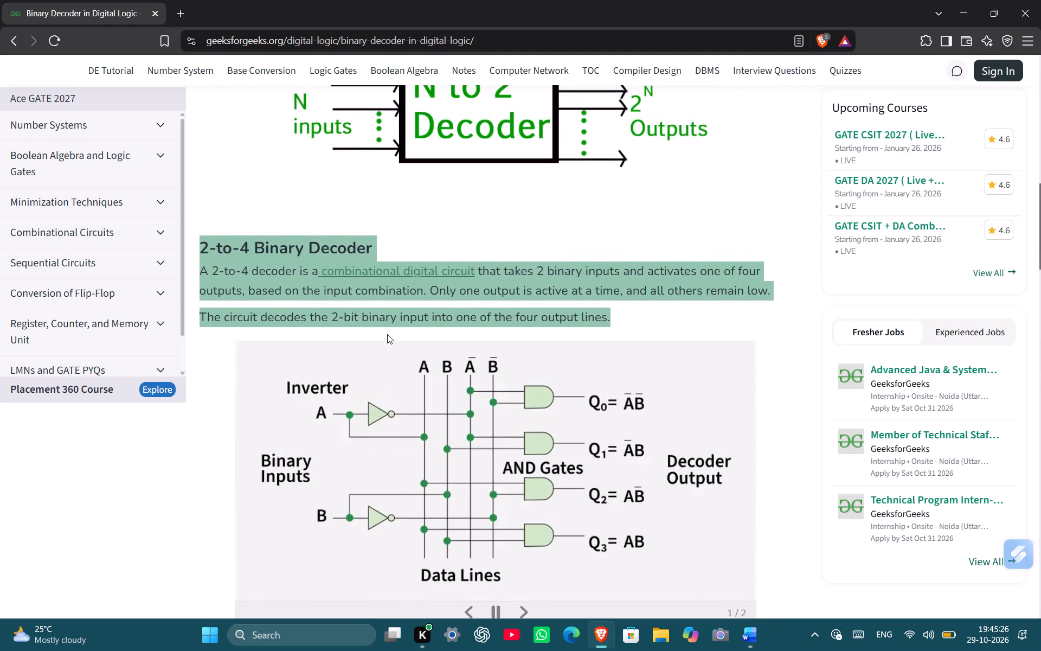
{"action": "left_click", "coordinate": [387, 334]}
{"action": "scroll", "coordinate": [543, 355], "scroll_direction": "down", "scroll_amount": 4}
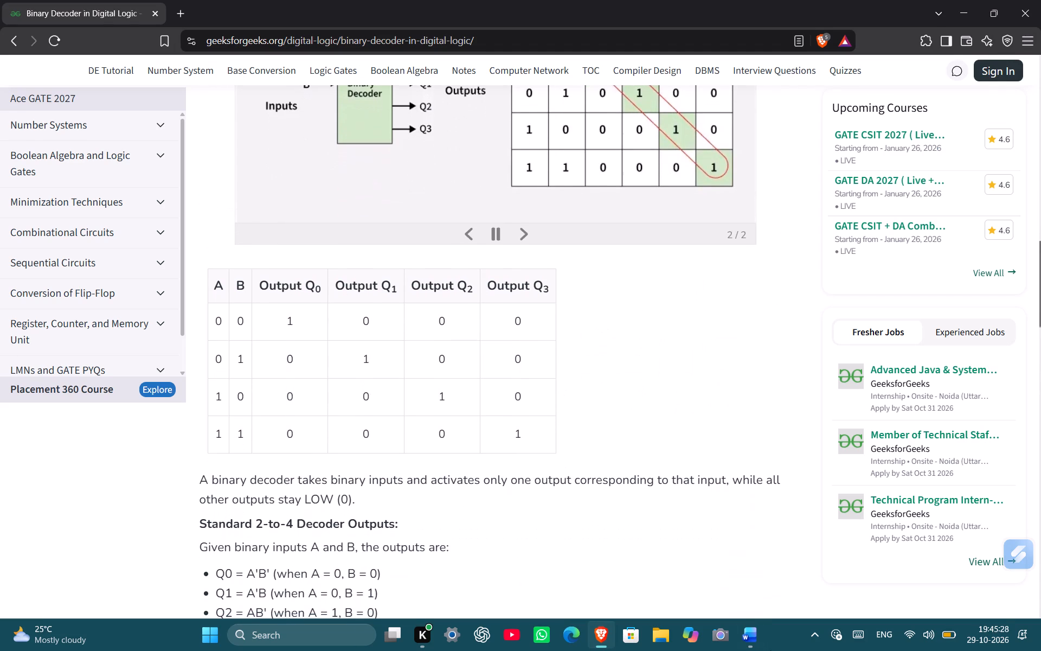
{"action": "left_click", "coordinate": [747, 631]}
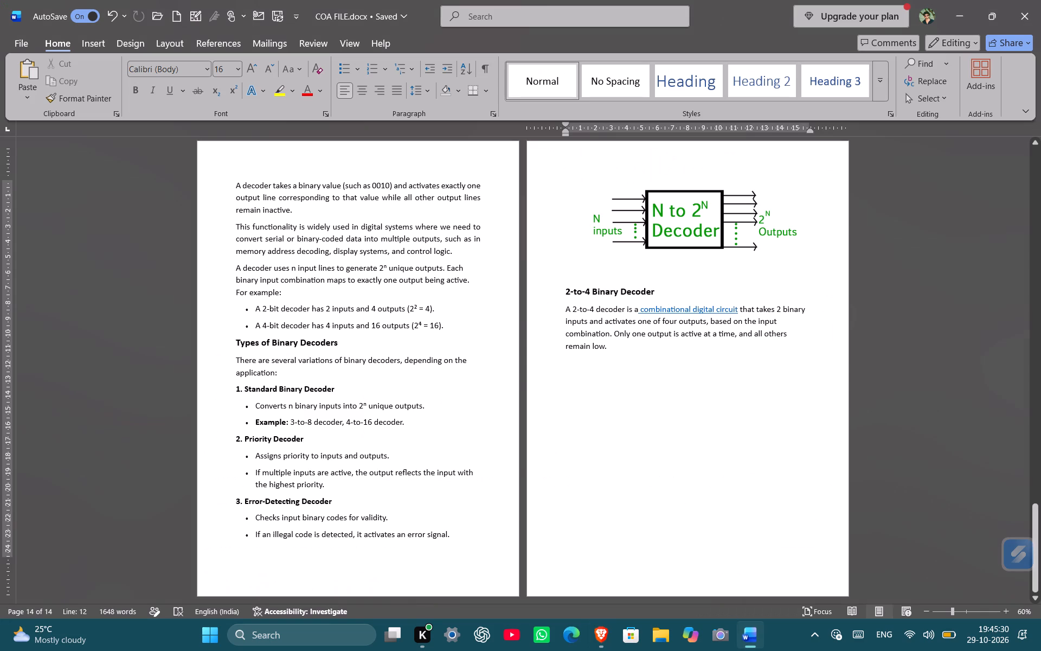
{"action": "left_click", "coordinate": [601, 631]}
{"action": "scroll", "coordinate": [455, 483], "scroll_direction": "up", "scroll_amount": 1}
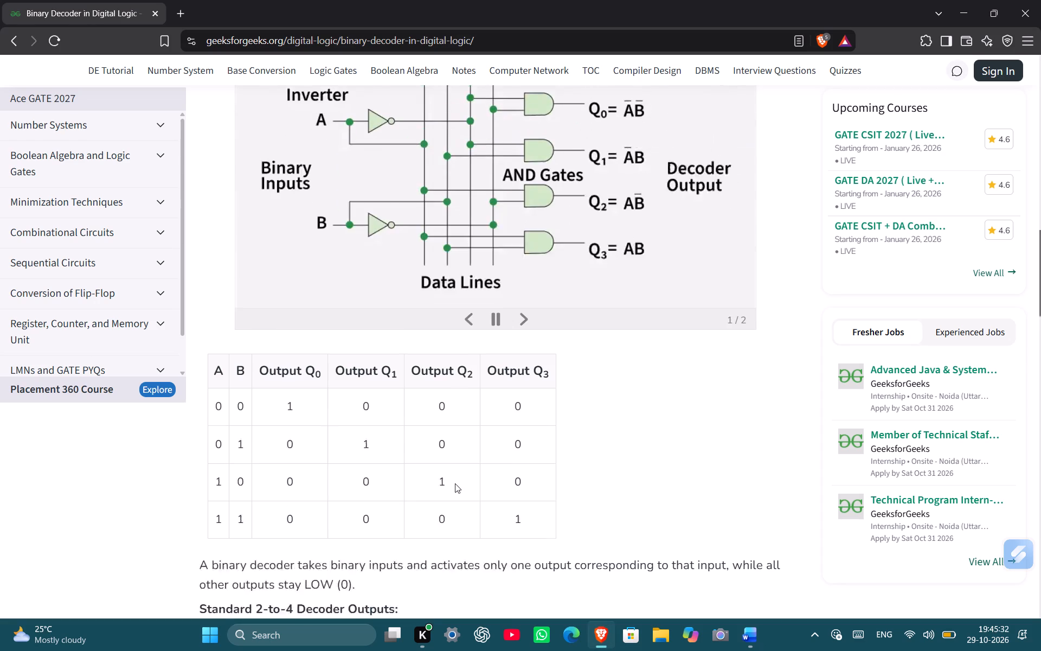
{"action": "scroll", "coordinate": [455, 483], "scroll_direction": "up", "scroll_amount": 3}
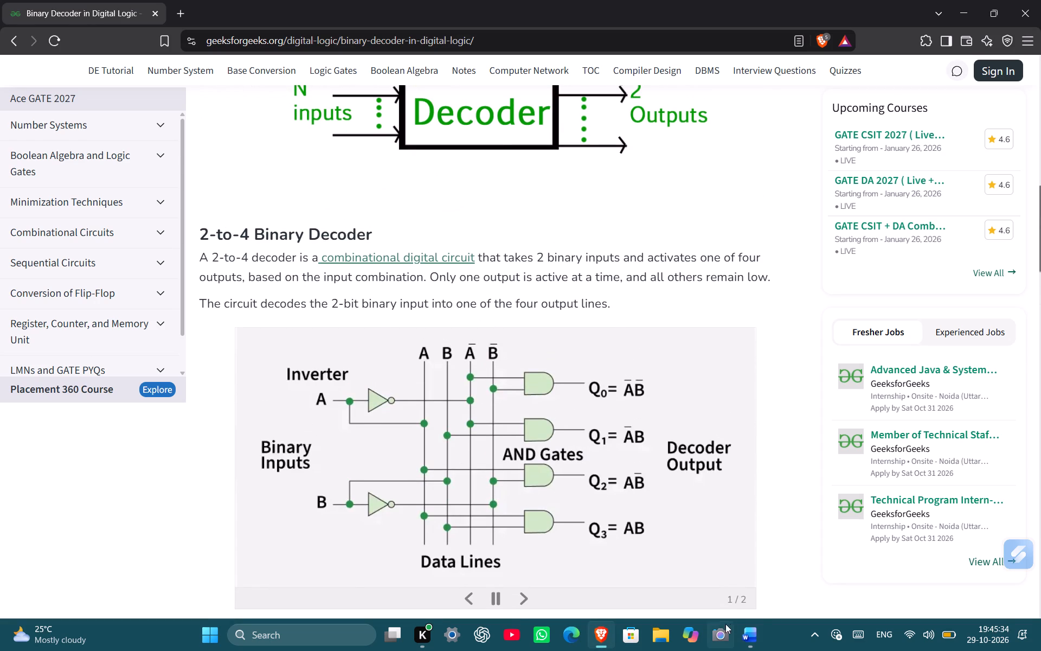
{"action": "left_click", "coordinate": [748, 629]}
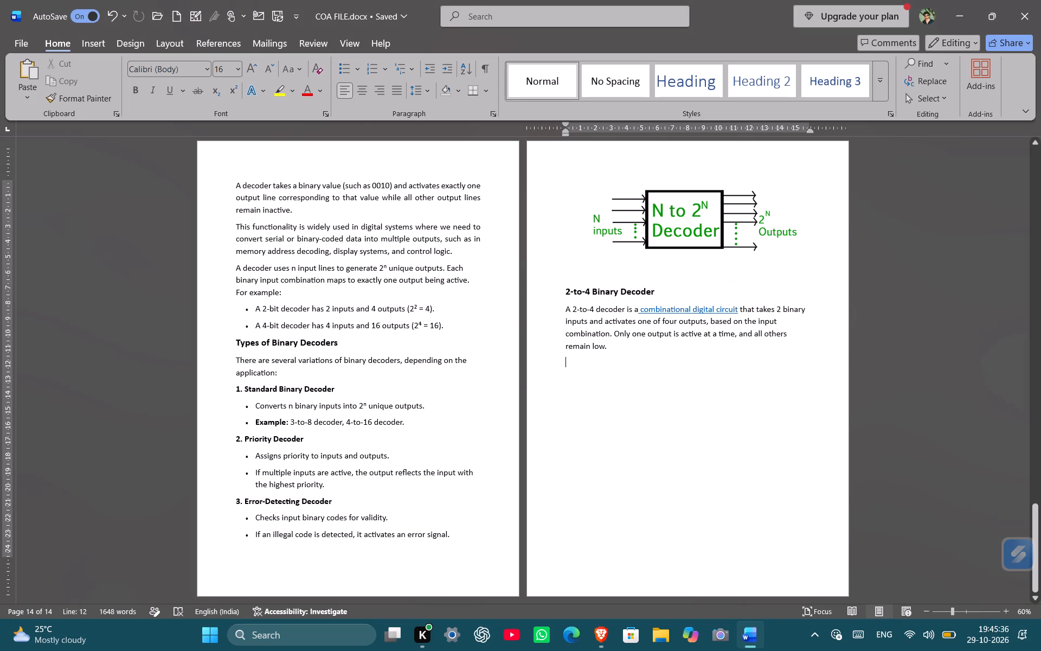
Copy the article's sentence "The circuit decodes the 2-bit binary input into one of the four output lines." to the end of the Word document.
{"action": "left_click", "coordinate": [608, 631]}
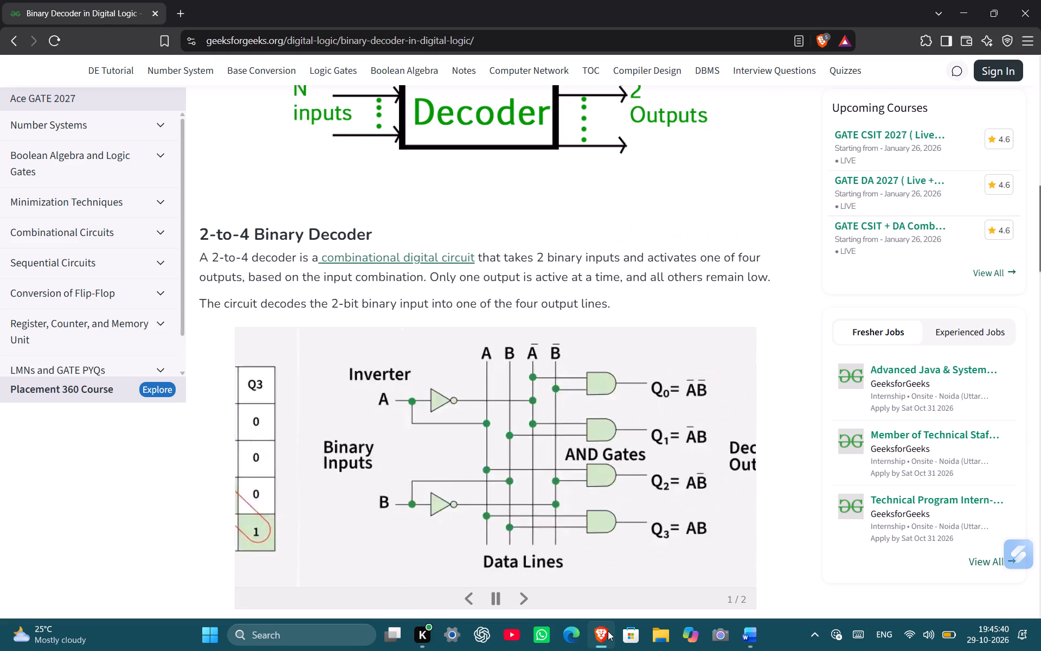
{"action": "left_click_drag", "start_coordinate": [610, 300], "coordinate": [196, 302]}
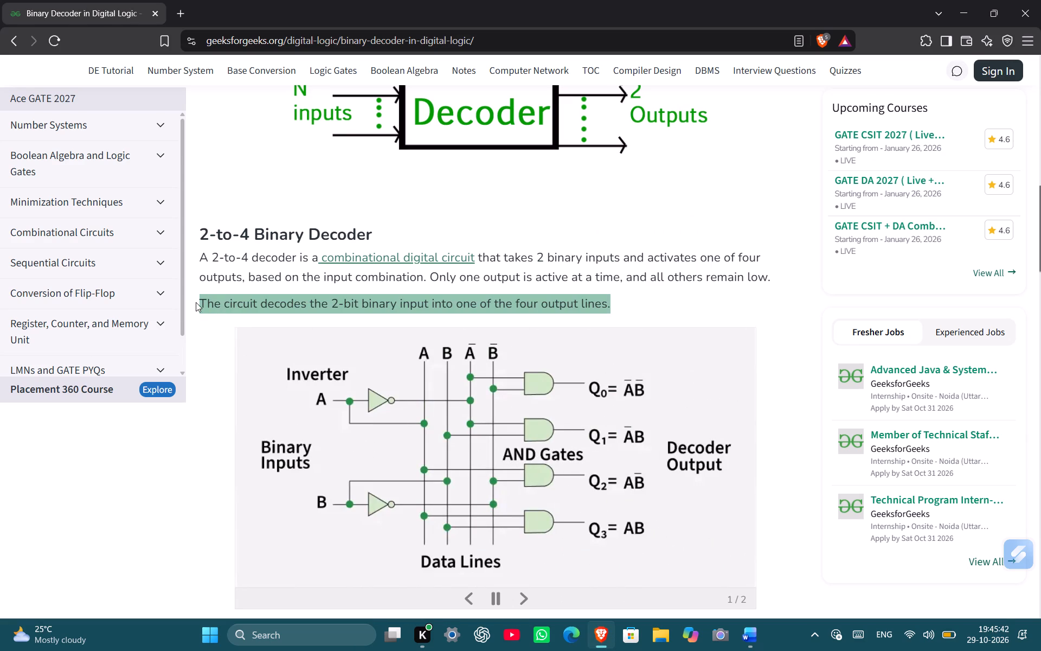
{"action": "left_click_drag", "start_coordinate": [196, 302], "coordinate": [196, 301]}
{"action": "key", "text": "ctrl+c"}
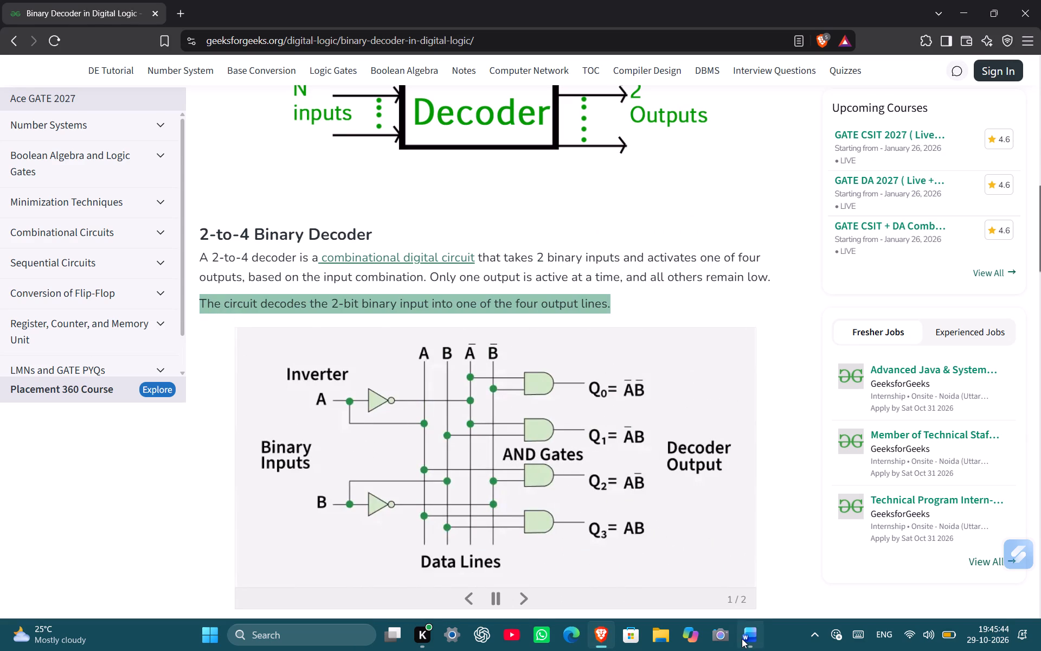
{"action": "left_click", "coordinate": [742, 639]}
{"action": "key", "text": "ctrl+v"}
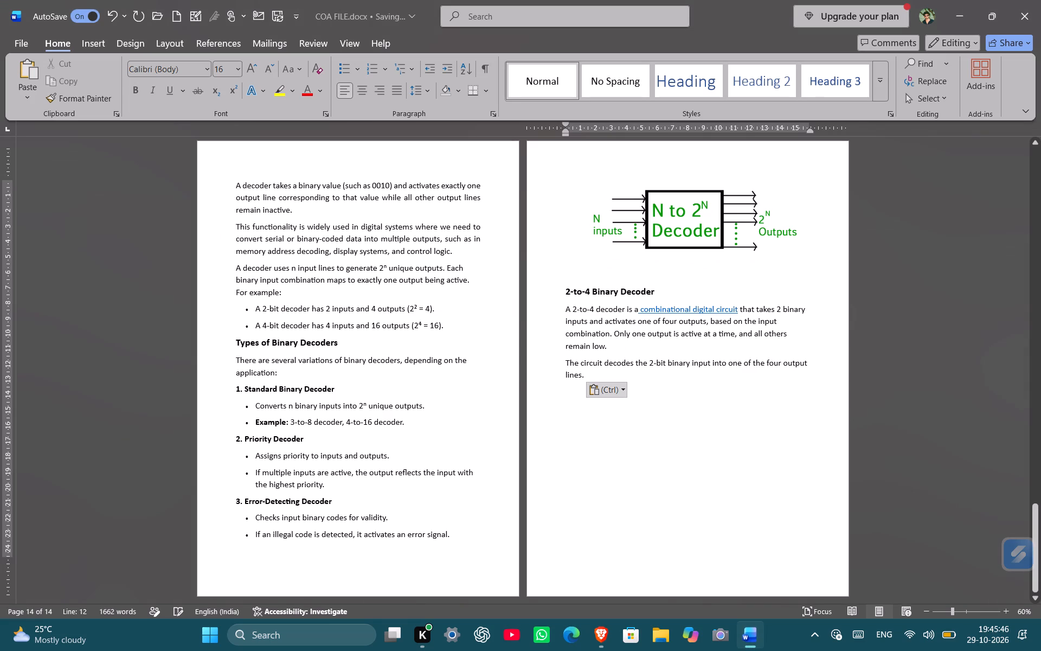
Copy the article's complete A, B, Output Q0–Q3 truth table into the Word document, on a new line below the last sentence.
{"action": "left_click", "coordinate": [599, 632]}
{"action": "scroll", "coordinate": [459, 508], "scroll_direction": "down", "scroll_amount": 3}
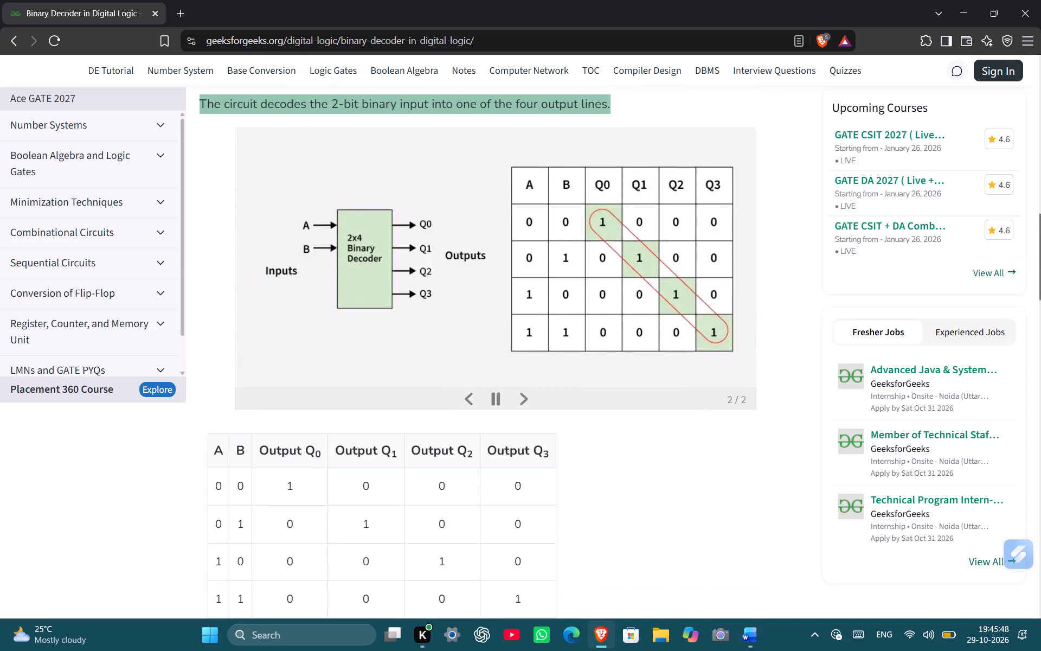
{"action": "scroll", "coordinate": [459, 508], "scroll_direction": "down", "scroll_amount": 2}
{"action": "left_click_drag", "start_coordinate": [214, 265], "coordinate": [547, 376]}
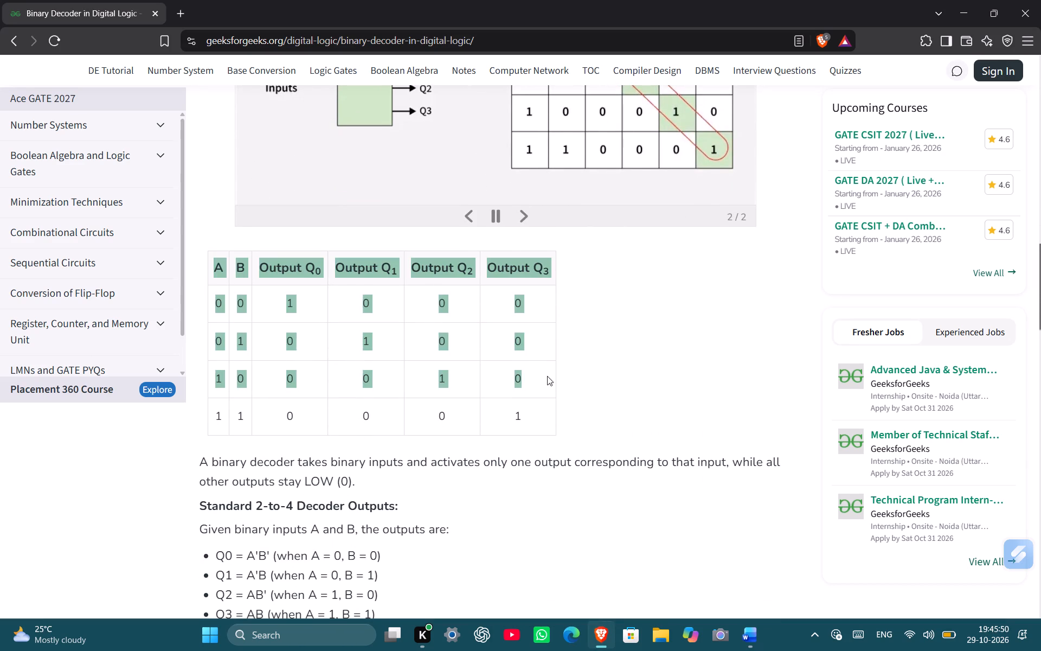
{"action": "left_click_drag", "start_coordinate": [547, 376], "coordinate": [537, 428]}
{"action": "key", "text": "ctrl+c"}
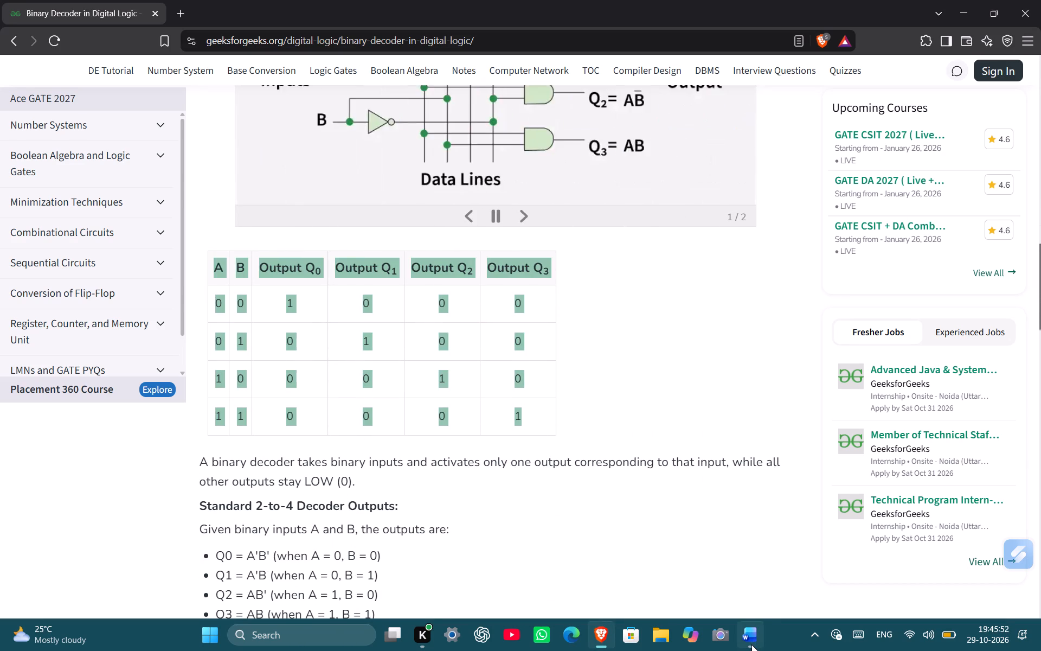
{"action": "left_click", "coordinate": [751, 644]}
{"action": "key", "text": "Return"}
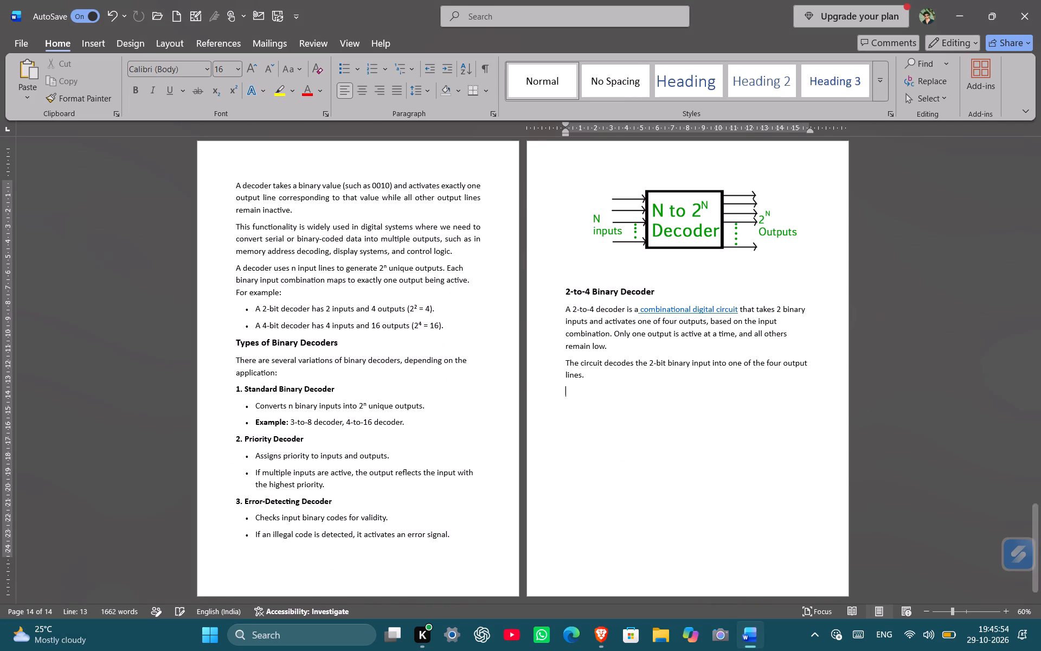
{"action": "key", "text": "ctrl+v"}
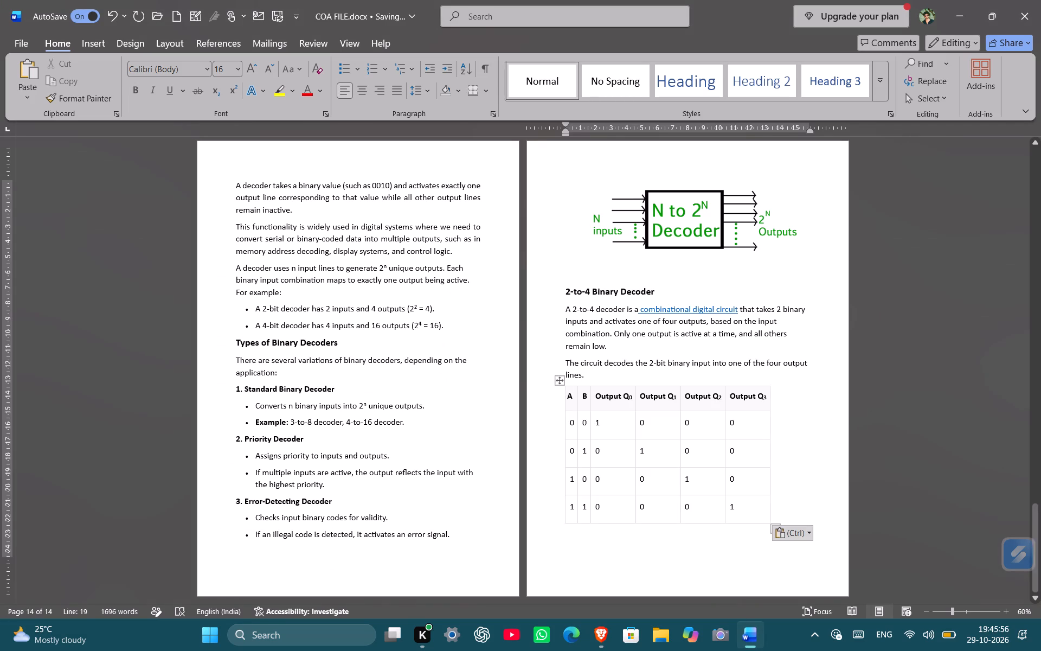
Shrink the pasted truth table to about two thirds of the text width.
{"action": "left_click_drag", "start_coordinate": [774, 524], "coordinate": [704, 470]}
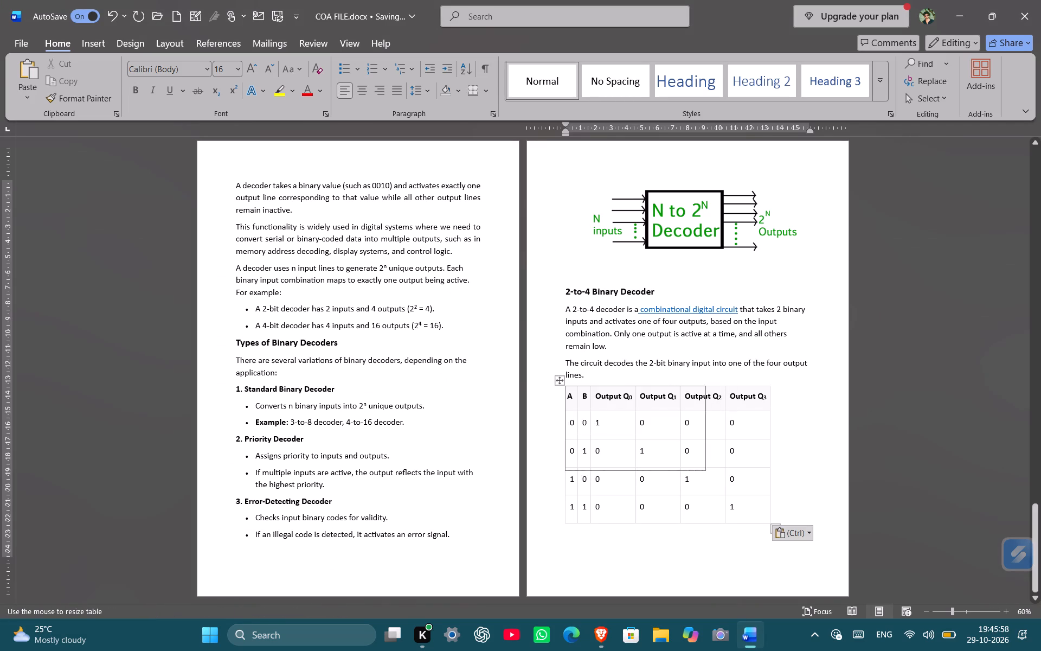
{"action": "left_click_drag", "start_coordinate": [704, 470], "coordinate": [719, 509]}
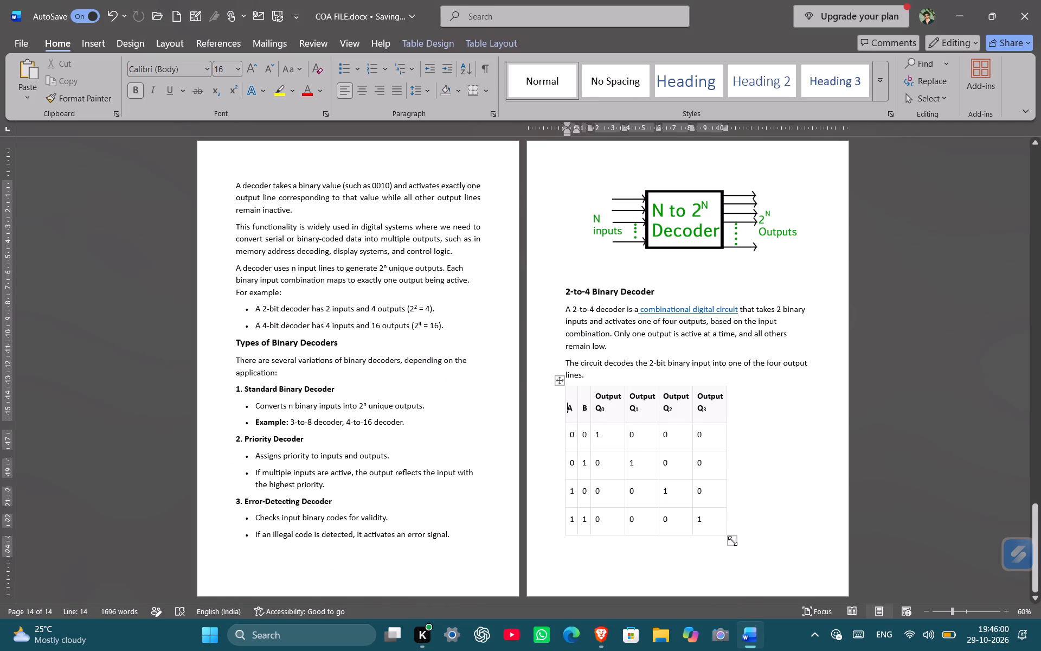
Add a new empty paragraph after the truth table, running onto a new page.
{"action": "scroll", "coordinate": [732, 541], "scroll_direction": "down", "scroll_amount": 1}
{"action": "left_click", "coordinate": [630, 548]}
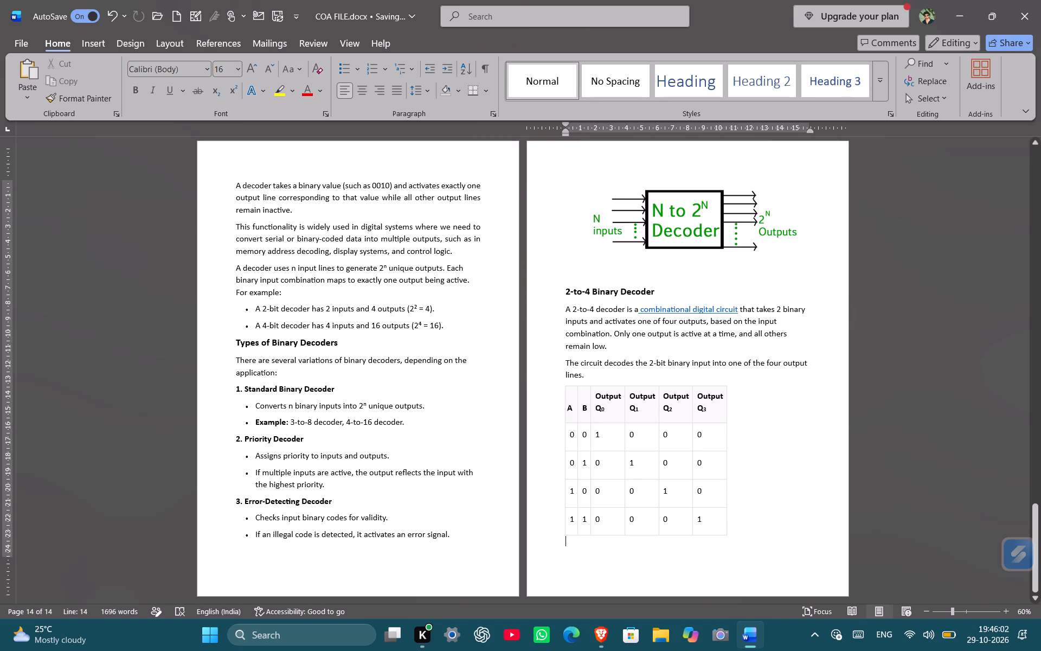
{"action": "key", "text": "Return"}
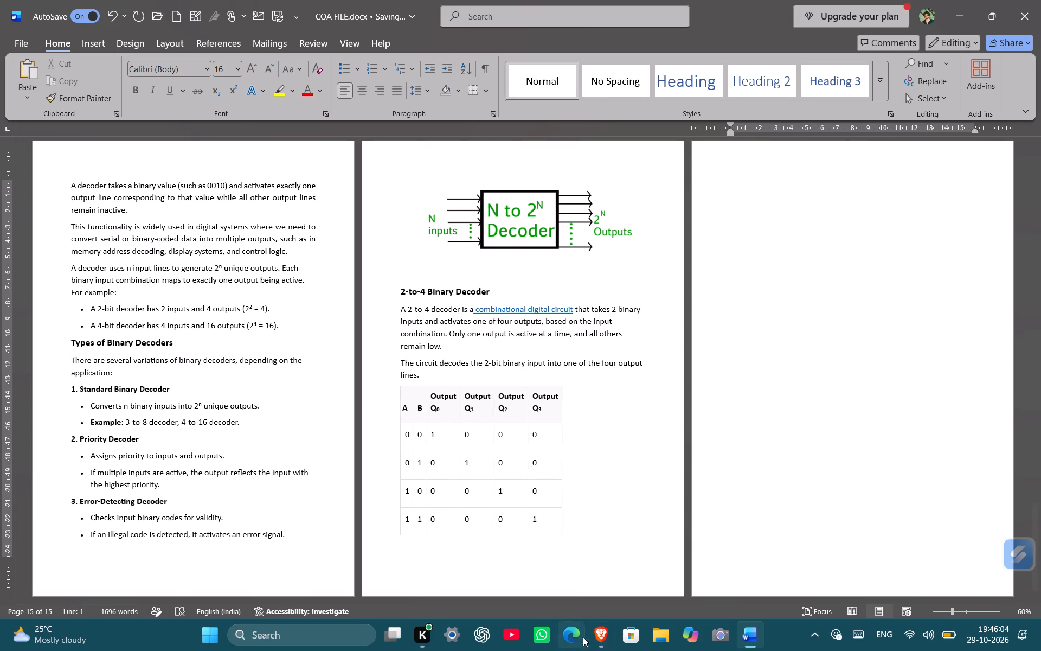
In the browser, skim the article's sections after the truth table for further content to add.
{"action": "left_click", "coordinate": [594, 636]}
{"action": "scroll", "coordinate": [415, 493], "scroll_direction": "down", "scroll_amount": 8}
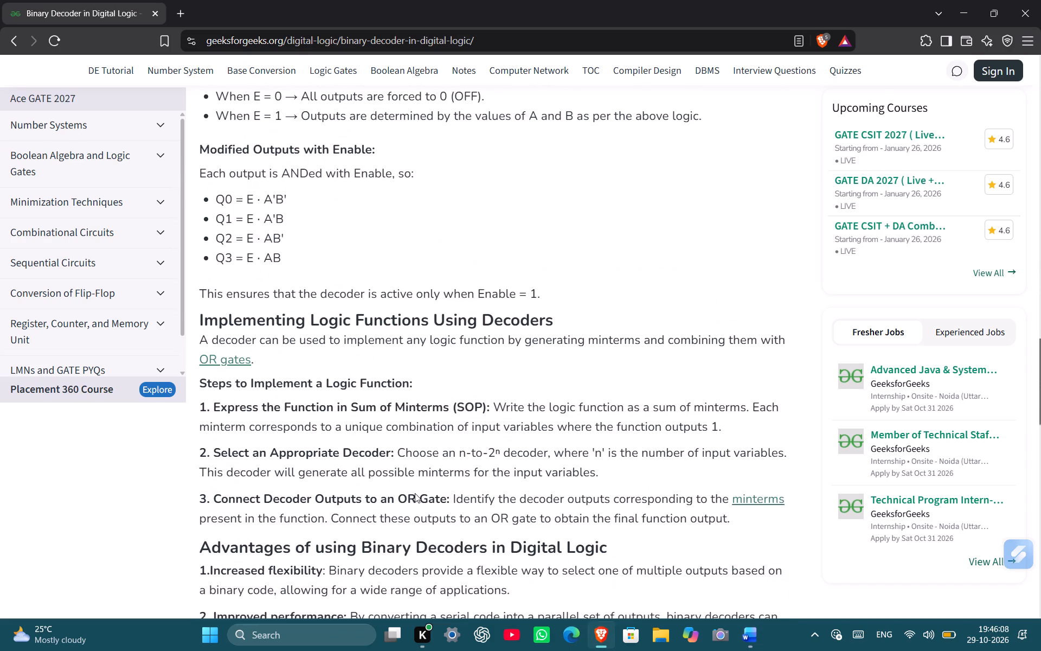
{"action": "scroll", "coordinate": [415, 493], "scroll_direction": "down", "scroll_amount": 1}
{"action": "scroll", "coordinate": [348, 375], "scroll_direction": "up", "scroll_amount": 2}
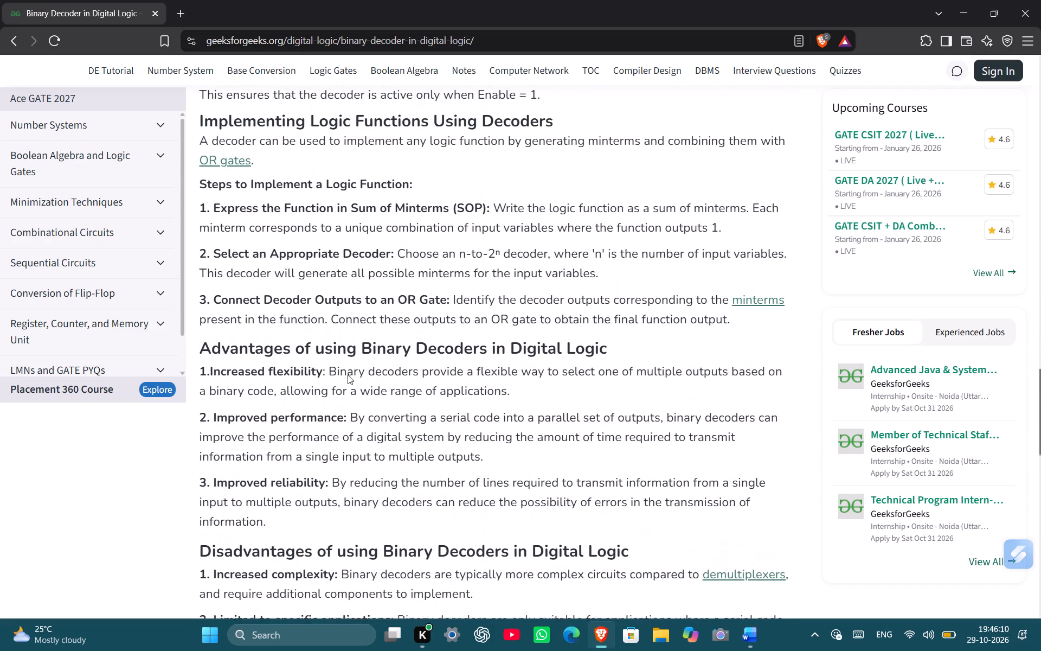
{"action": "scroll", "coordinate": [348, 375], "scroll_direction": "up", "scroll_amount": 1}
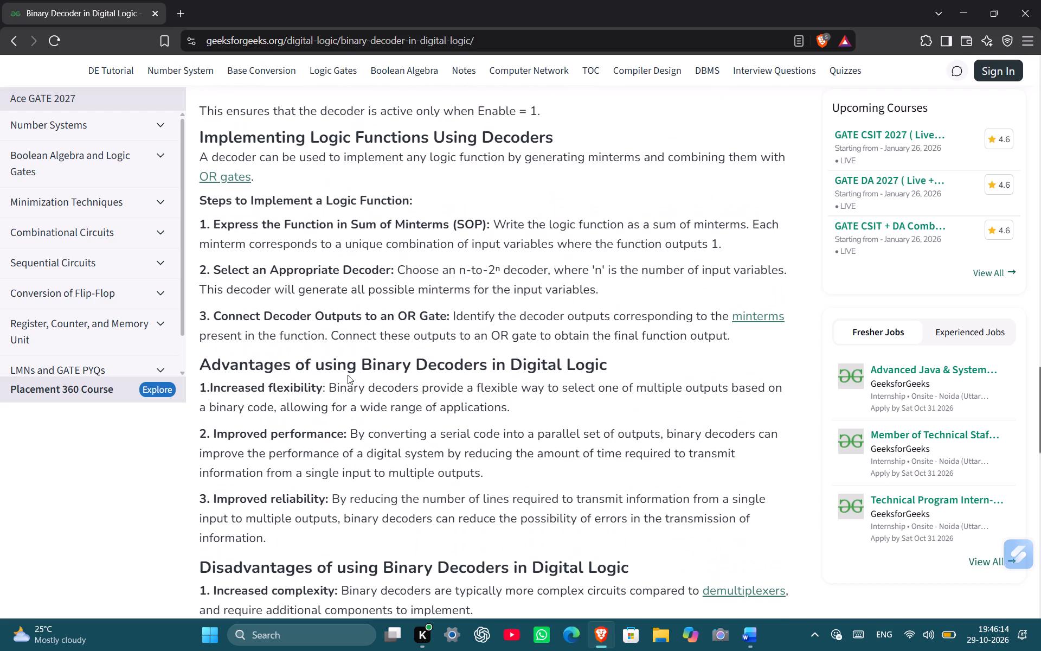
Copy the article's "Advantages of using Binary Decoders in Digital Logic" section with its three points onto the new page in Word.
{"action": "scroll", "coordinate": [279, 354], "scroll_direction": "down", "scroll_amount": 3}
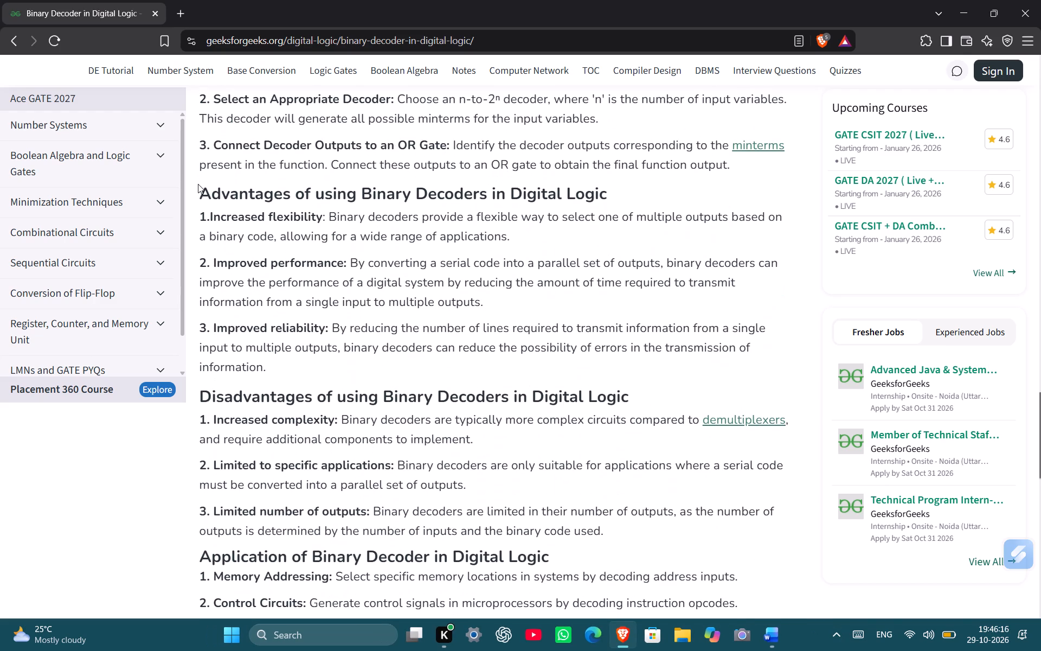
{"action": "scroll", "coordinate": [198, 184], "scroll_direction": "down", "scroll_amount": 1}
{"action": "left_click_drag", "start_coordinate": [196, 136], "coordinate": [287, 566]}
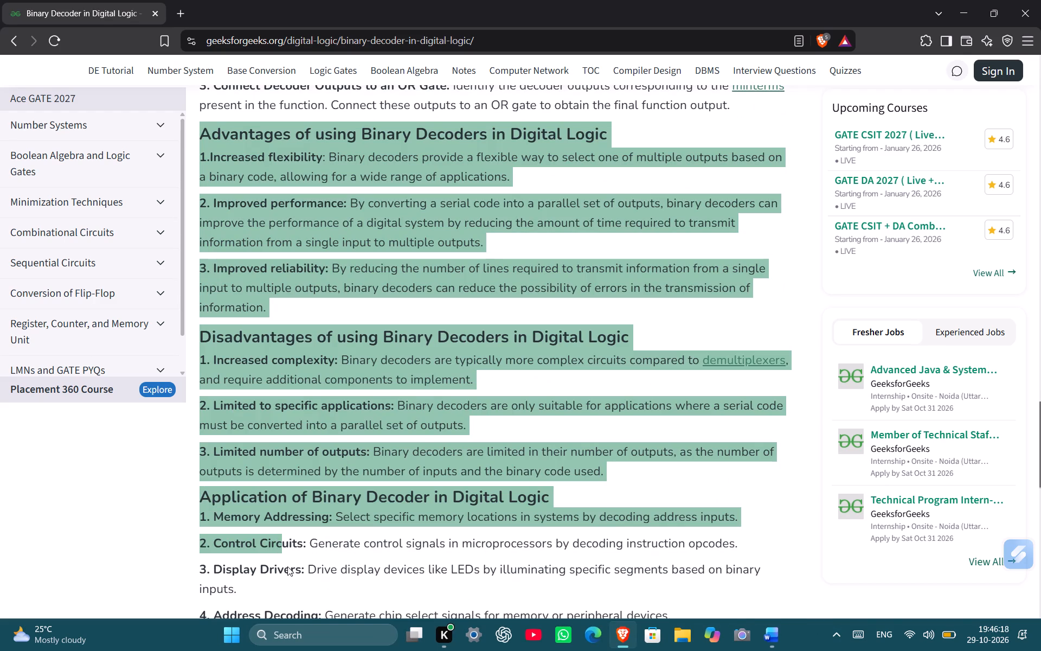
{"action": "left_click_drag", "start_coordinate": [287, 566], "coordinate": [285, 318]}
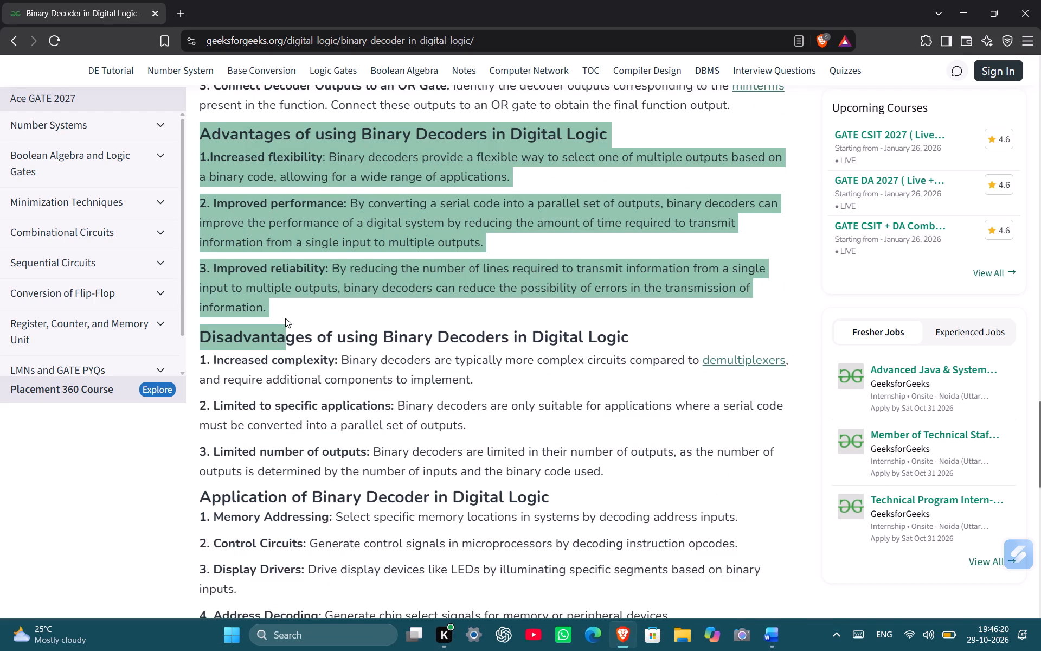
{"action": "left_click", "coordinate": [285, 318]}
{"action": "left_click_drag", "start_coordinate": [269, 312], "coordinate": [200, 139]}
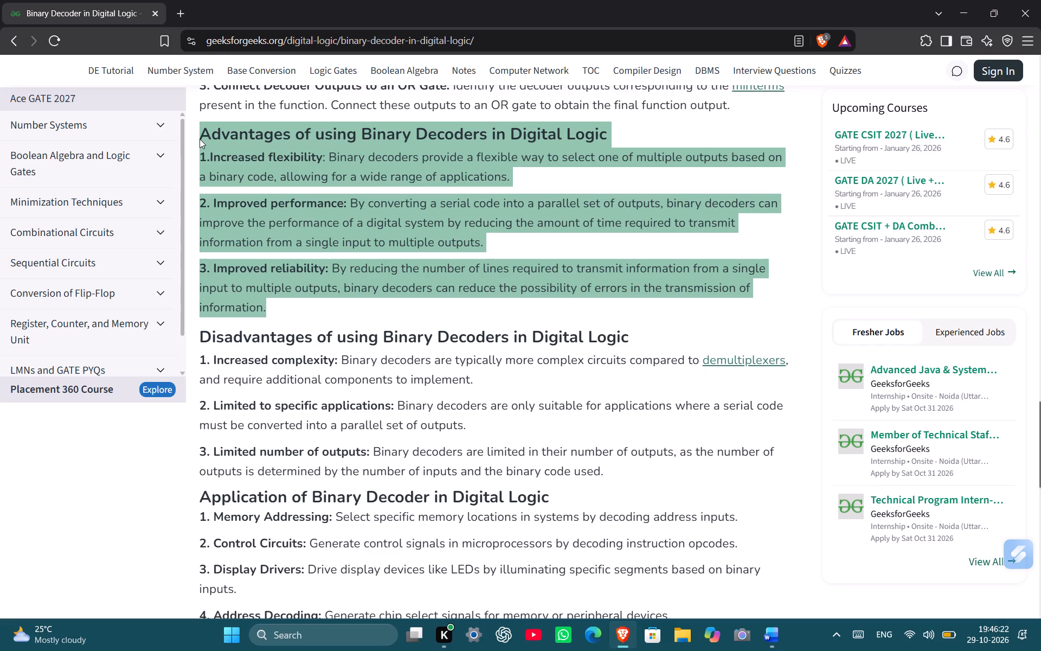
{"action": "key", "text": "ctrl+c"}
{"action": "key", "text": "ctrl+v"}
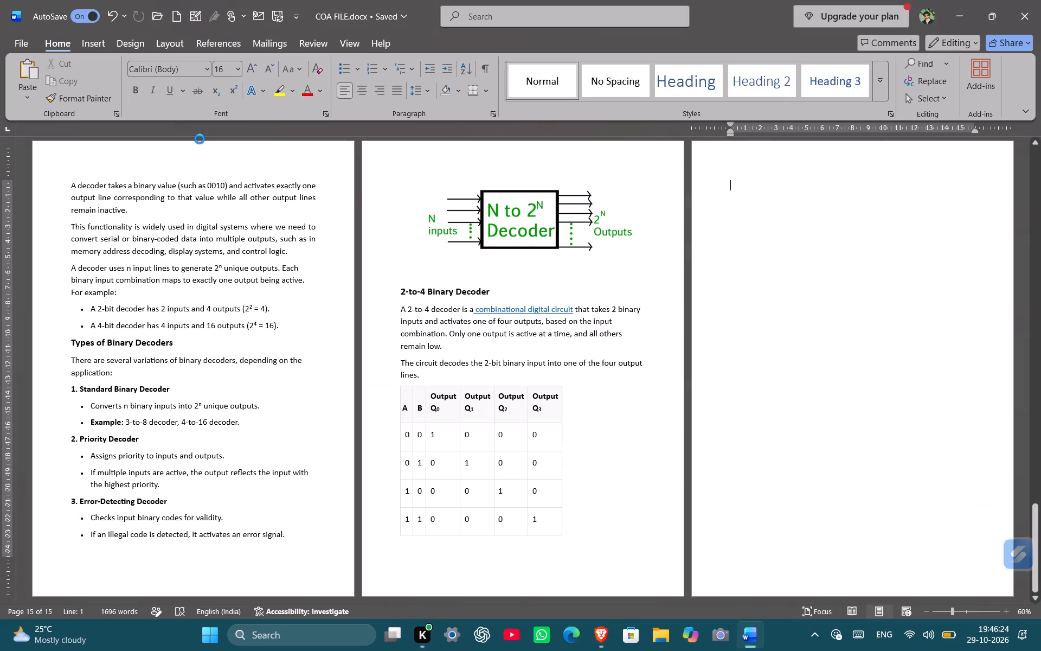
Increase the "Advantages of using Binary Decoders in Digital Logic" heading to font size 18.
{"action": "left_click_drag", "start_coordinate": [727, 186], "coordinate": [946, 189]}
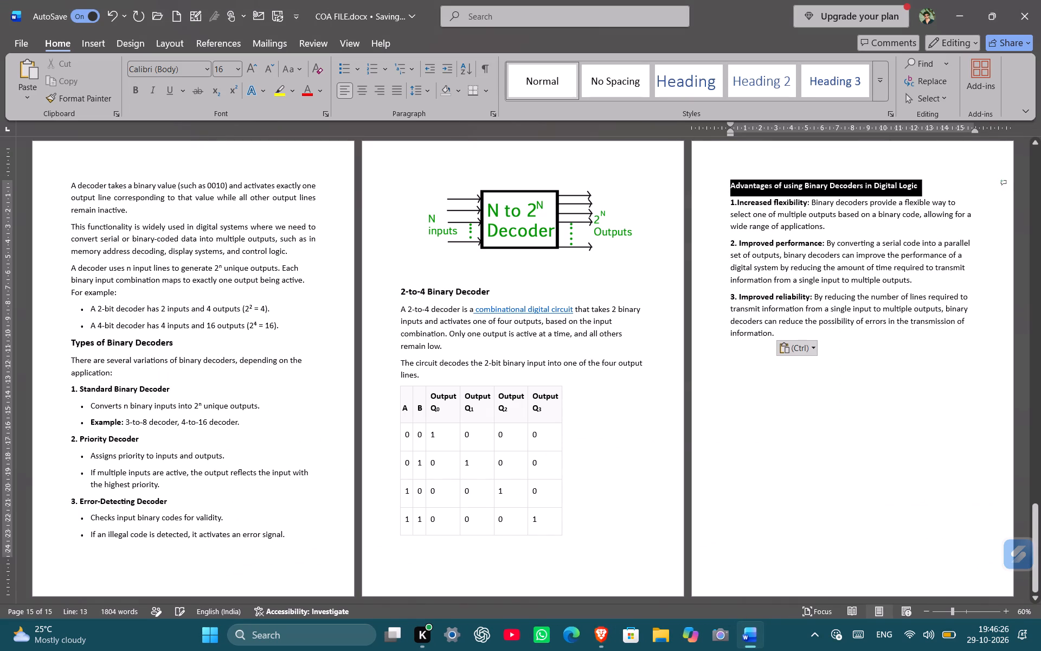
{"action": "left_click_drag", "start_coordinate": [946, 189], "coordinate": [947, 189]}
{"action": "key", "text": "ctrl+shift+period"}
{"action": "left_click", "coordinate": [947, 189]}
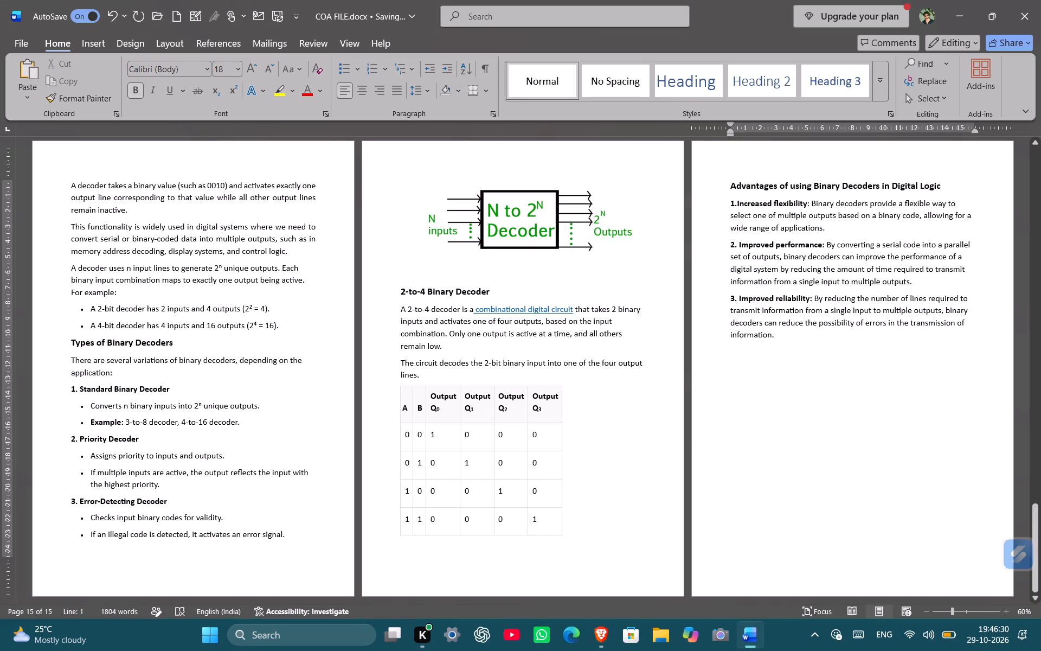
Copy the article's "Disadvantages of using Binary Decoders in Digital Logic" section with its three points below the advantages in Word.
{"action": "left_click", "coordinate": [786, 337]}
{"action": "key", "text": "Return"}
{"action": "left_click_drag", "start_coordinate": [200, 329], "coordinate": [613, 473]}
{"action": "key", "text": "ctrl+c"}
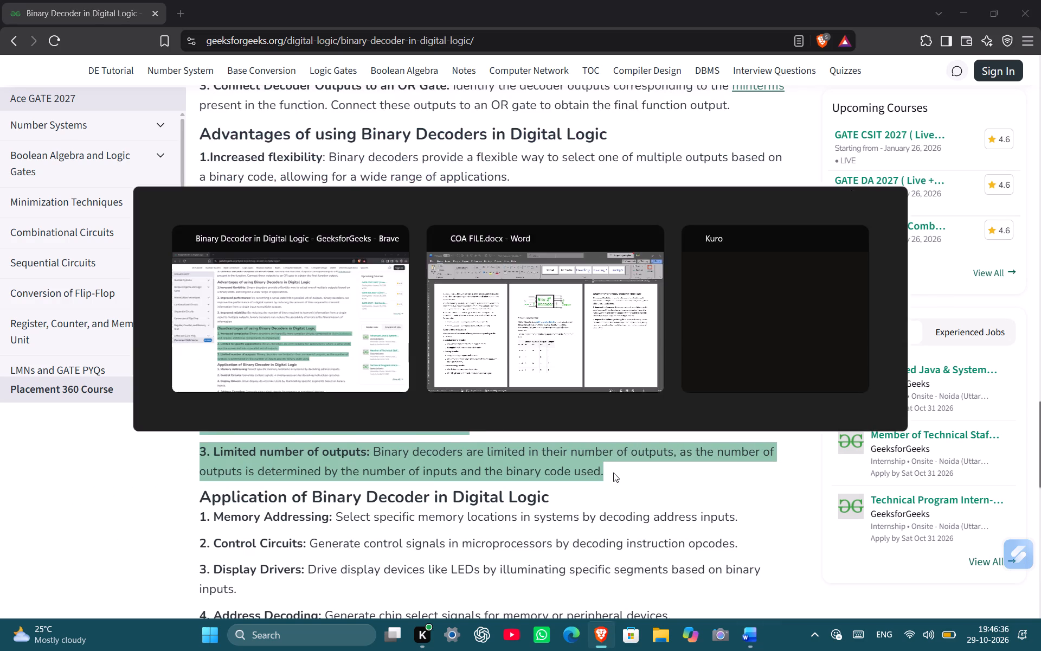
{"action": "key", "text": "ctrl+v"}
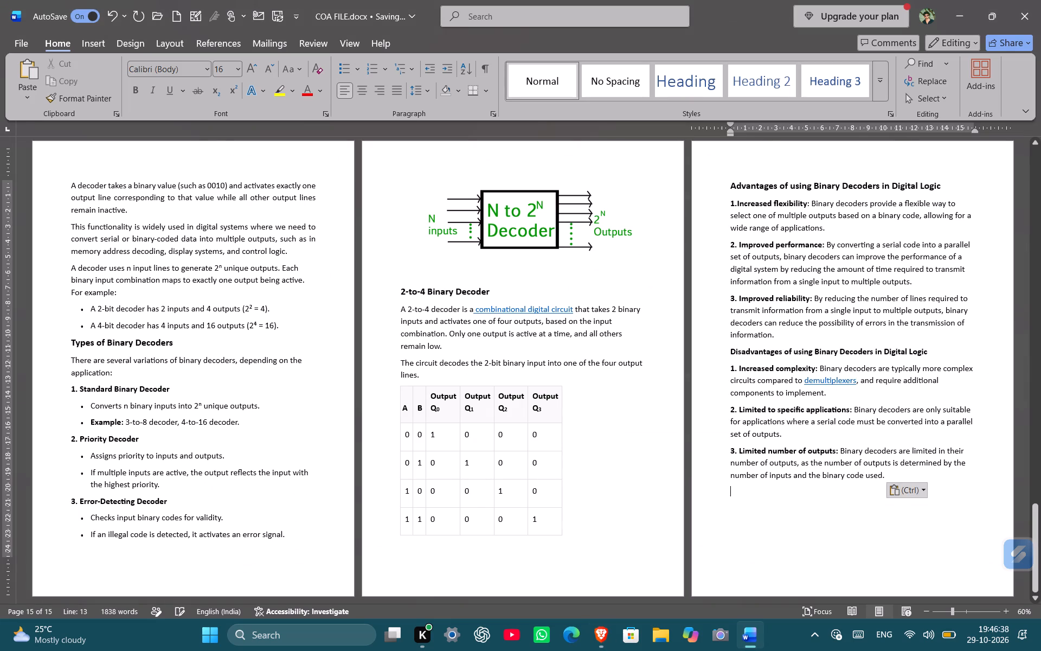
Increase the "Disadvantages of using Binary Decoders in Digital Logic" heading to font size 18.
{"action": "left_click_drag", "start_coordinate": [724, 352], "coordinate": [935, 352]}
{"action": "key", "text": "ctrl+shift+period"}
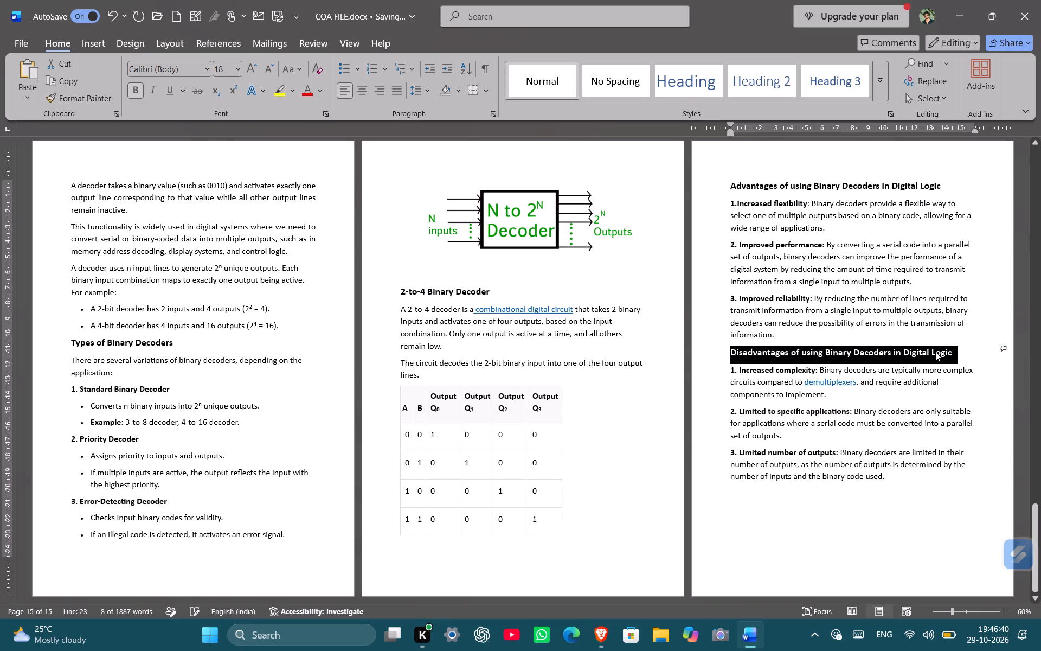
{"action": "left_click", "coordinate": [935, 352]}
{"action": "left_click", "coordinate": [868, 409]}
{"action": "scroll", "coordinate": [868, 409], "scroll_direction": "down", "scroll_amount": 1}
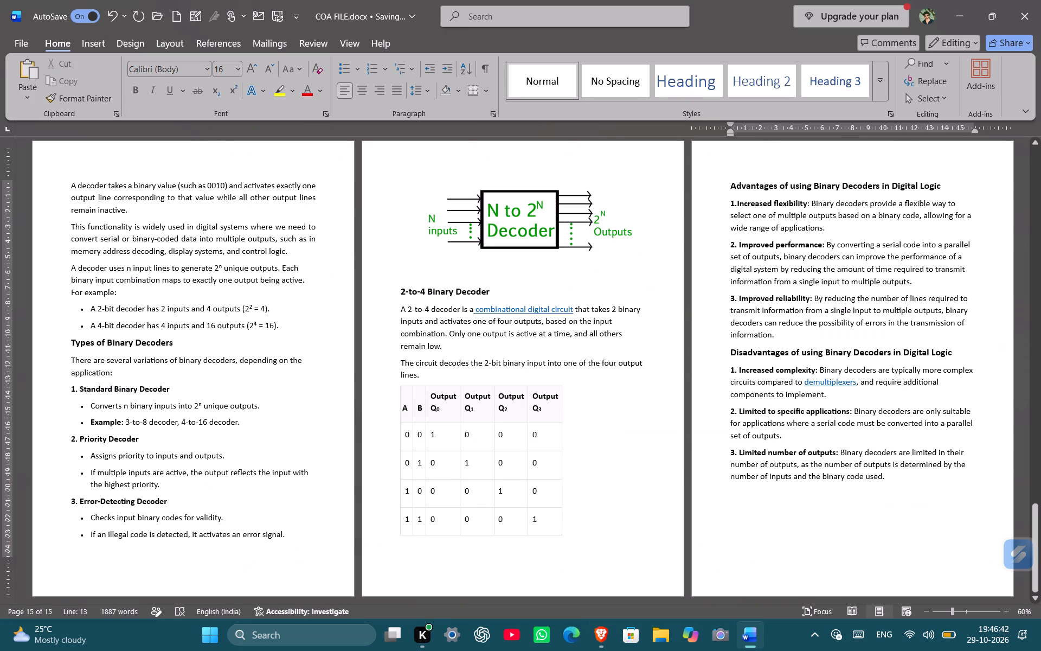
Copy the article's "Application of Binary Decoder in Digital Logic" section with its six points below the disadvantages in Word.
{"action": "scroll", "coordinate": [868, 409], "scroll_direction": "down", "scroll_amount": 1}
{"action": "left_click", "coordinate": [897, 486]}
{"action": "key", "text": "Return"}
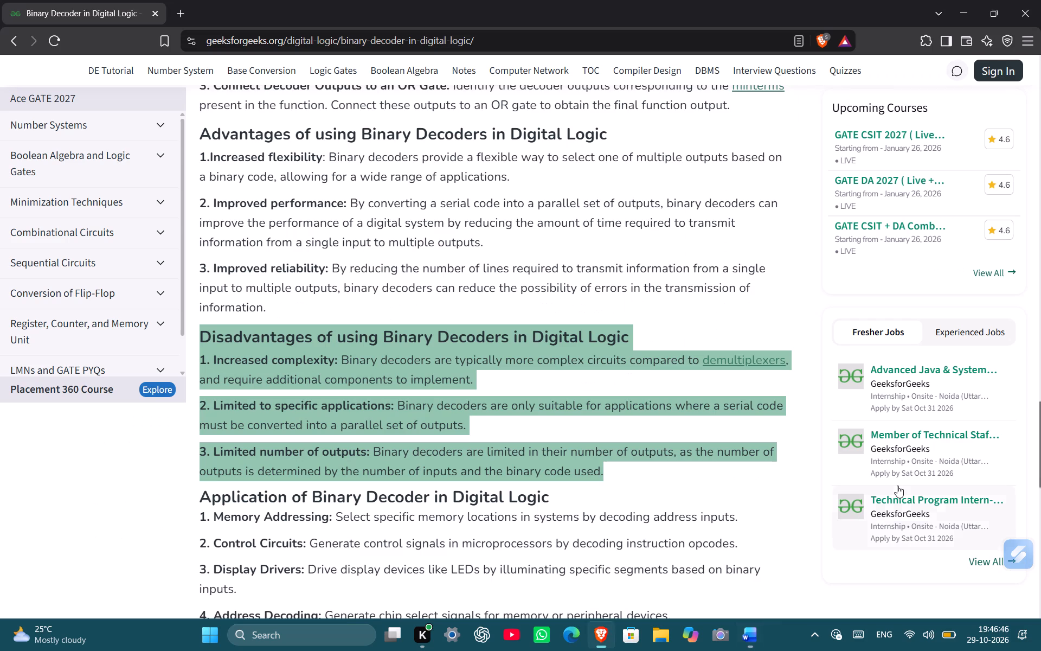
{"action": "scroll", "coordinate": [552, 488], "scroll_direction": "down", "scroll_amount": 3}
{"action": "left_click_drag", "start_coordinate": [202, 308], "coordinate": [727, 470]}
{"action": "key", "text": "ctrl+c"}
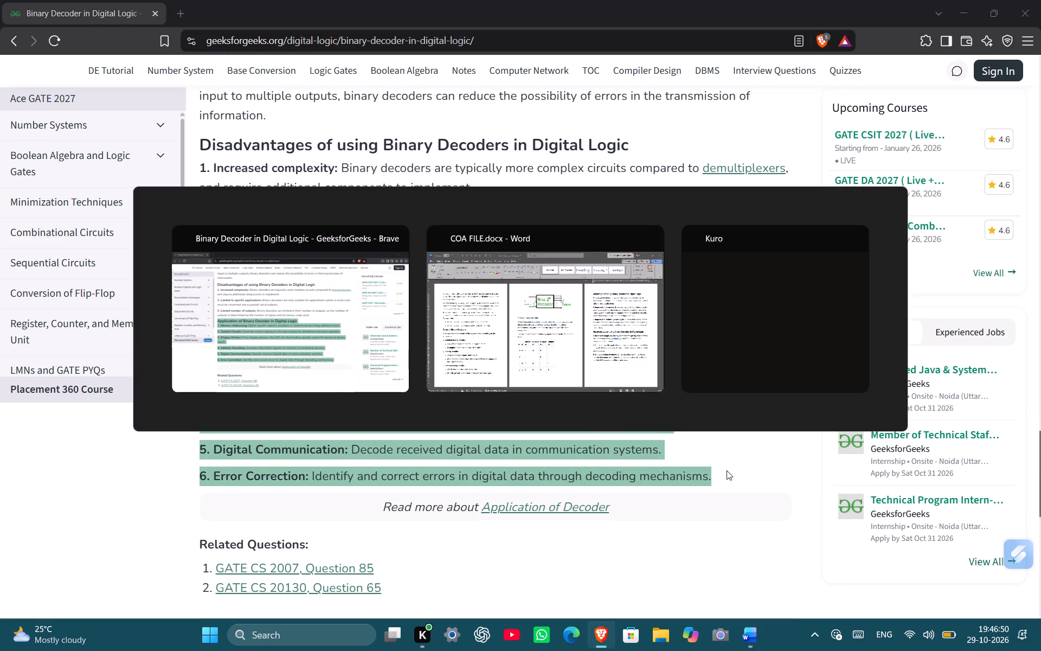
{"action": "key", "text": "ctrl+v"}
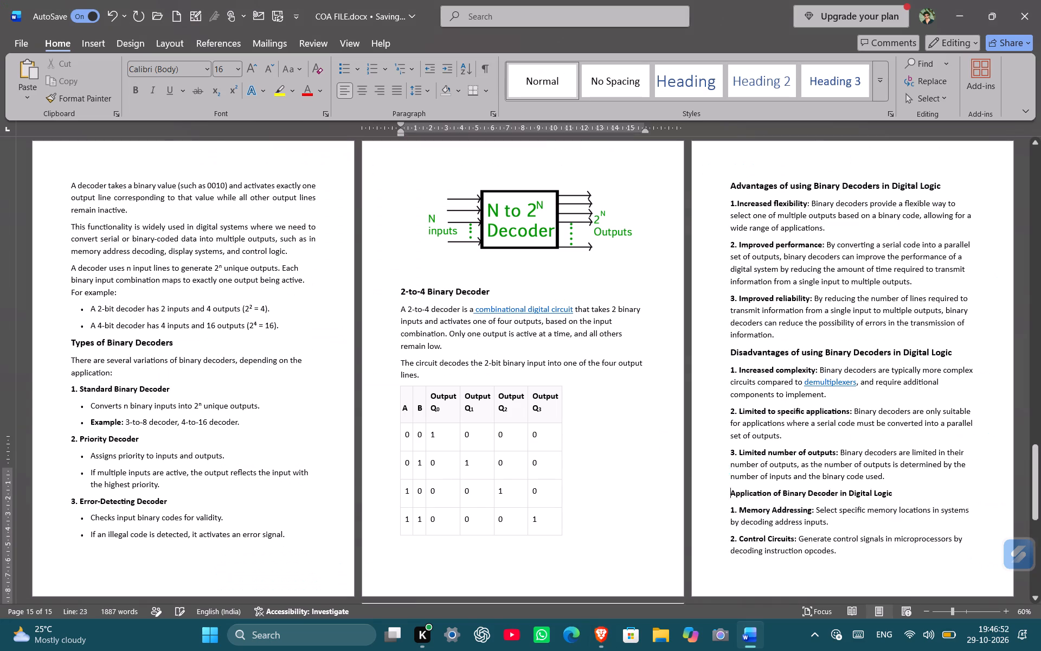
Increase the "Application of Binary Decoder in Digital Logic" heading to font size 18.
{"action": "left_click_drag", "start_coordinate": [729, 316], "coordinate": [922, 311]}
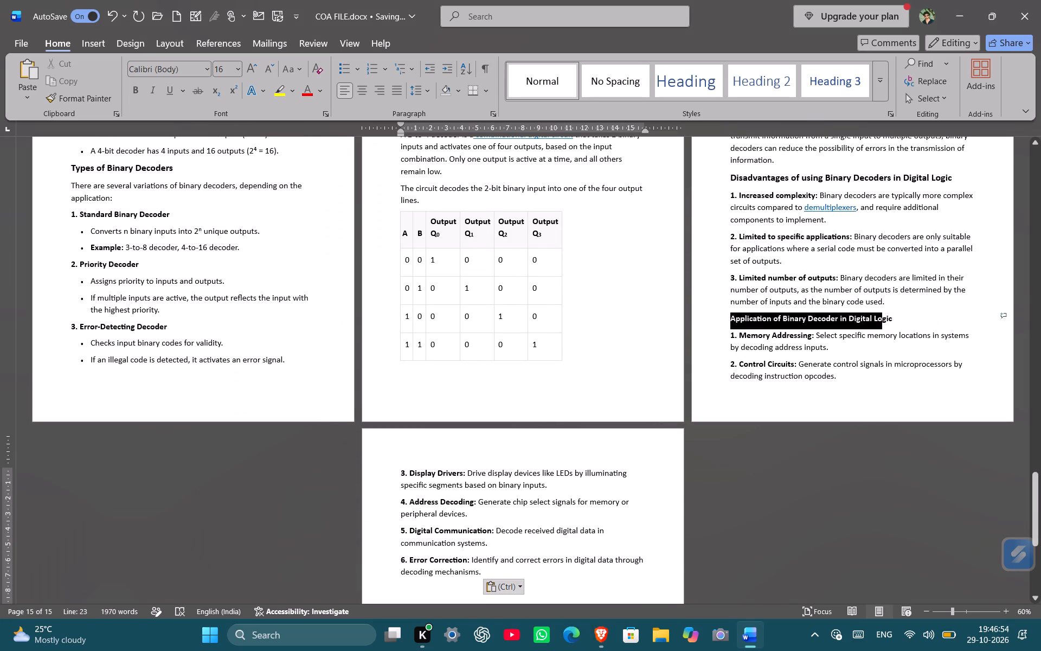
{"action": "left_click_drag", "start_coordinate": [922, 311], "coordinate": [908, 318]}
{"action": "key", "text": "ctrl+shift+period"}
{"action": "left_click", "coordinate": [908, 318]}
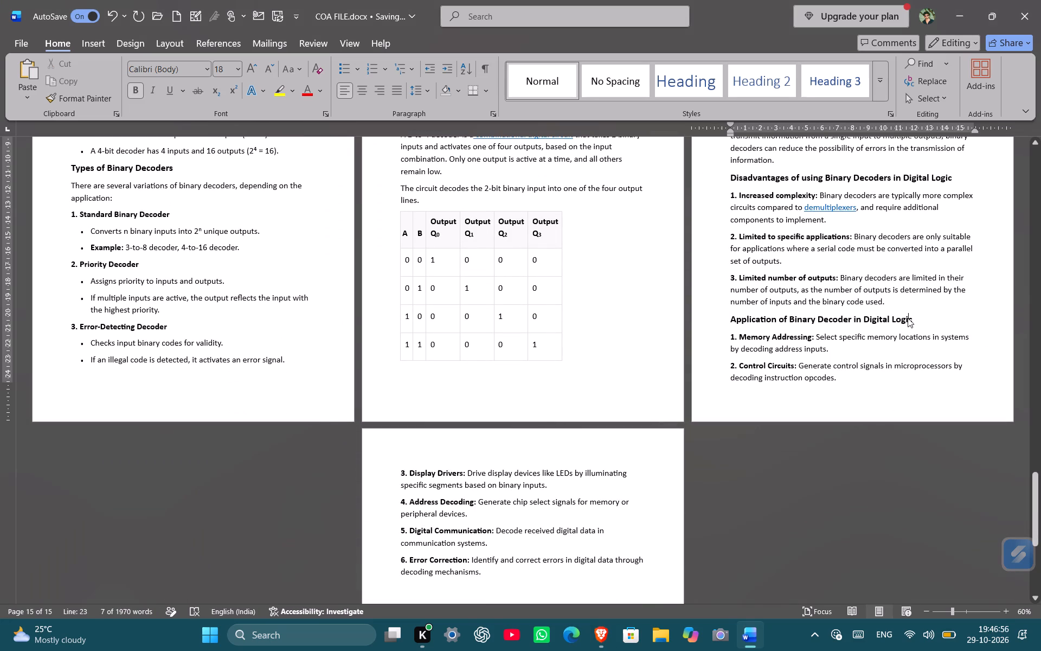
Insert one blank line after the advantages points and one after the disadvantages points.
{"action": "scroll", "coordinate": [808, 303], "scroll_direction": "up", "scroll_amount": 2}
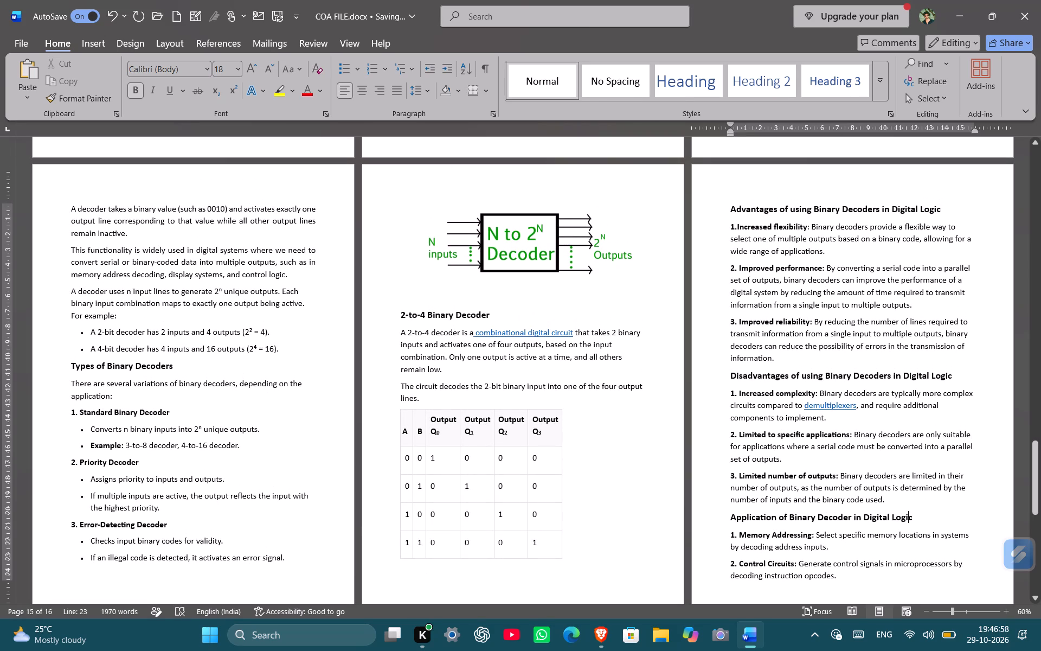
{"action": "left_click", "coordinate": [780, 358]}
{"action": "key", "text": "Return"}
{"action": "scroll", "coordinate": [780, 358], "scroll_direction": "down", "scroll_amount": 3}
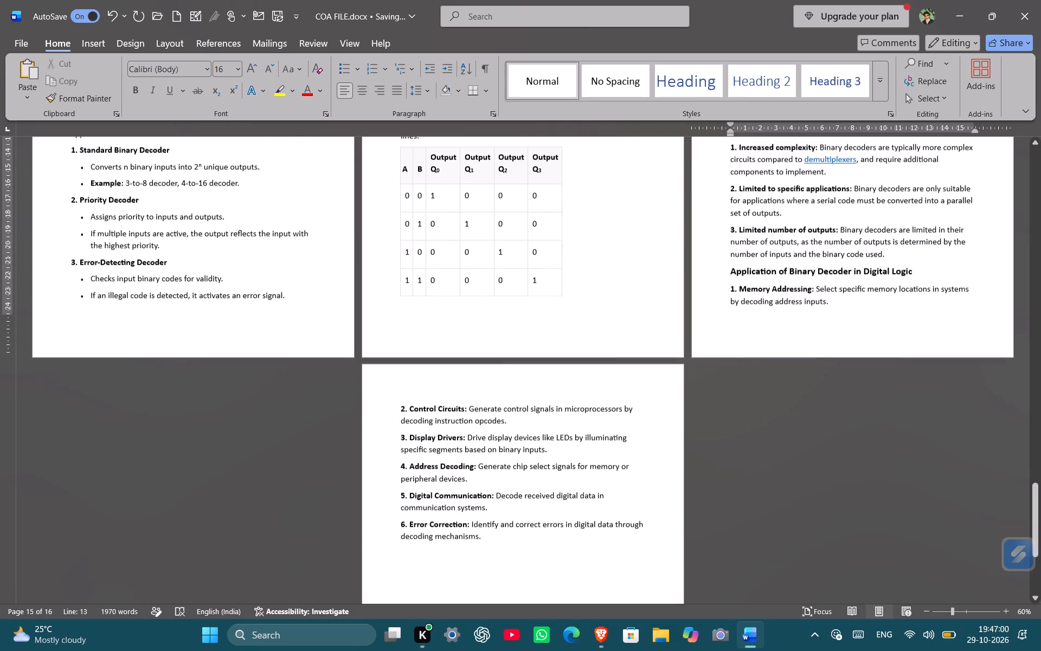
{"action": "left_click", "coordinate": [899, 253]}
{"action": "key", "text": "Return"}
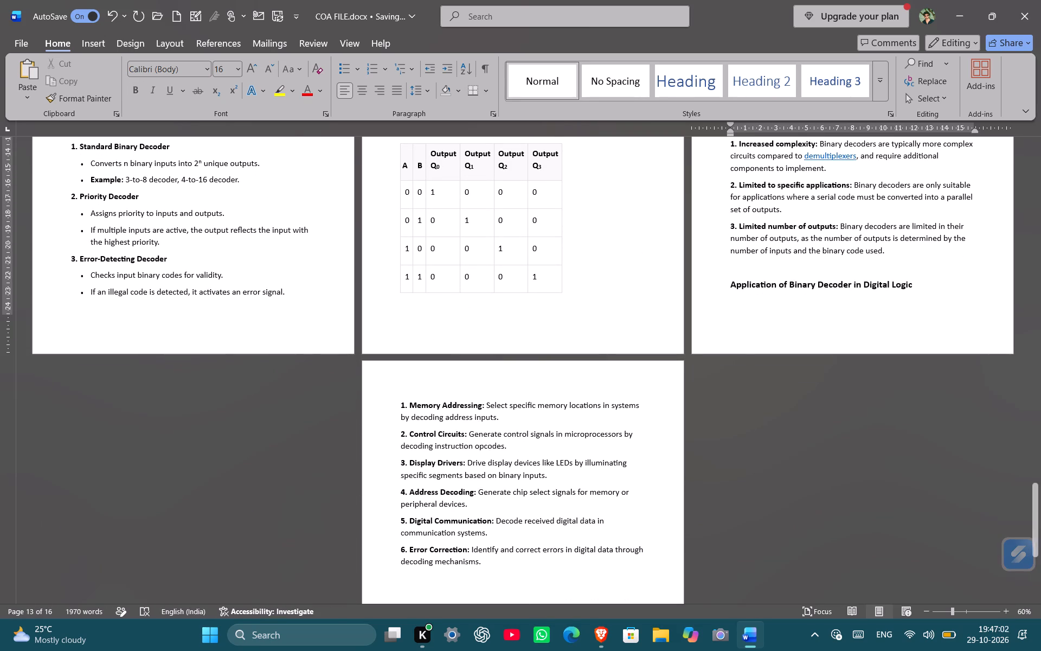
Add a second blank line before the Disadvantages heading and before the Application heading, pushing the Application section onto the next page.
{"action": "scroll", "coordinate": [899, 253], "scroll_direction": "up", "scroll_amount": 3}
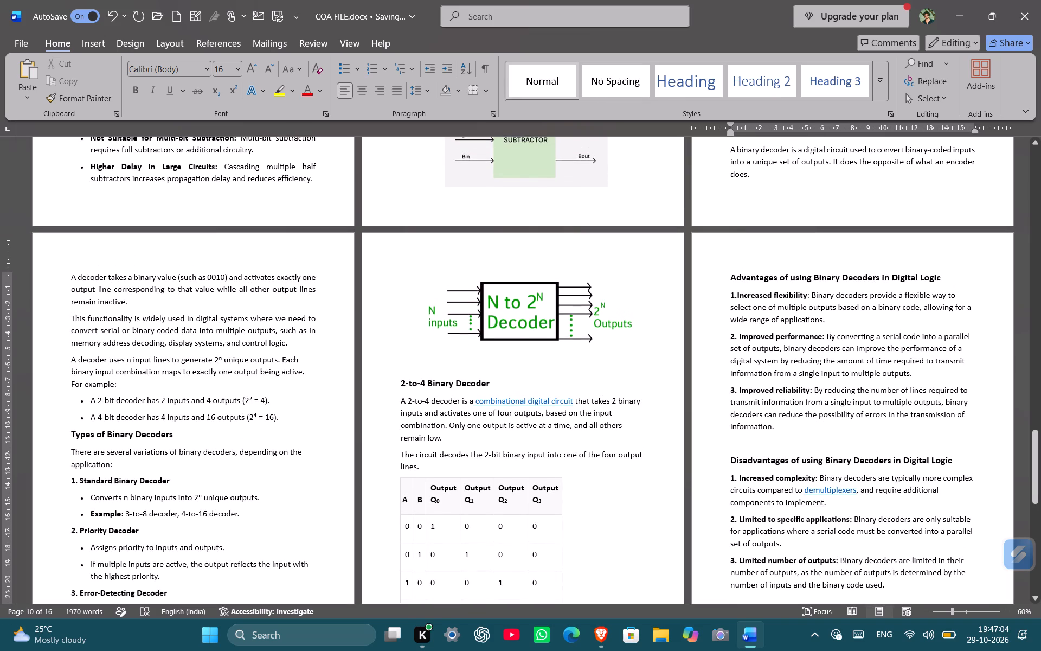
{"action": "scroll", "coordinate": [795, 366], "scroll_direction": "down", "scroll_amount": 2}
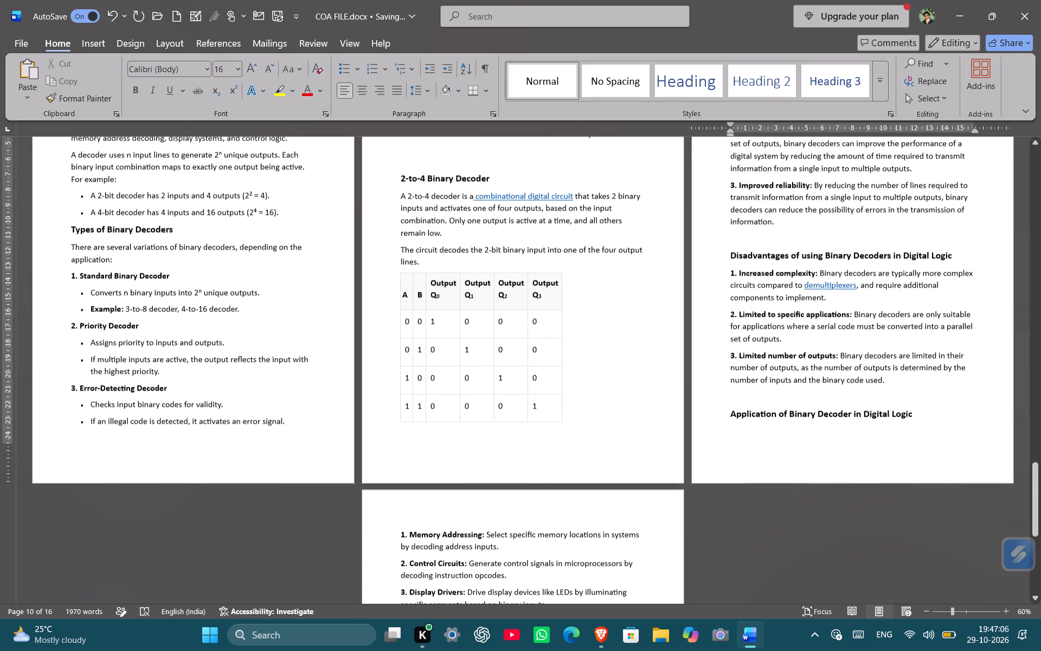
{"action": "left_click", "coordinate": [795, 241]}
{"action": "key", "text": "Return"}
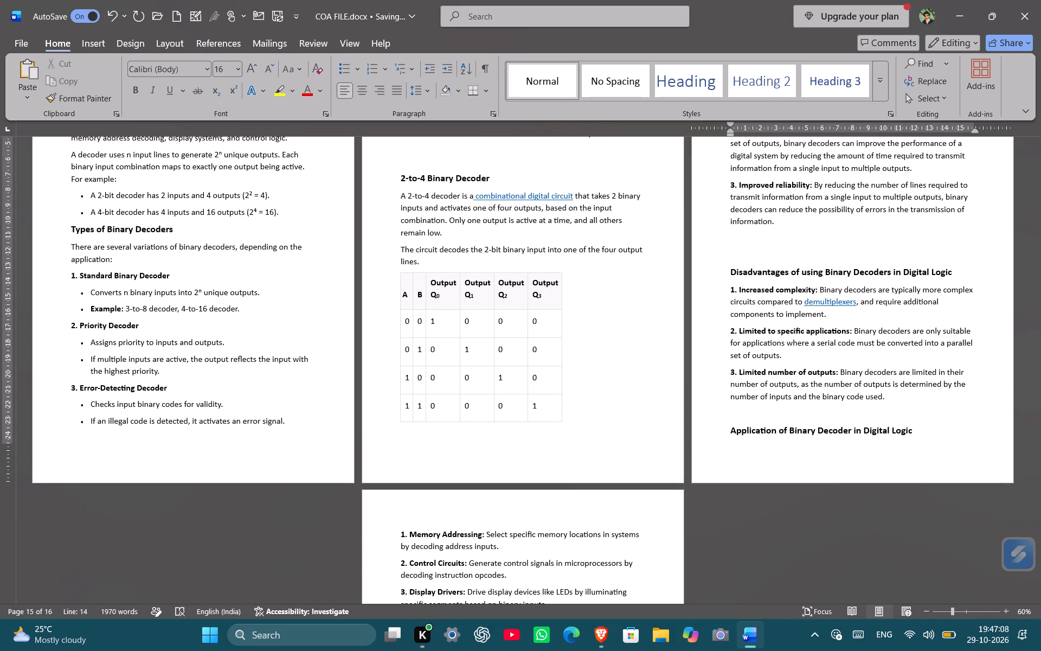
{"action": "left_click", "coordinate": [783, 413]}
{"action": "key", "text": "Return"}
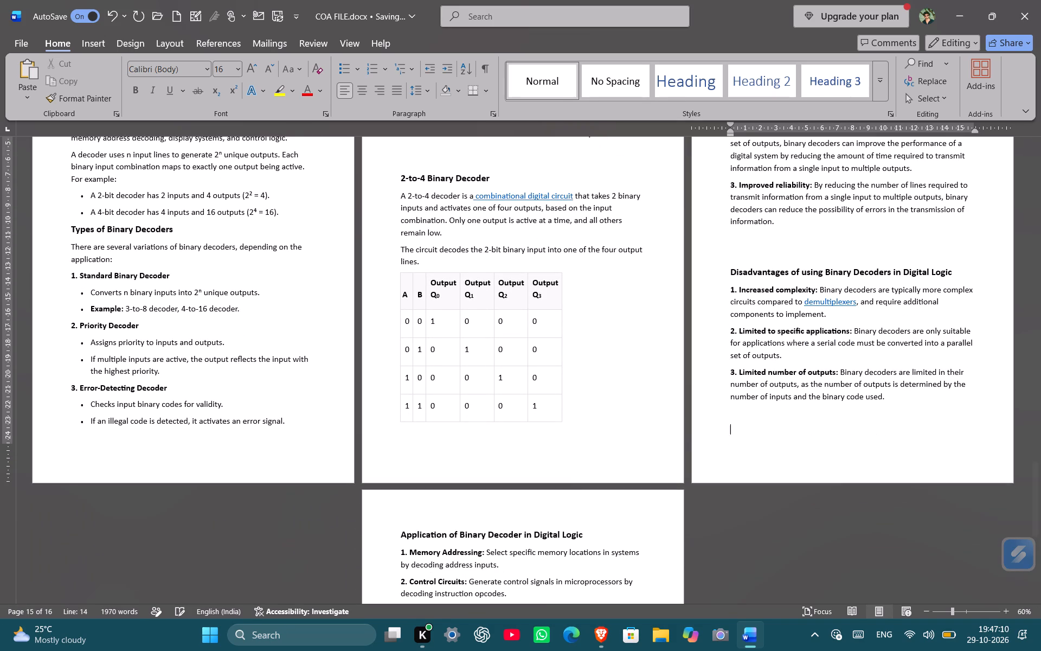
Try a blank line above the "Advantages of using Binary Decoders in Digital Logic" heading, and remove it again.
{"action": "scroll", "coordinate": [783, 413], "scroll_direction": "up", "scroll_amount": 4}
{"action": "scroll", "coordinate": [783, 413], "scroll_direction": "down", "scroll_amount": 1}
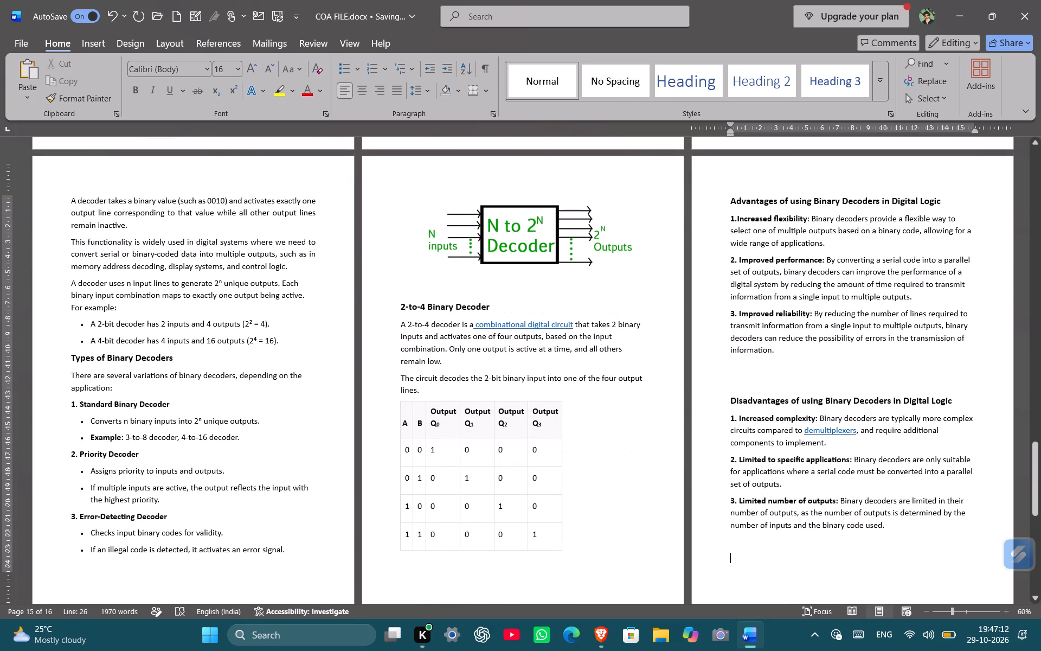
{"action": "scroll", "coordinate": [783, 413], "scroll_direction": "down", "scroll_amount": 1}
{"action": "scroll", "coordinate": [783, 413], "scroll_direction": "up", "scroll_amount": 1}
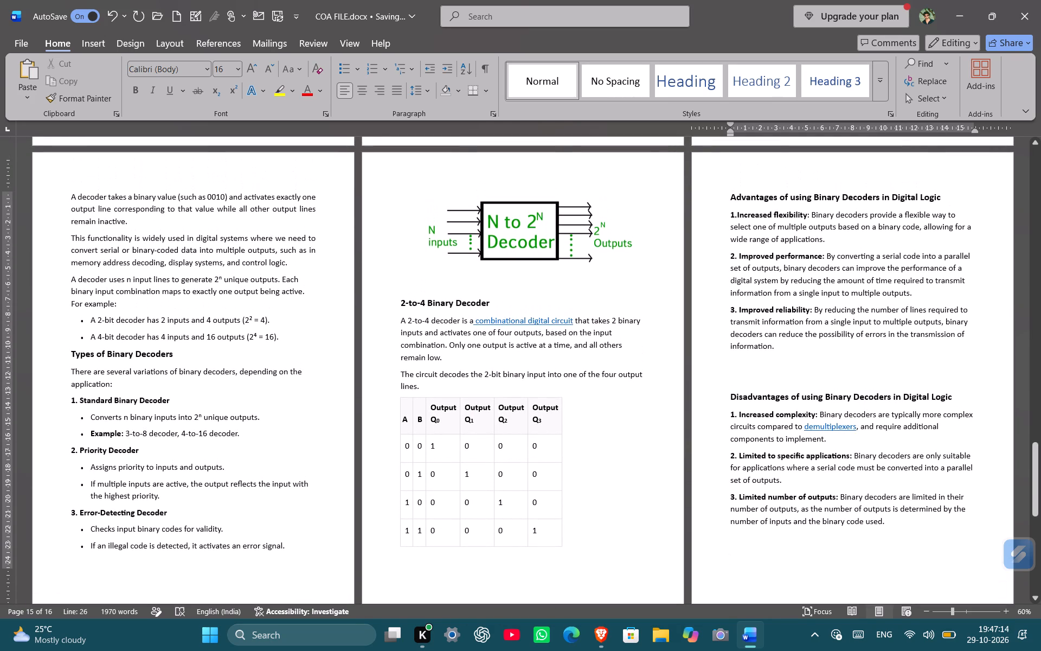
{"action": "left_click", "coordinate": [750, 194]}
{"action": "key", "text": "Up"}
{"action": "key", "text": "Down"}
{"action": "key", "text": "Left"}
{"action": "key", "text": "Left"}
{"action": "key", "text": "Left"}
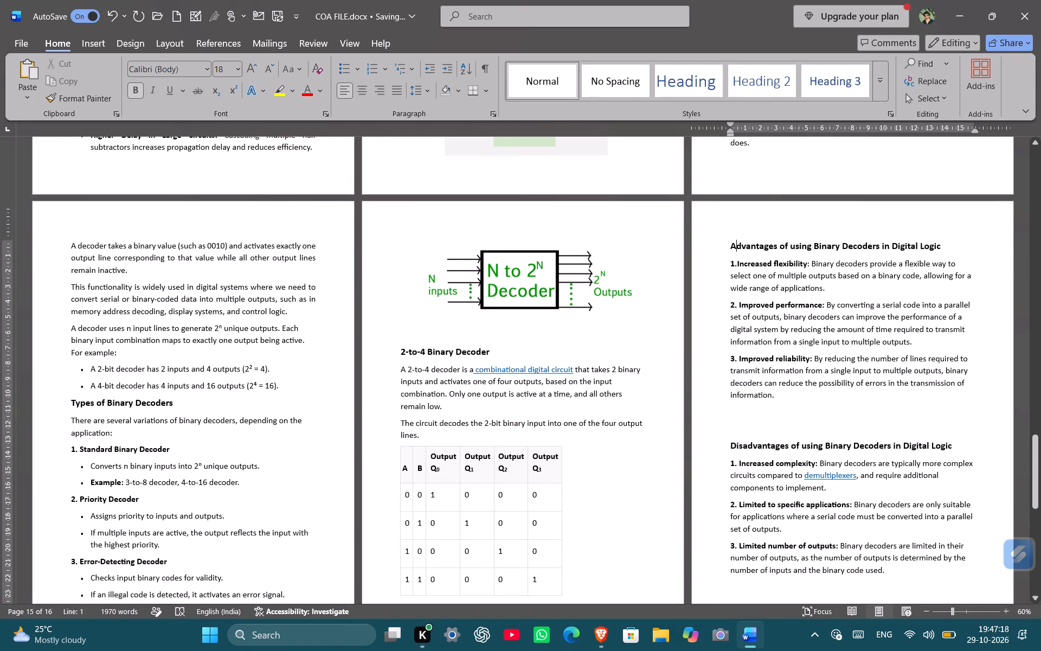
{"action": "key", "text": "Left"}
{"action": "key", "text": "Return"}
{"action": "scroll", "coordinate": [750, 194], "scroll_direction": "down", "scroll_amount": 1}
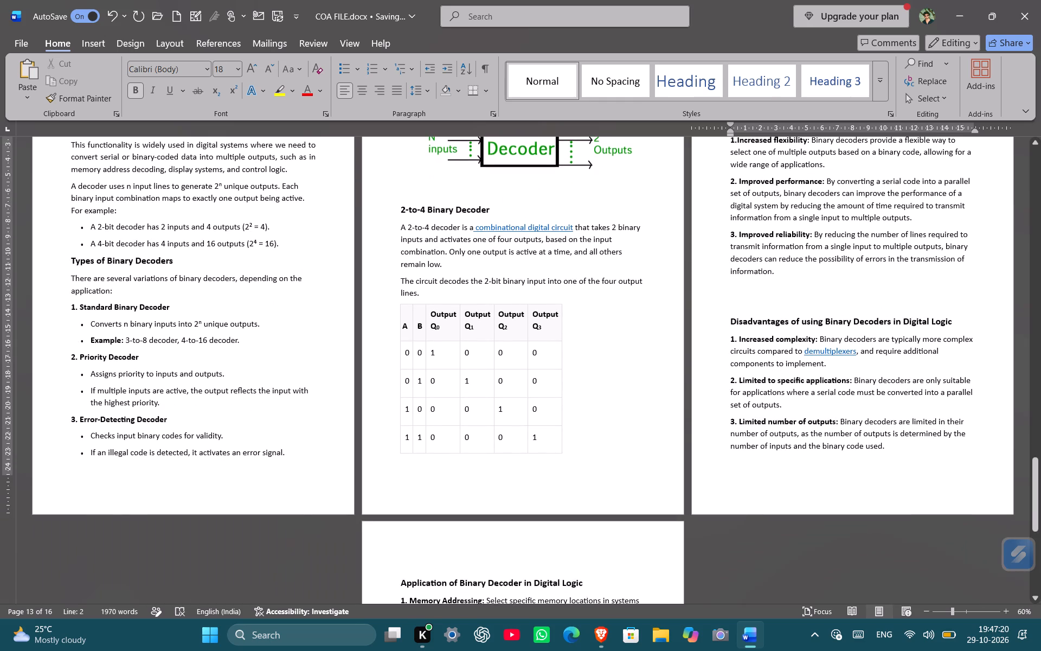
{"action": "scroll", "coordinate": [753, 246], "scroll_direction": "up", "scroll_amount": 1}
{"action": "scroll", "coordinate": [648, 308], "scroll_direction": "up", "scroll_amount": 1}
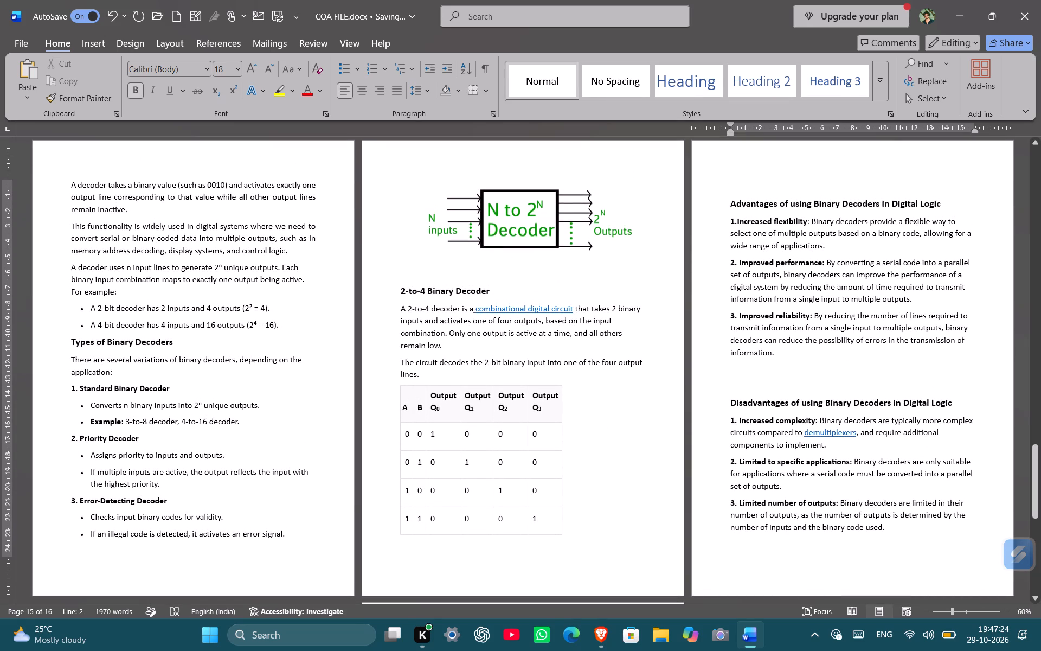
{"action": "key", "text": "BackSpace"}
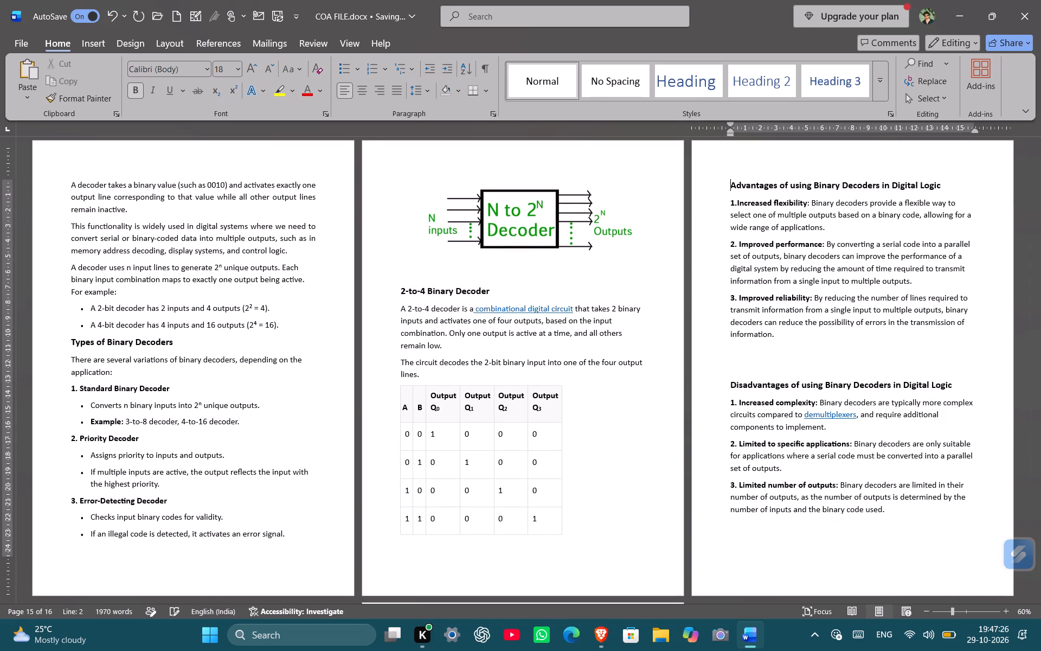
Switch to the GeeksforGeeks article in Brave and check what follows the application section for remaining content.
{"action": "left_click", "coordinate": [730, 386]}
{"action": "scroll", "coordinate": [730, 386], "scroll_direction": "down", "scroll_amount": 3}
{"action": "scroll", "coordinate": [388, 446], "scroll_direction": "down", "scroll_amount": 3}
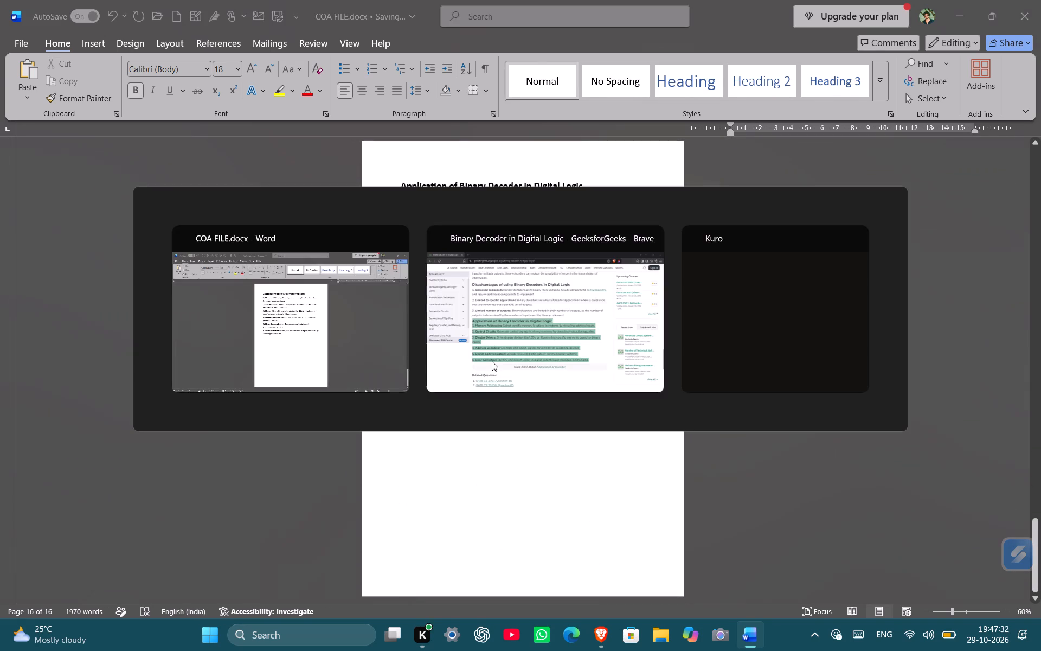
{"action": "scroll", "coordinate": [492, 361], "scroll_direction": "down", "scroll_amount": 2}
{"action": "scroll", "coordinate": [492, 361], "scroll_direction": "up", "scroll_amount": 1}
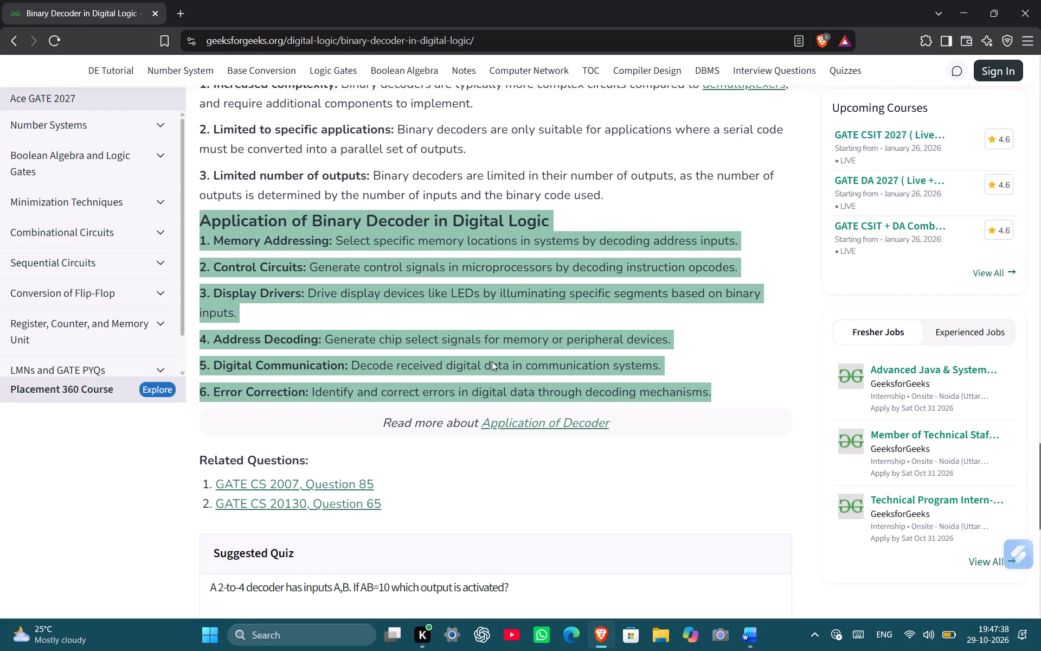
{"action": "scroll", "coordinate": [492, 361], "scroll_direction": "down", "scroll_amount": 1}
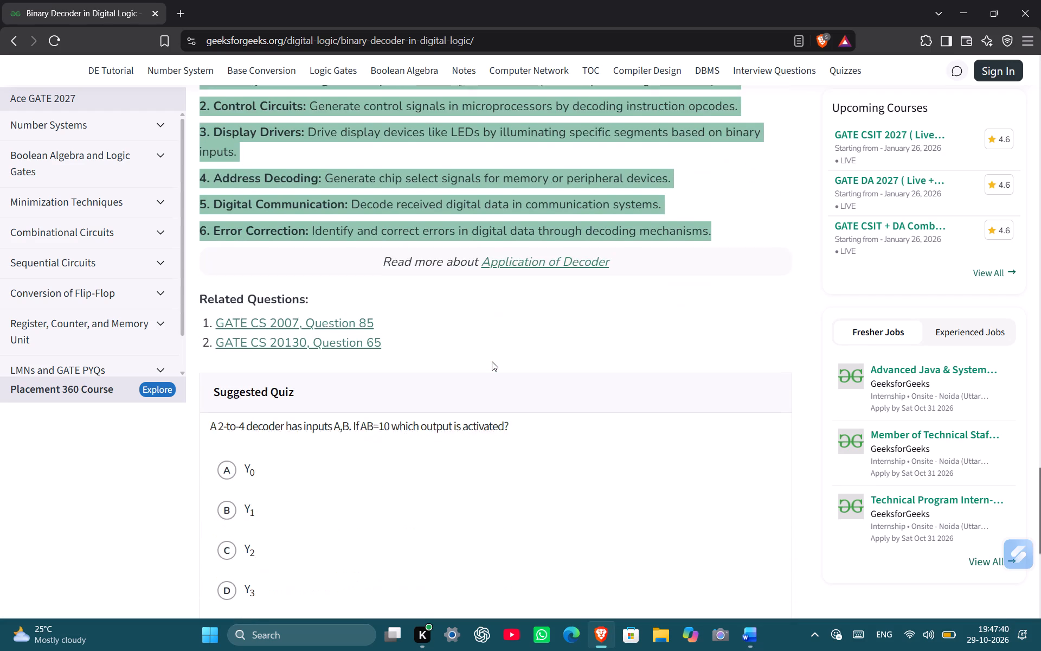
{"action": "scroll", "coordinate": [492, 361], "scroll_direction": "down", "scroll_amount": 1}
{"action": "scroll", "coordinate": [492, 361], "scroll_direction": "up", "scroll_amount": 6}
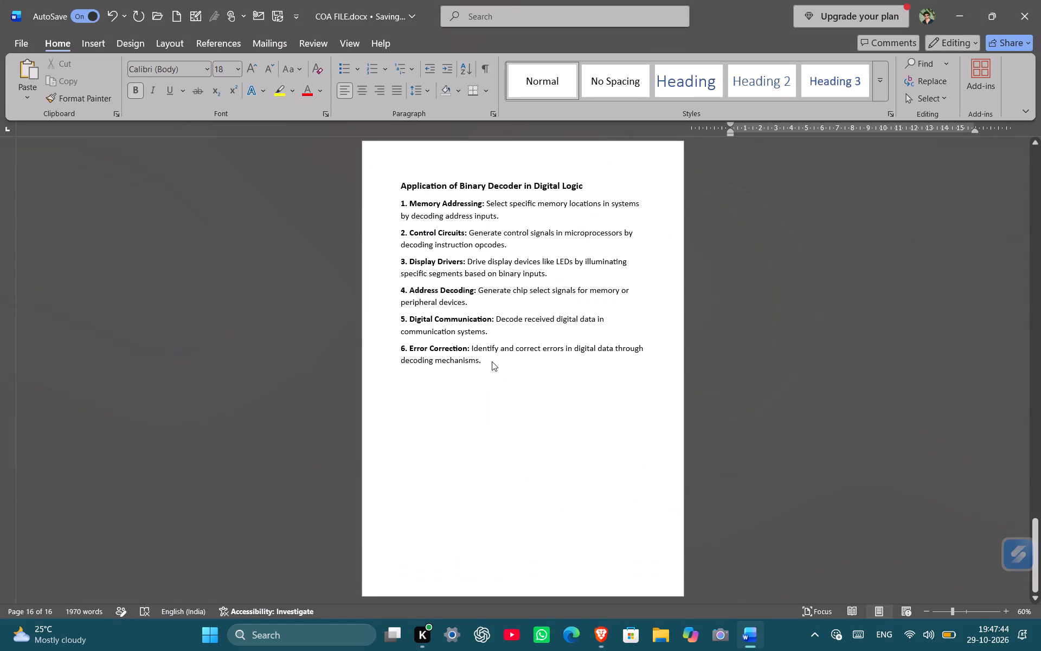
Return to Word and review the COA file's pages, from Logic Gates through to the Binary Decoder applications.
{"action": "scroll", "coordinate": [492, 361], "scroll_direction": "up", "scroll_amount": 4}
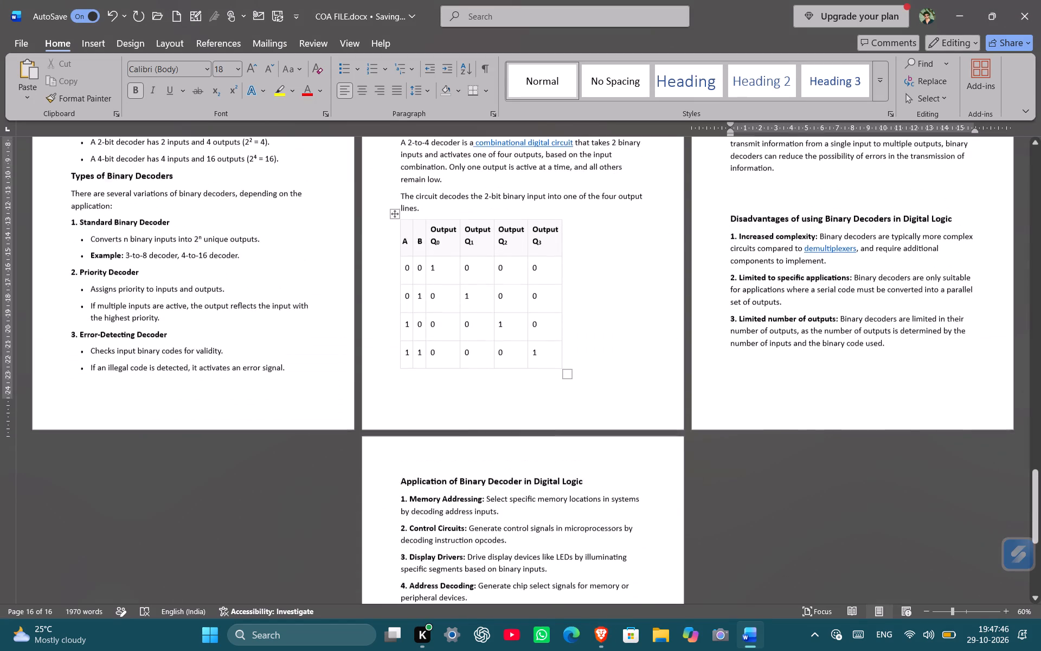
{"action": "scroll", "coordinate": [492, 361], "scroll_direction": "up", "scroll_amount": 12}
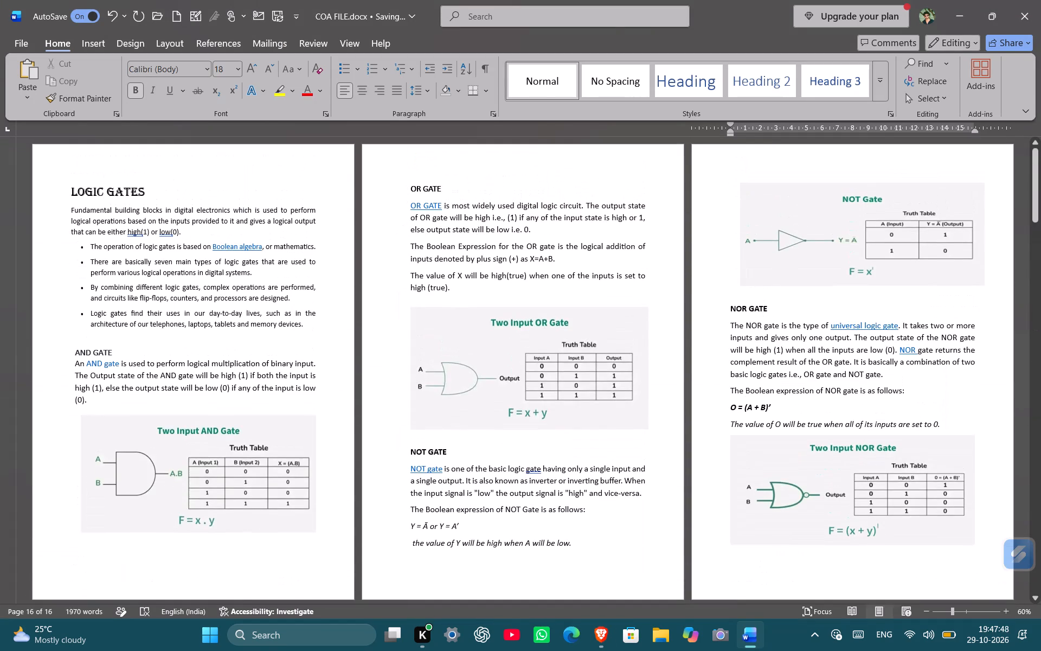
{"action": "scroll", "coordinate": [442, 380], "scroll_direction": "down", "scroll_amount": 1}
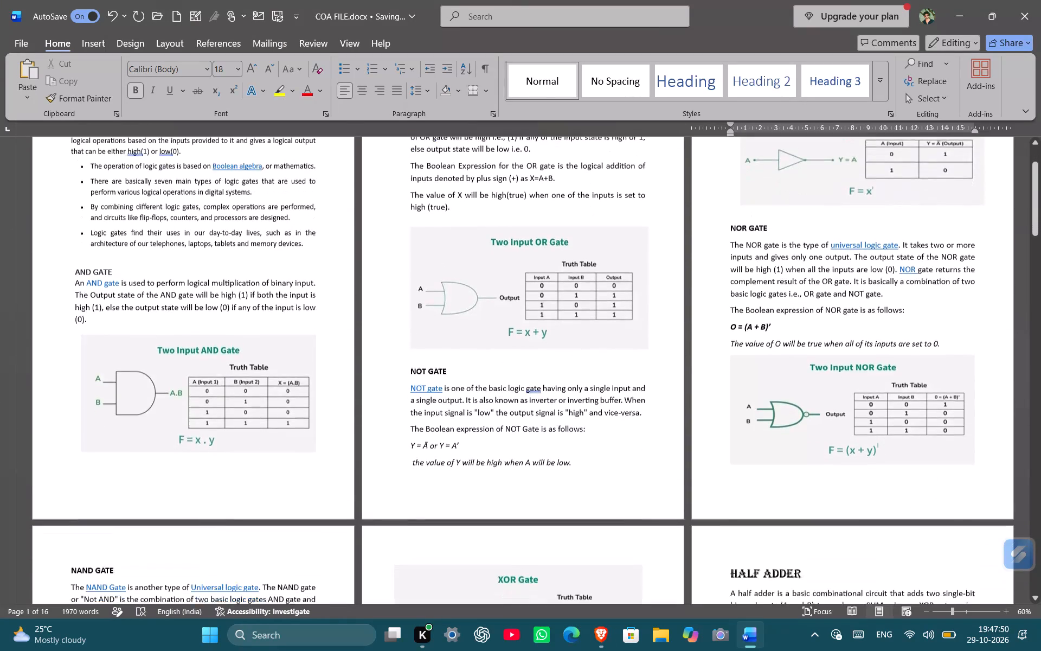
{"action": "scroll", "coordinate": [442, 380], "scroll_direction": "down", "scroll_amount": 10}
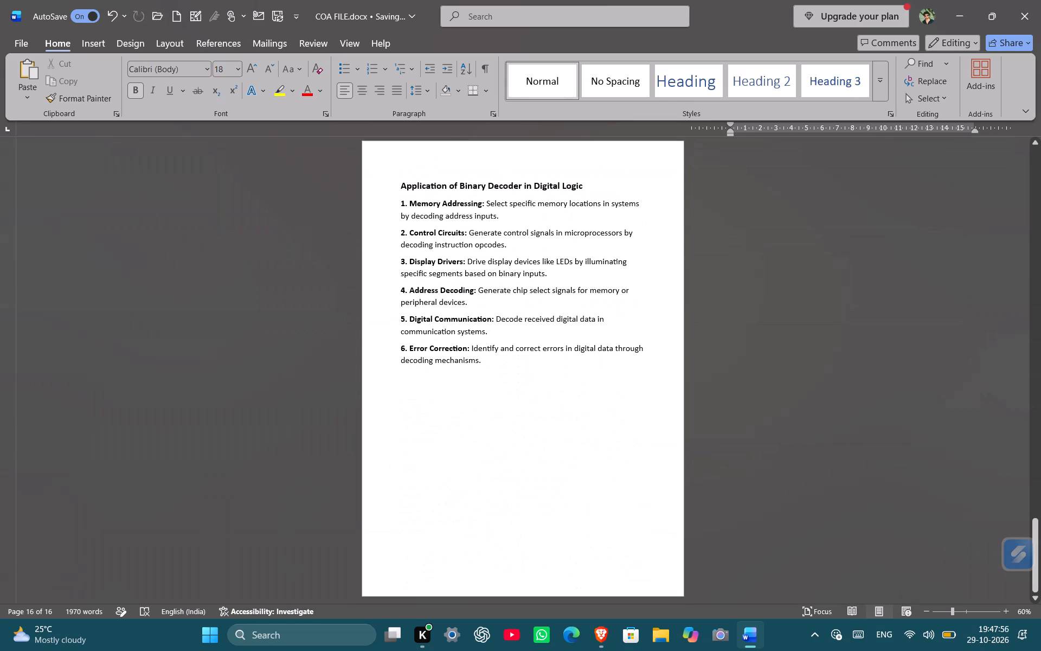
{"action": "scroll", "coordinate": [442, 380], "scroll_direction": "up", "scroll_amount": 1}
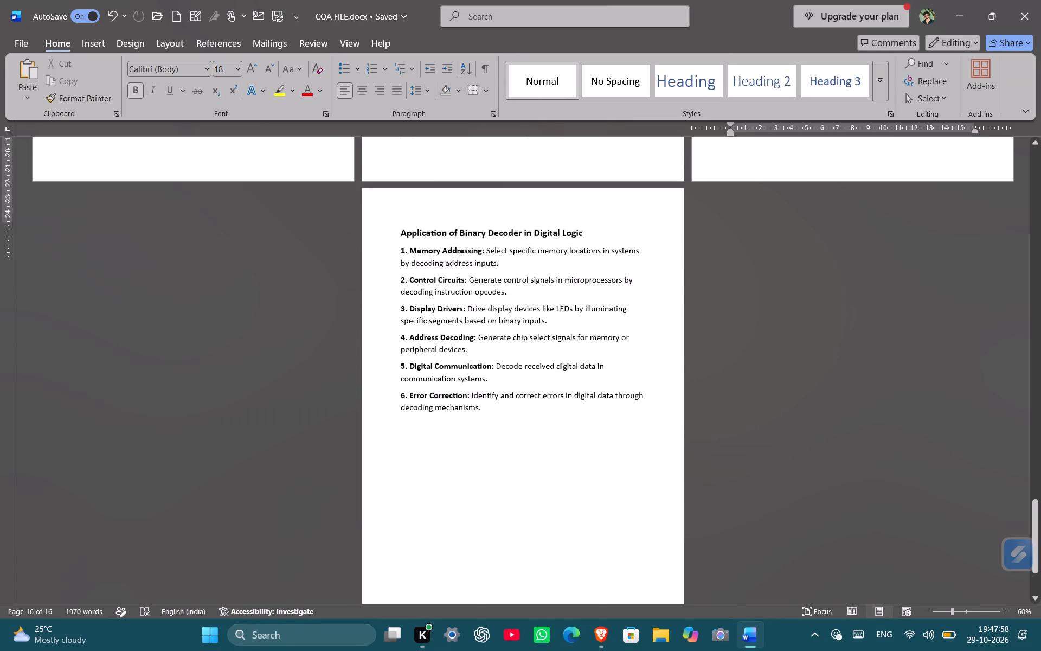
{"action": "scroll", "coordinate": [442, 380], "scroll_direction": "up", "scroll_amount": 4}
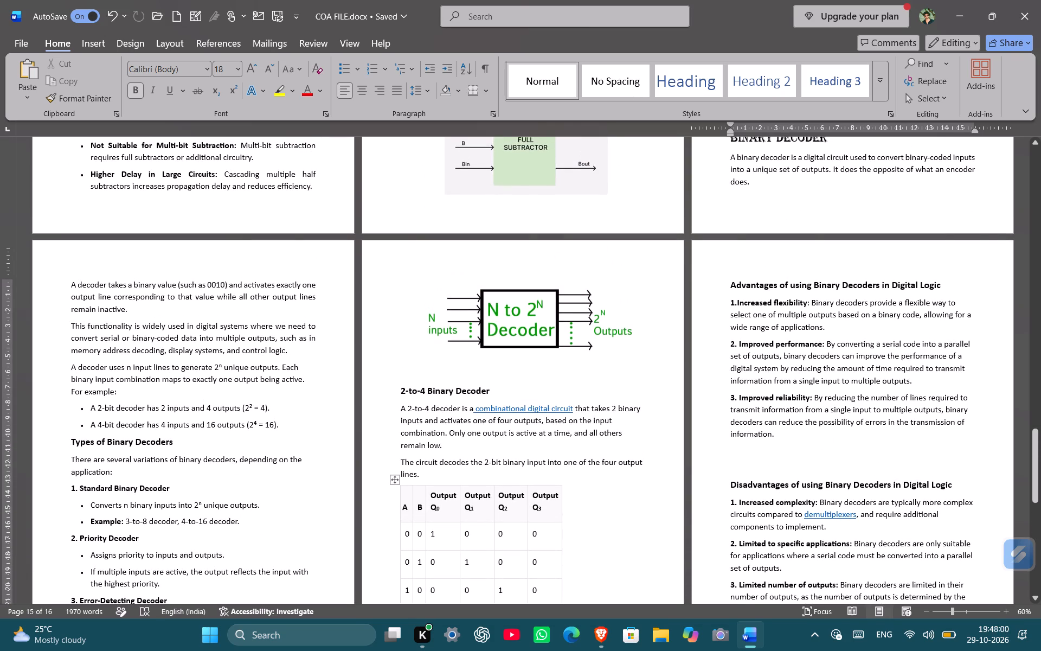
{"action": "scroll", "coordinate": [442, 380], "scroll_direction": "up", "scroll_amount": 2}
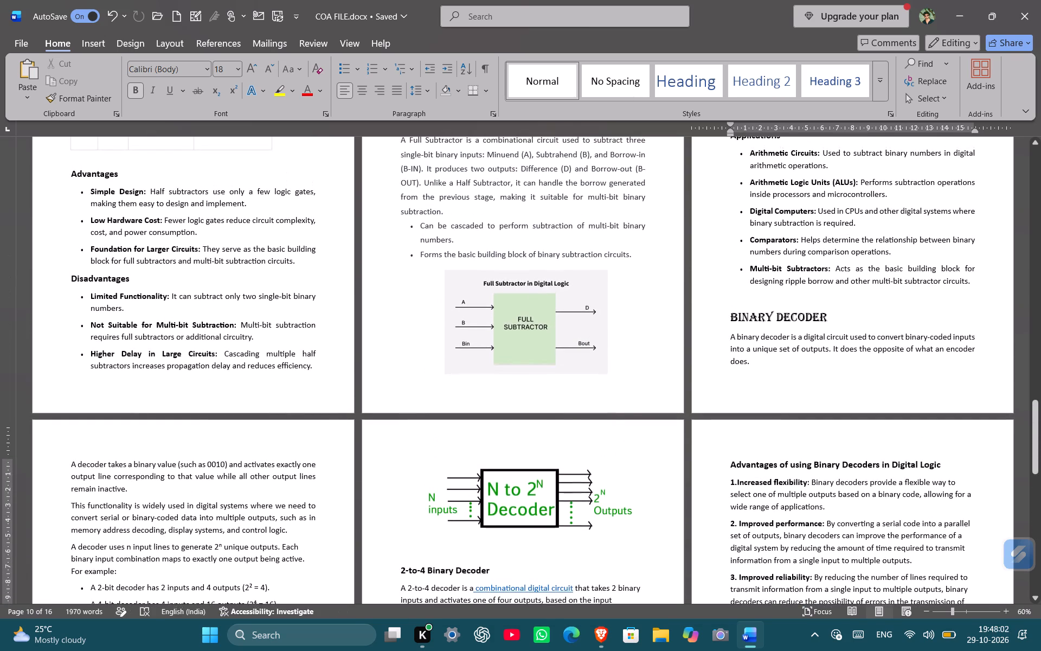
{"action": "scroll", "coordinate": [442, 380], "scroll_direction": "up", "scroll_amount": 2}
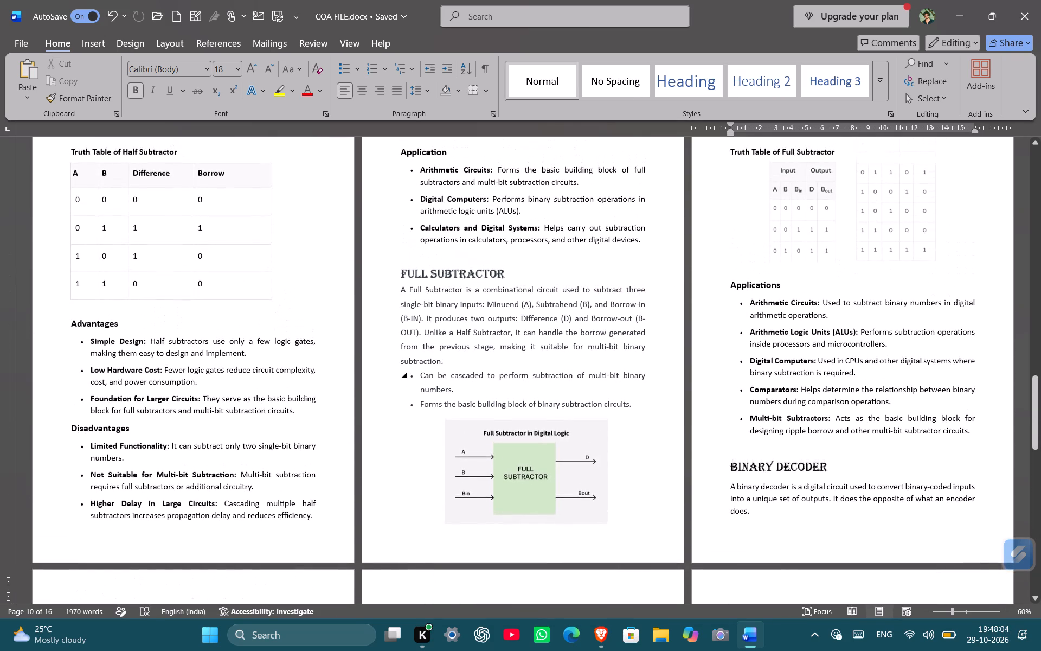
{"action": "scroll", "coordinate": [442, 380], "scroll_direction": "up", "scroll_amount": 3}
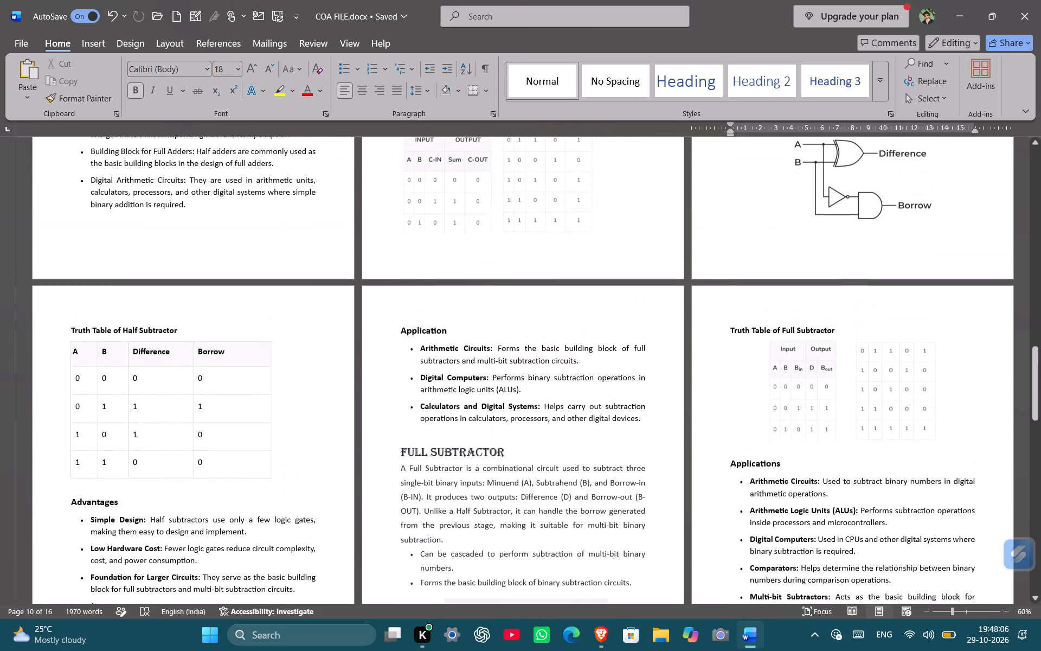
{"action": "scroll", "coordinate": [442, 380], "scroll_direction": "up", "scroll_amount": 1}
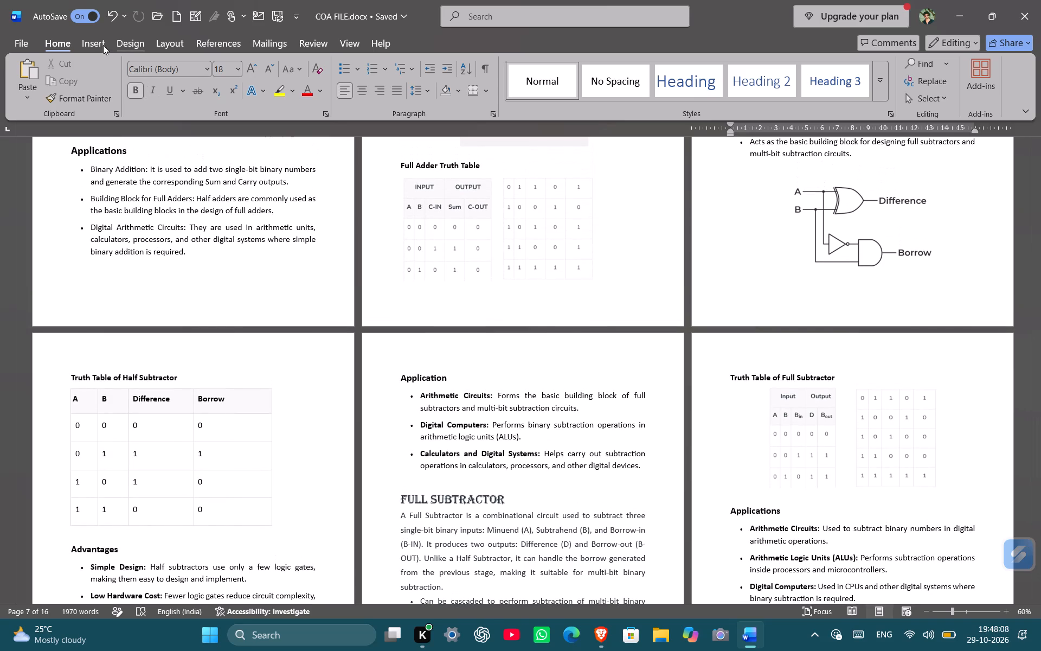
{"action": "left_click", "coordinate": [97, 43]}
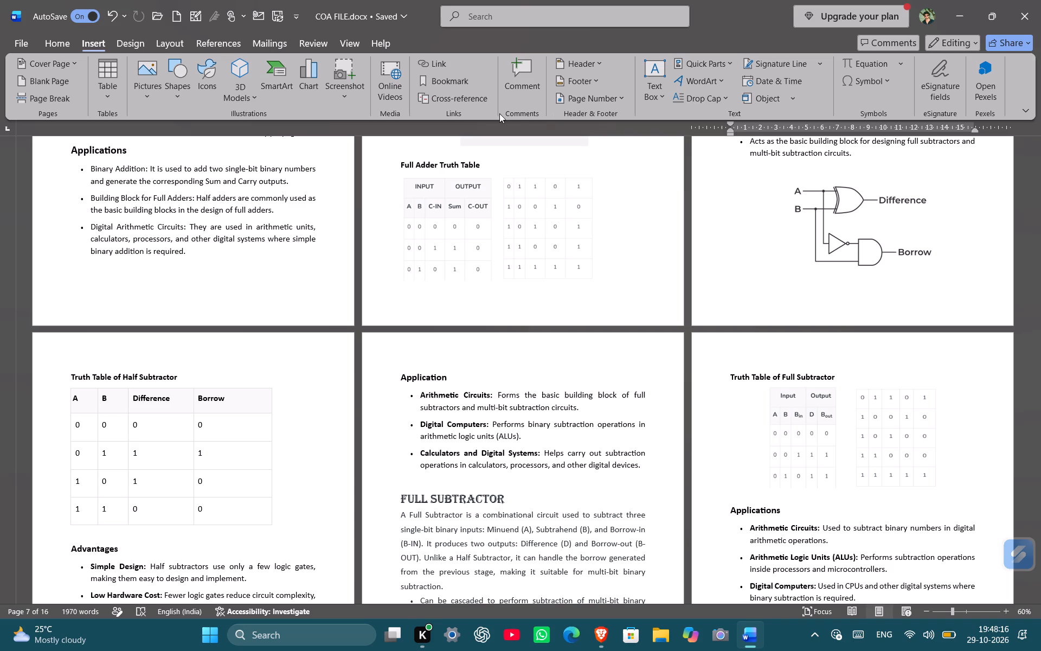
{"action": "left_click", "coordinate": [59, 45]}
Add a new line below the Error Correction item at the end of the Binary Decoder applications list.
{"action": "scroll", "coordinate": [560, 382], "scroll_direction": "down", "scroll_amount": 15}
{"action": "left_click", "coordinate": [506, 367]}
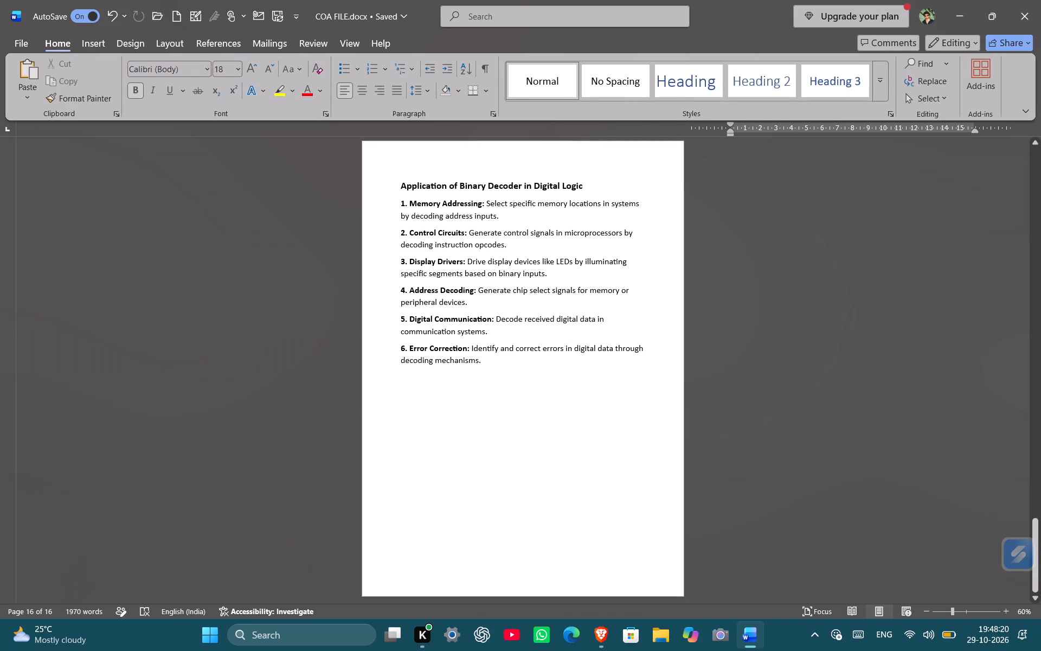
{"action": "key", "text": "Return"}
Switch to Brave, search the web for "encoder" and open the GeeksforGeeks article on encoders.
{"action": "left_click", "coordinate": [592, 636]}
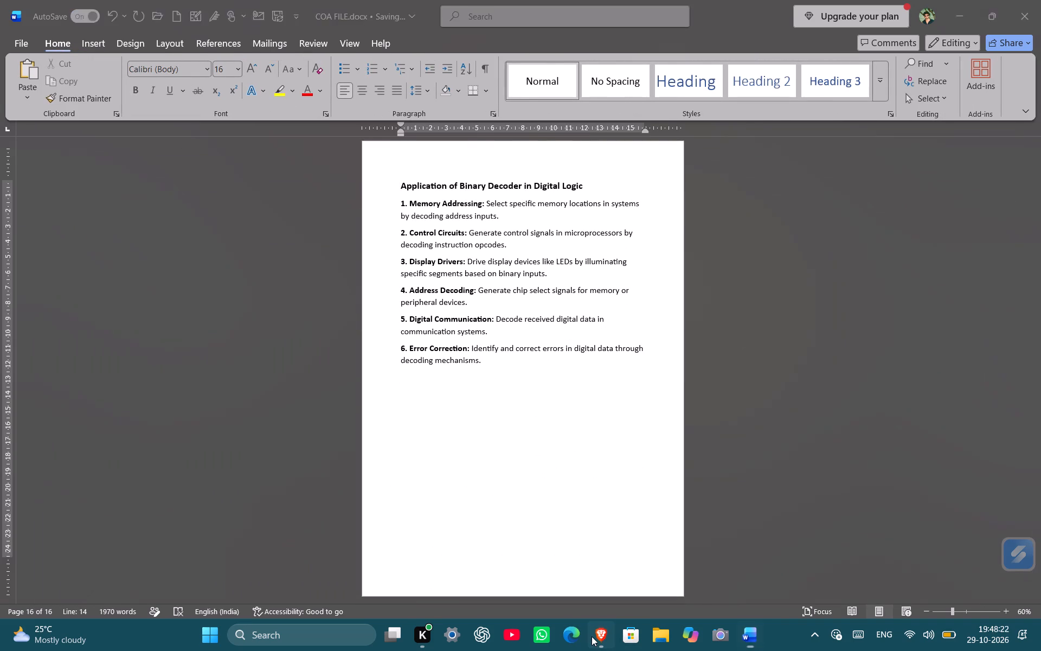
{"action": "scroll", "coordinate": [457, 433], "scroll_direction": "down", "scroll_amount": 4}
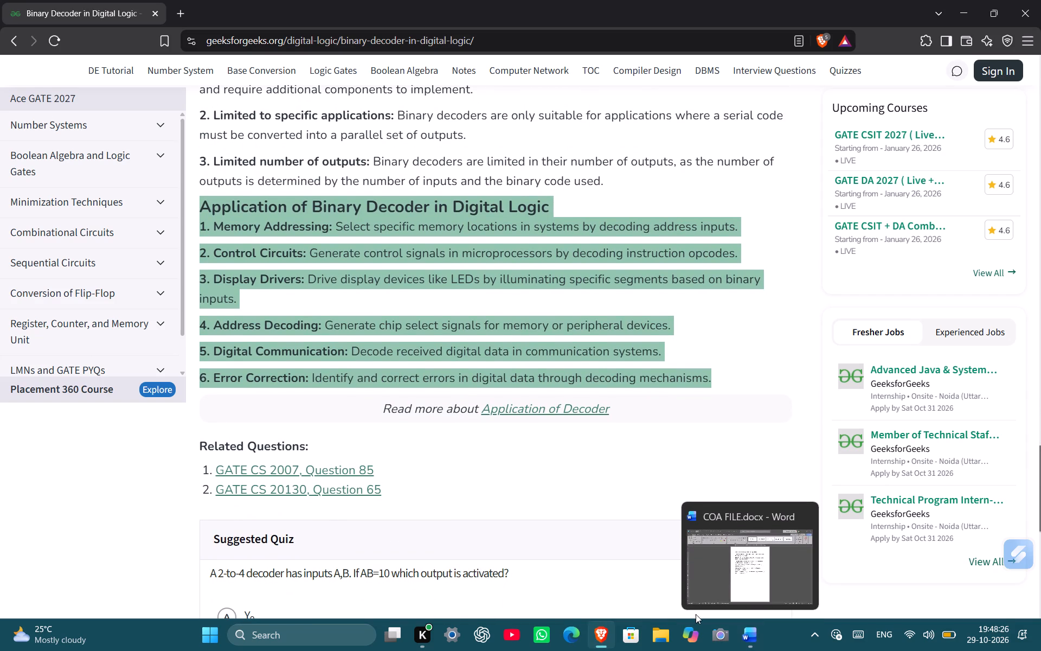
{"action": "left_click", "coordinate": [600, 633]}
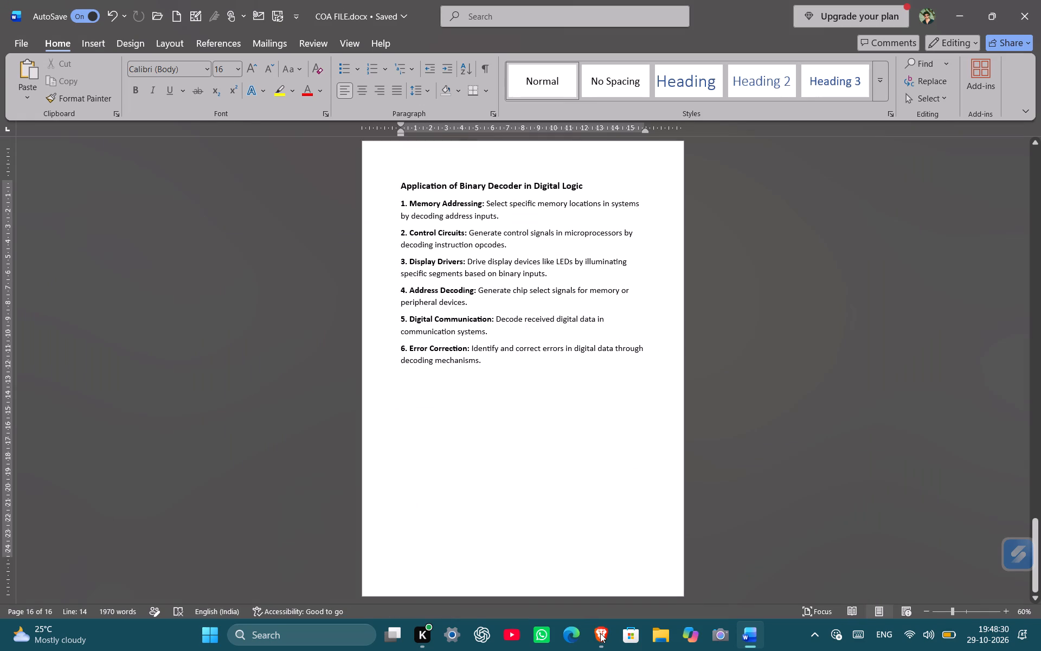
{"action": "left_click", "coordinate": [596, 636]}
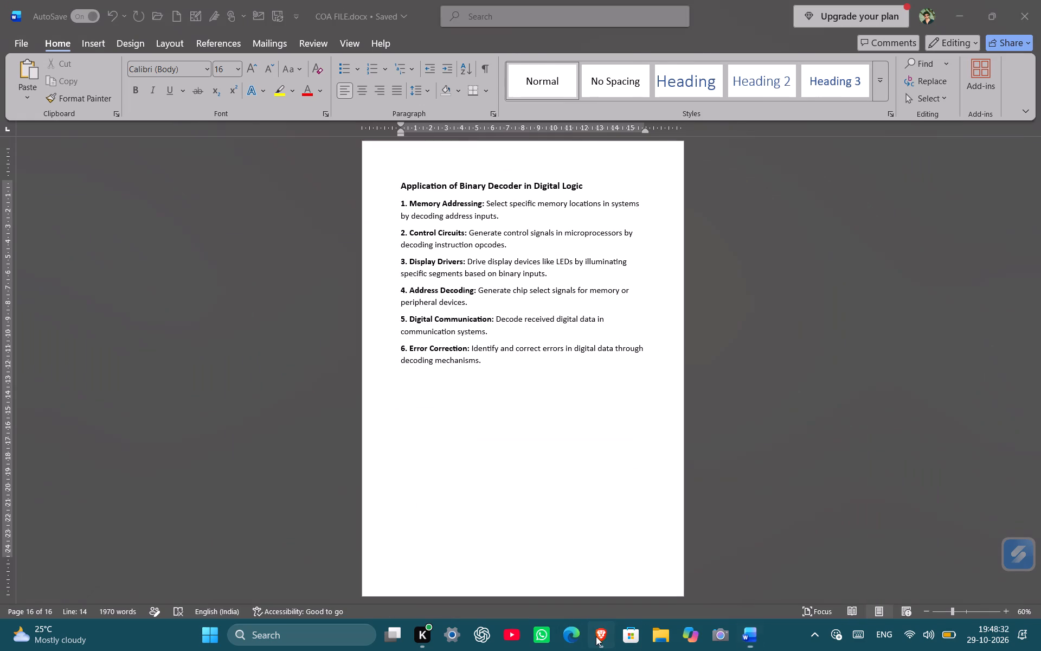
{"action": "scroll", "coordinate": [431, 373], "scroll_direction": "up", "scroll_amount": 16}
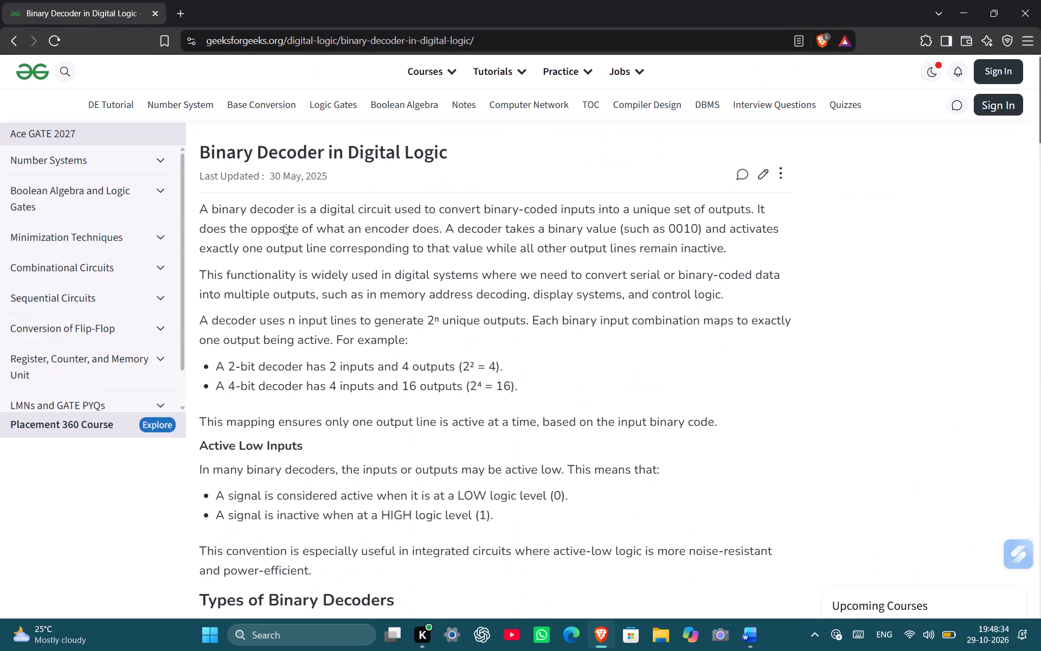
{"action": "scroll", "coordinate": [284, 225], "scroll_direction": "right", "scroll_amount": 8}
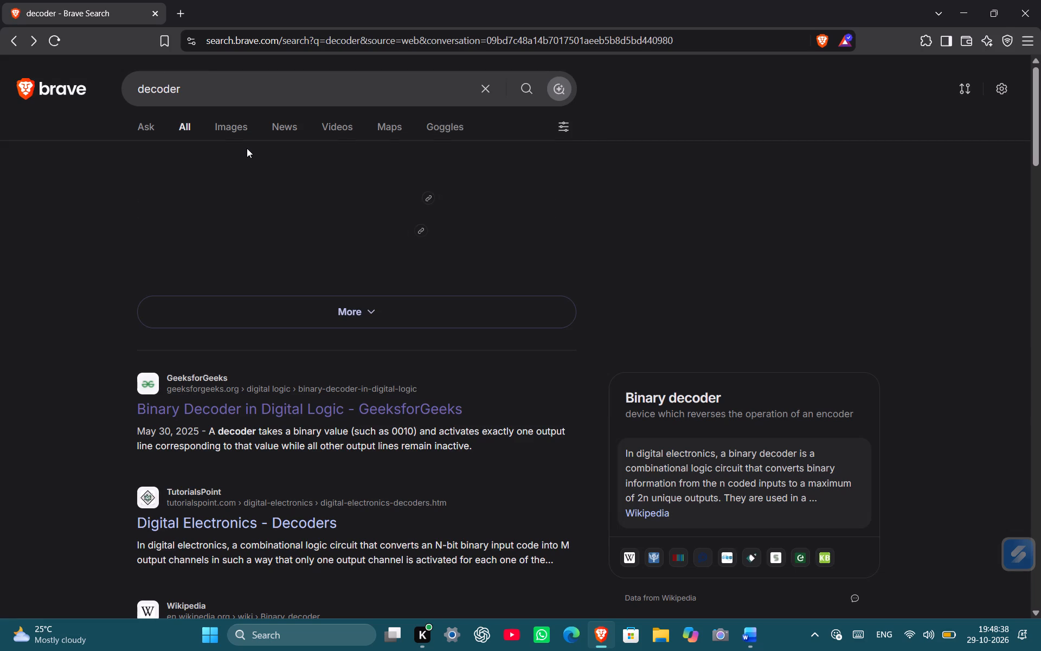
{"action": "left_click_drag", "start_coordinate": [190, 97], "coordinate": [102, 78]}
{"action": "type", "text": "encoder"}
{"action": "key", "text": "Return"}
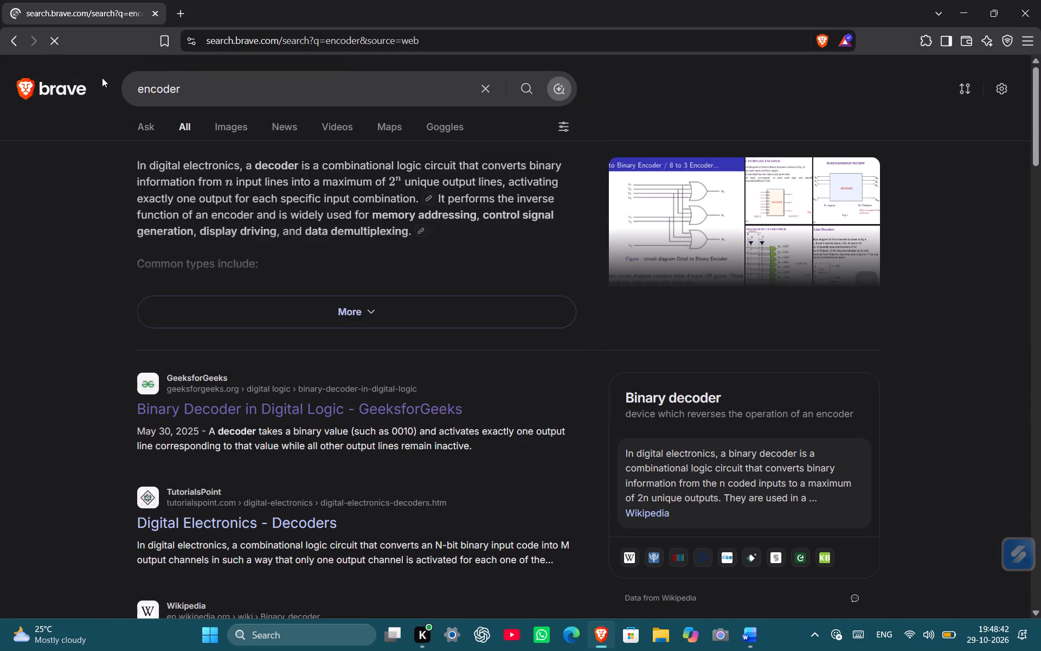
{"action": "left_click", "coordinate": [252, 412]}
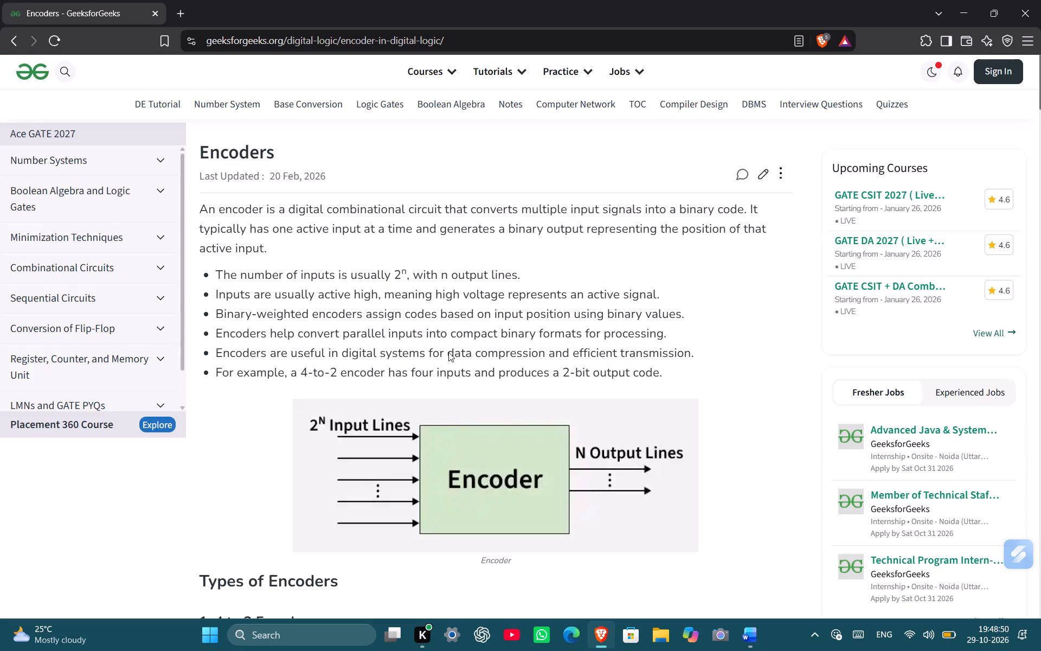
Copy the article's "Encoders" title into the COA file in Word, leaving a blank line below the Binary Decoder applications list.
{"action": "left_click_drag", "start_coordinate": [202, 151], "coordinate": [275, 155]}
{"action": "key", "text": "ctrl+c"}
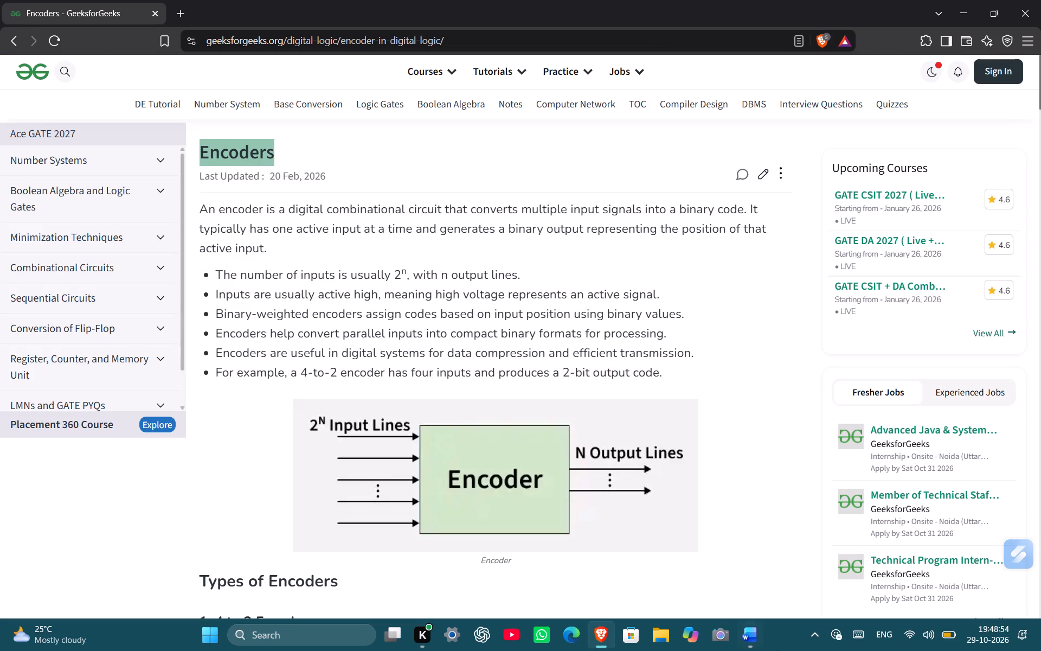
{"action": "left_click", "coordinate": [759, 635]}
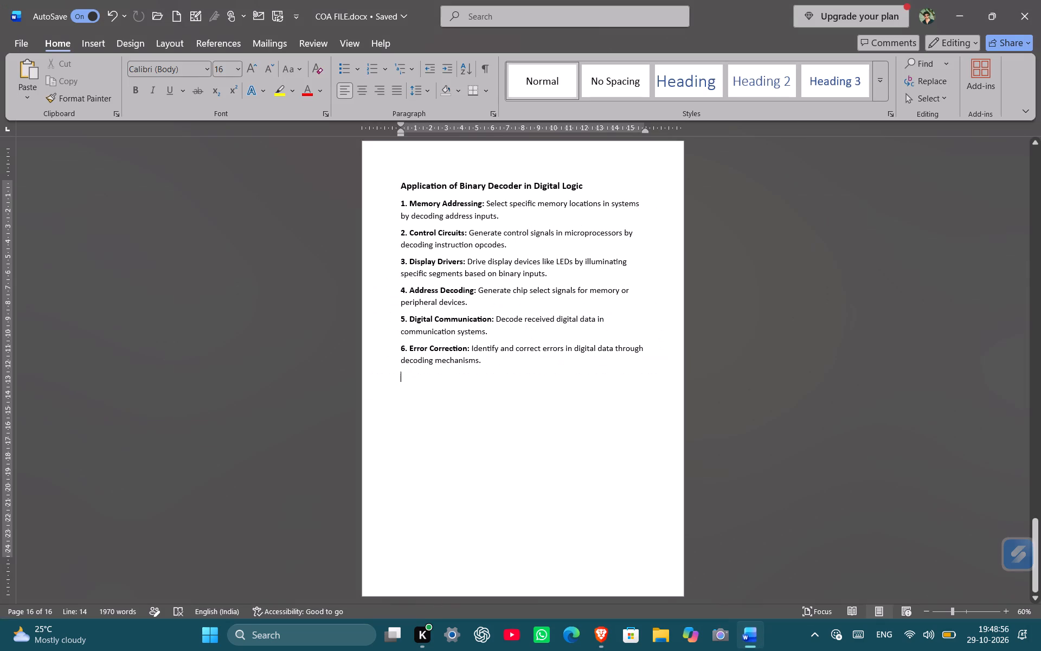
{"action": "key", "text": "Return"}
{"action": "key", "text": "ctrl+v"}
Set the pasted Encoders heading to the Algerian font at 22 pt.
{"action": "left_click_drag", "start_coordinate": [438, 396], "coordinate": [375, 390]}
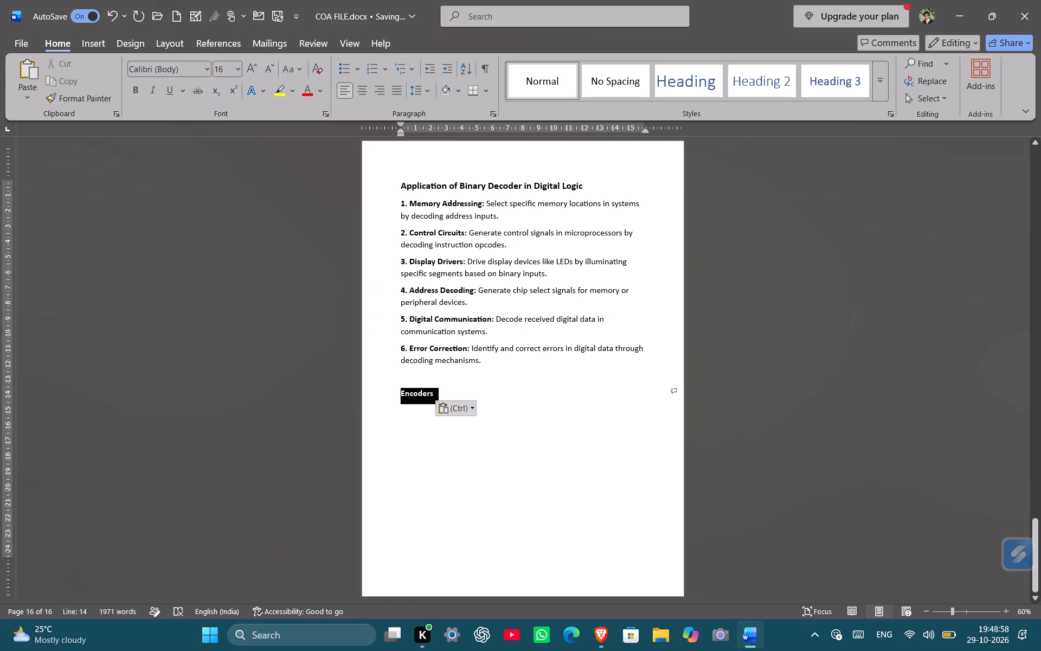
{"action": "left_click_drag", "start_coordinate": [375, 390], "coordinate": [375, 390]}
{"action": "key", "text": "ctrl+shift+period"}
{"action": "key", "text": "ctrl+shift+period"}
{"action": "key", "text": "ctrl+shift+period"}
{"action": "key", "text": "ctrl+shift+period"}
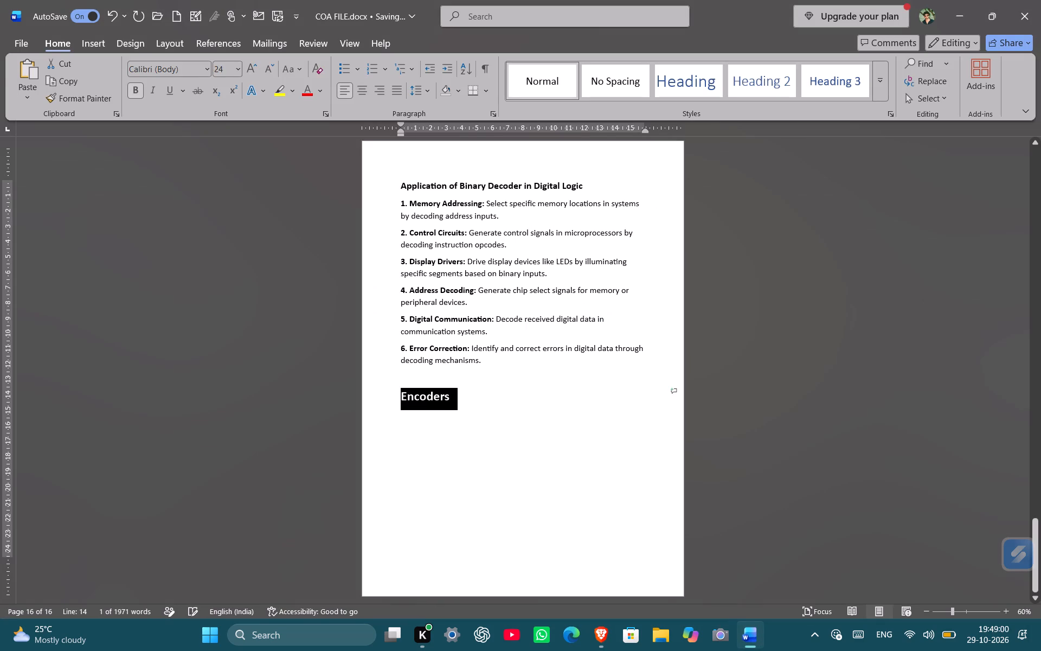
{"action": "key", "text": "ctrl+shift+comma"}
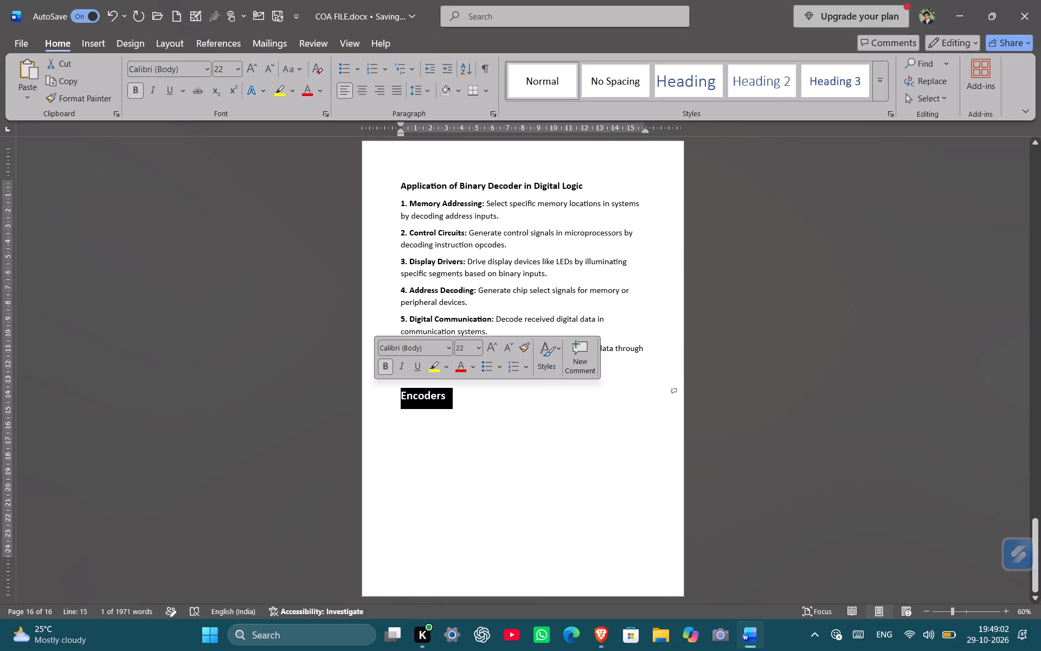
{"action": "left_click", "coordinate": [416, 348]}
{"action": "key", "text": "a"}
{"action": "key", "text": "Return"}
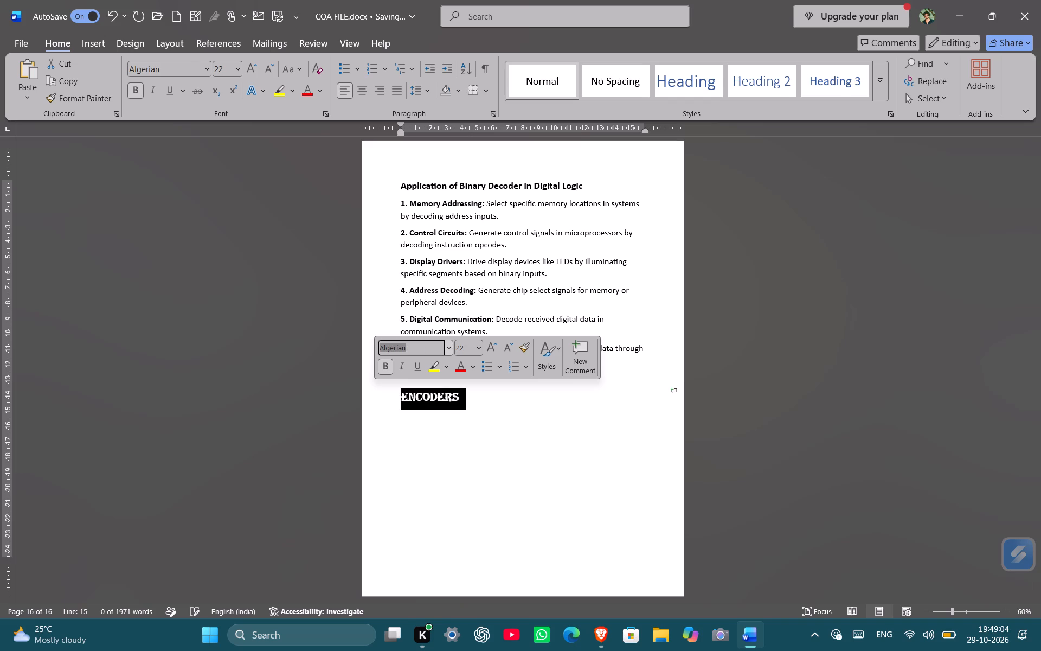
Remove the bold formatting from the Encoders heading.
{"action": "key", "text": "ctrl+b"}
{"action": "left_click", "coordinate": [443, 412]}
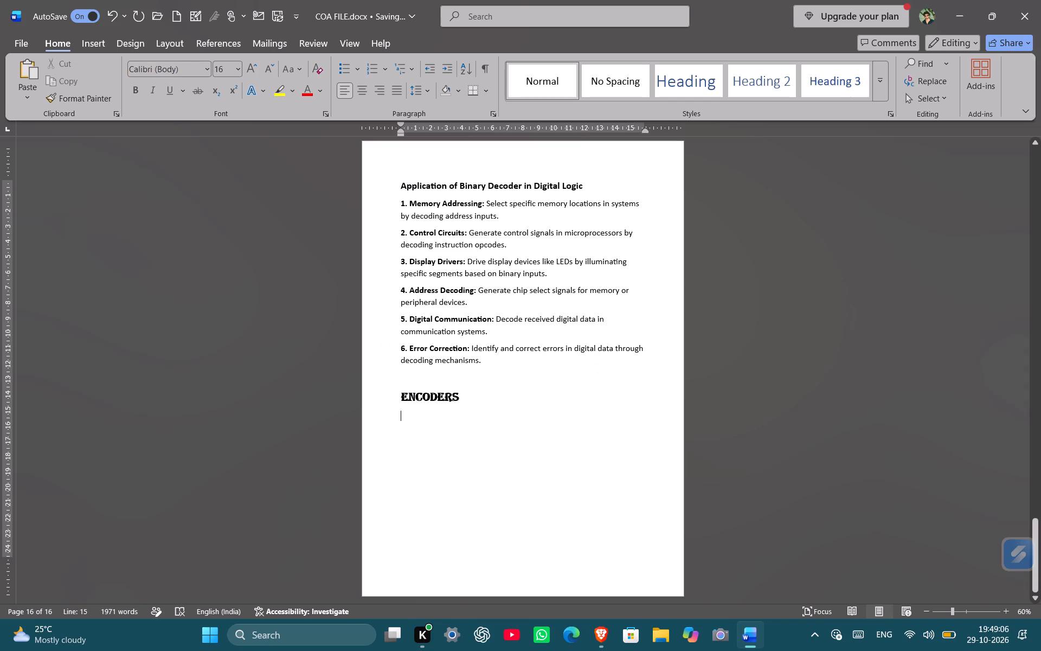
{"action": "triple_click", "coordinate": [466, 400]}
{"action": "key", "text": "ctrl+v"}
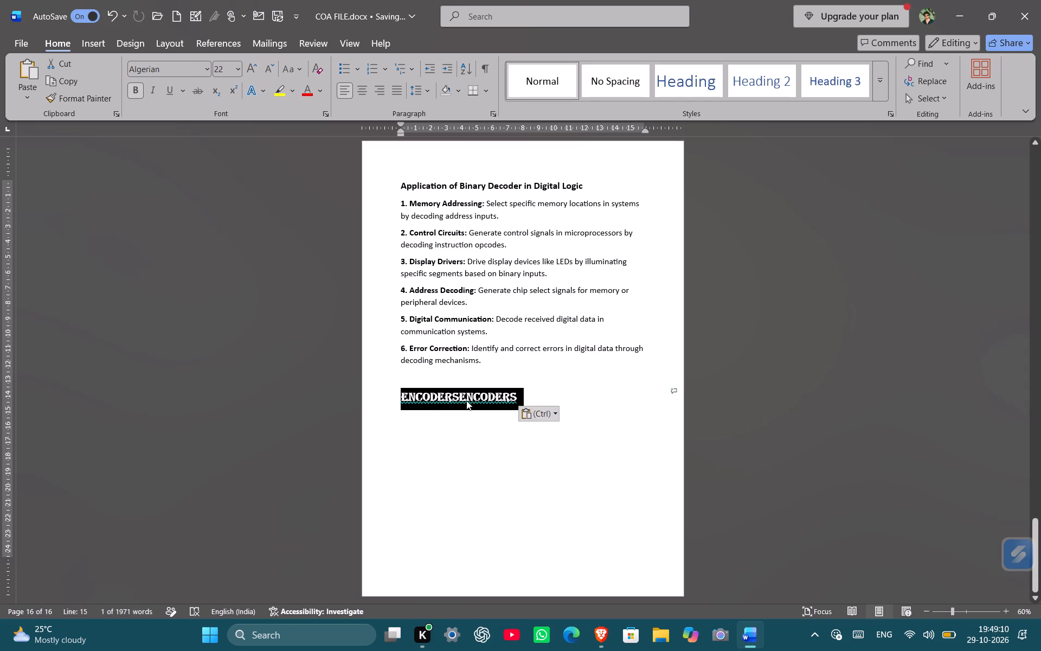
{"action": "key", "text": "ctrl+z"}
{"action": "triple_click", "coordinate": [466, 400], "text": "ctrl"}
{"action": "double_click", "coordinate": [466, 400]}
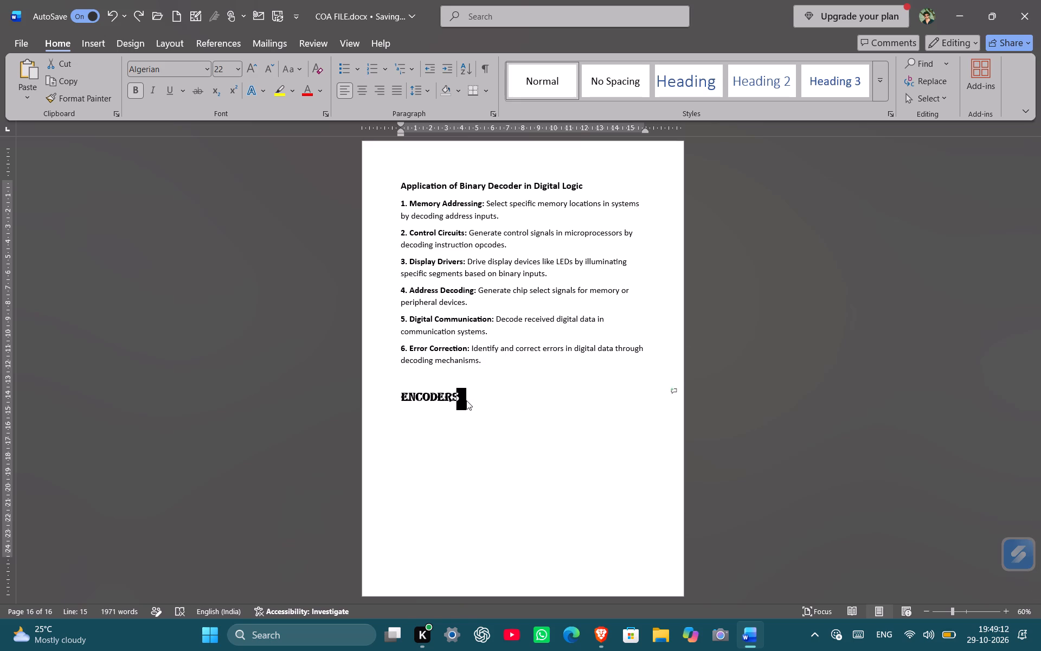
{"action": "left_click", "coordinate": [466, 400]}
{"action": "double_click", "coordinate": [466, 400]}
{"action": "triple_click", "coordinate": [466, 400]}
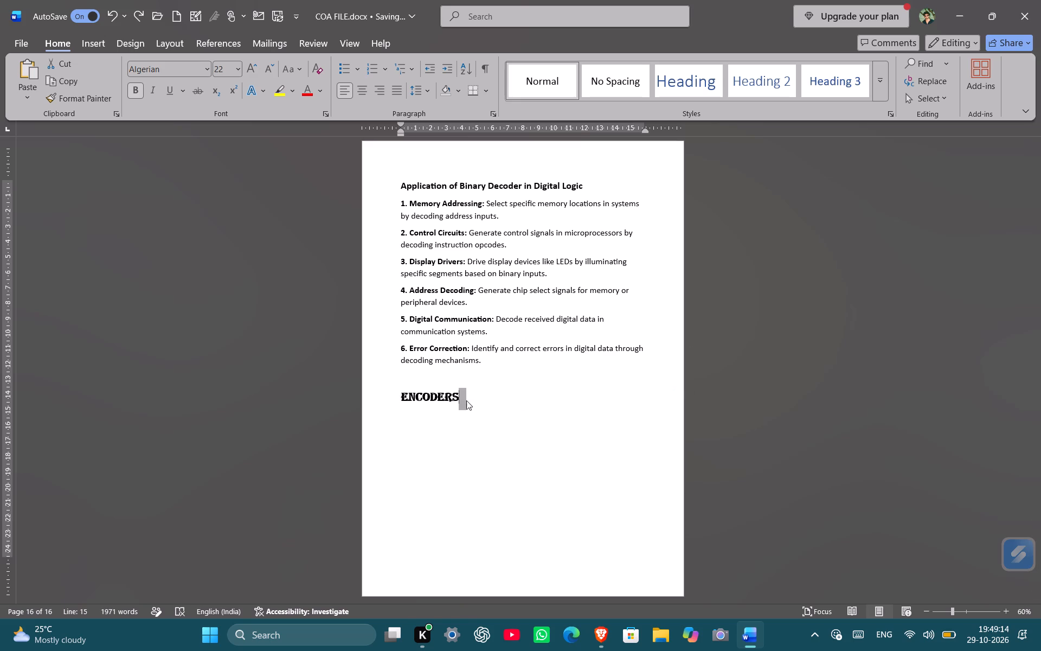
{"action": "key", "text": "ctrl+b"}
{"action": "left_click", "coordinate": [466, 400]}
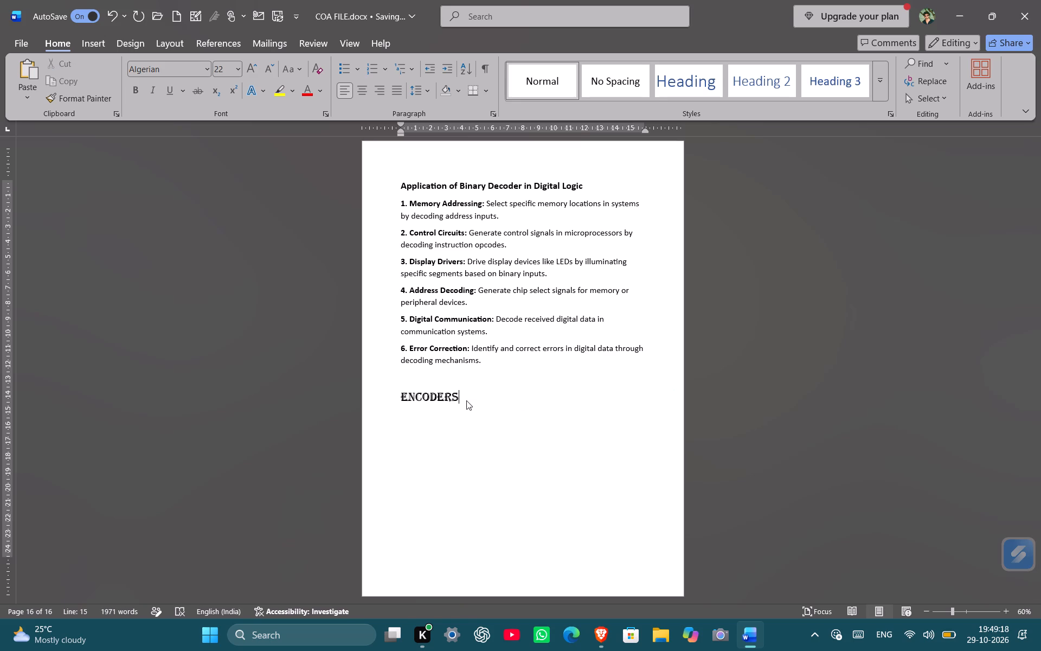
Compare the font formatting of the Application and Binary Decoder headings with the Encoders heading, and look over the document's page layout.
{"action": "left_click", "coordinate": [590, 189]}
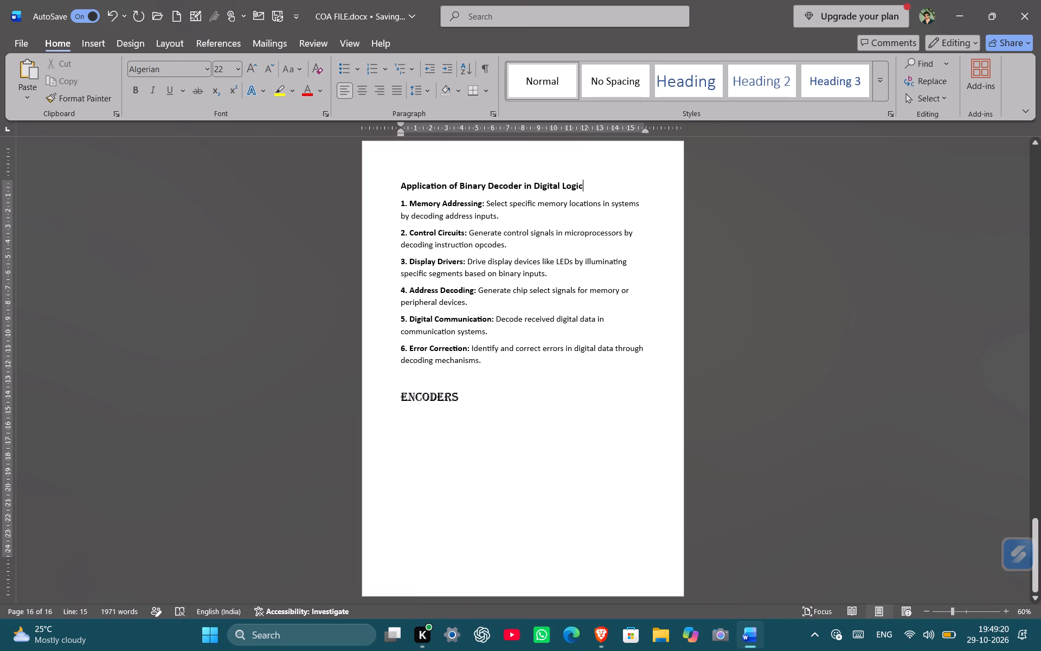
{"action": "triple_click", "coordinate": [590, 189]}
{"action": "left_click", "coordinate": [497, 205]}
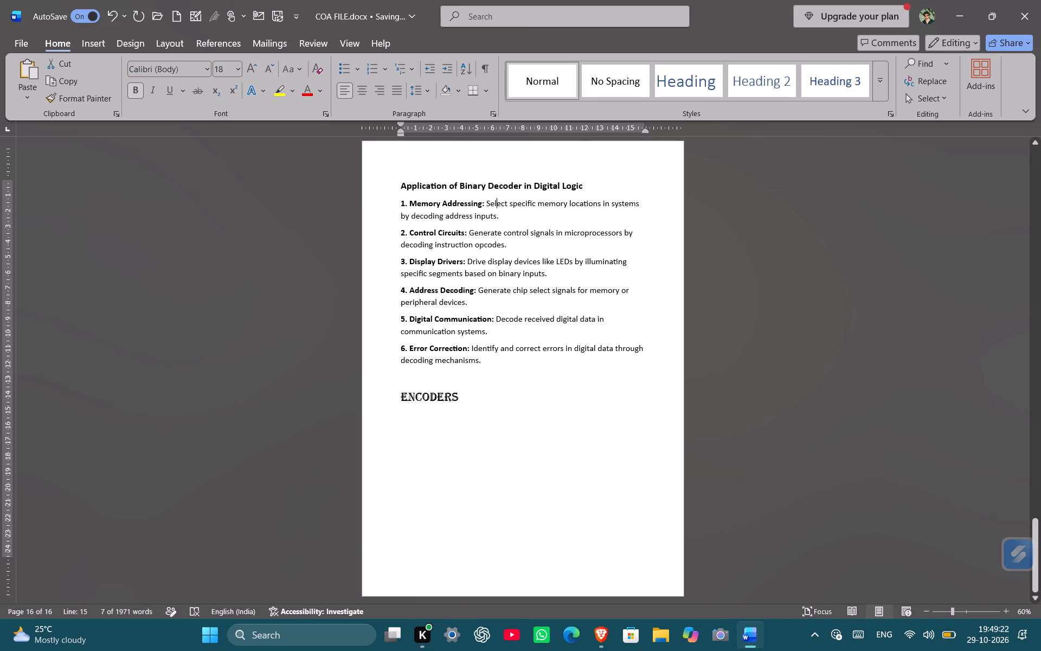
{"action": "left_click", "coordinate": [464, 203]}
{"action": "left_click", "coordinate": [510, 183]}
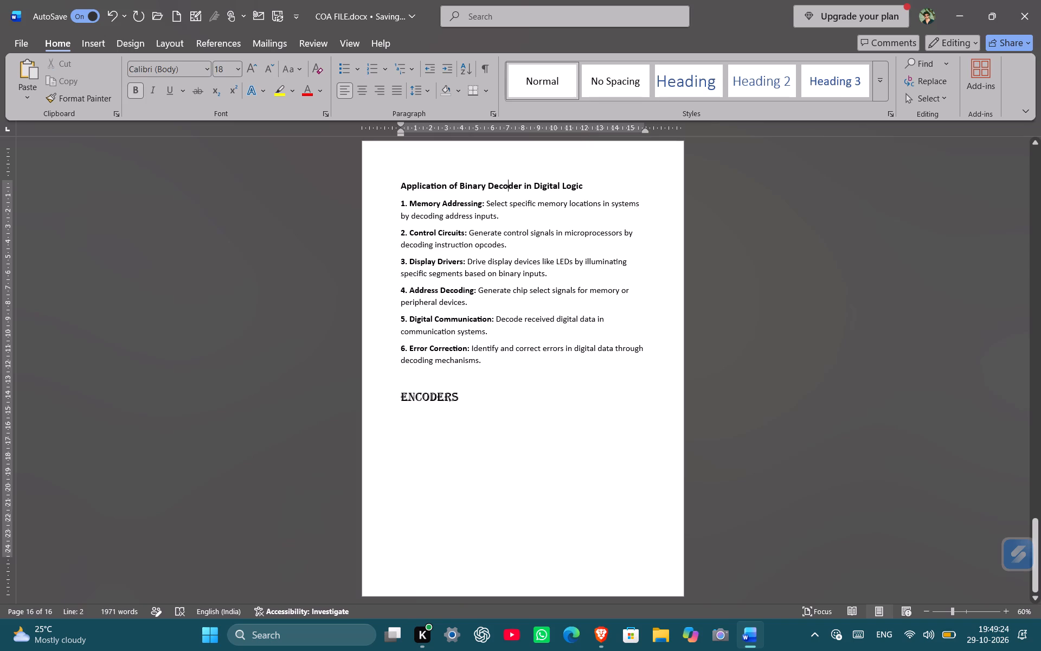
{"action": "left_click", "coordinate": [471, 400]}
{"action": "scroll", "coordinate": [471, 400], "scroll_direction": "up", "scroll_amount": 4}
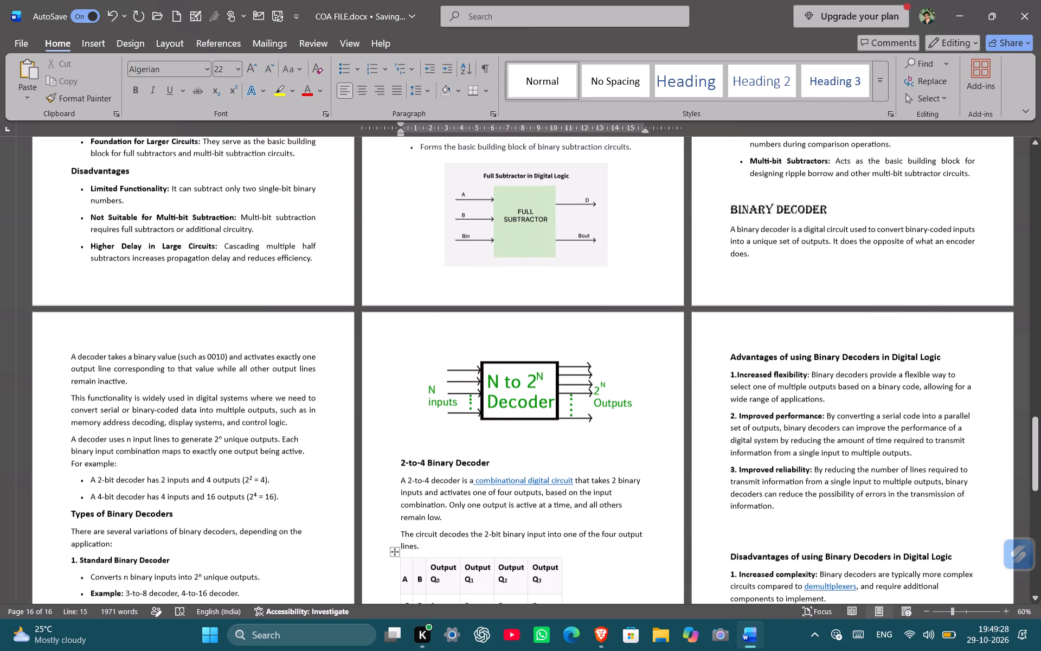
{"action": "scroll", "coordinate": [471, 400], "scroll_direction": "up", "scroll_amount": 2}
{"action": "scroll", "coordinate": [471, 400], "scroll_direction": "down", "scroll_amount": 9}
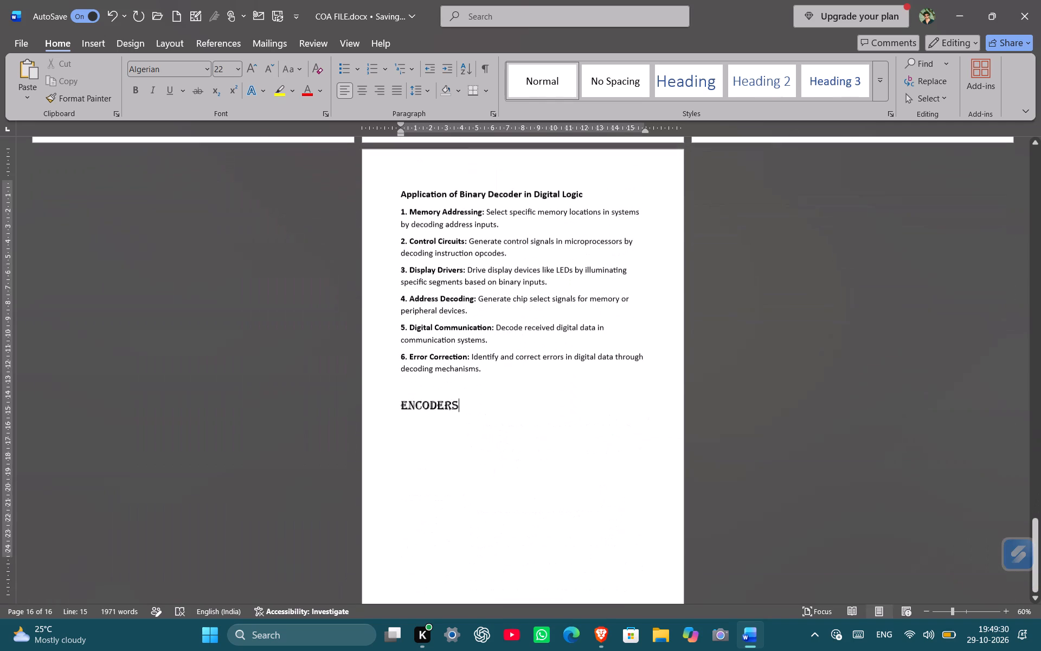
{"action": "left_click", "coordinate": [458, 395]}
{"action": "scroll", "coordinate": [458, 395], "scroll_direction": "up", "scroll_amount": 5}
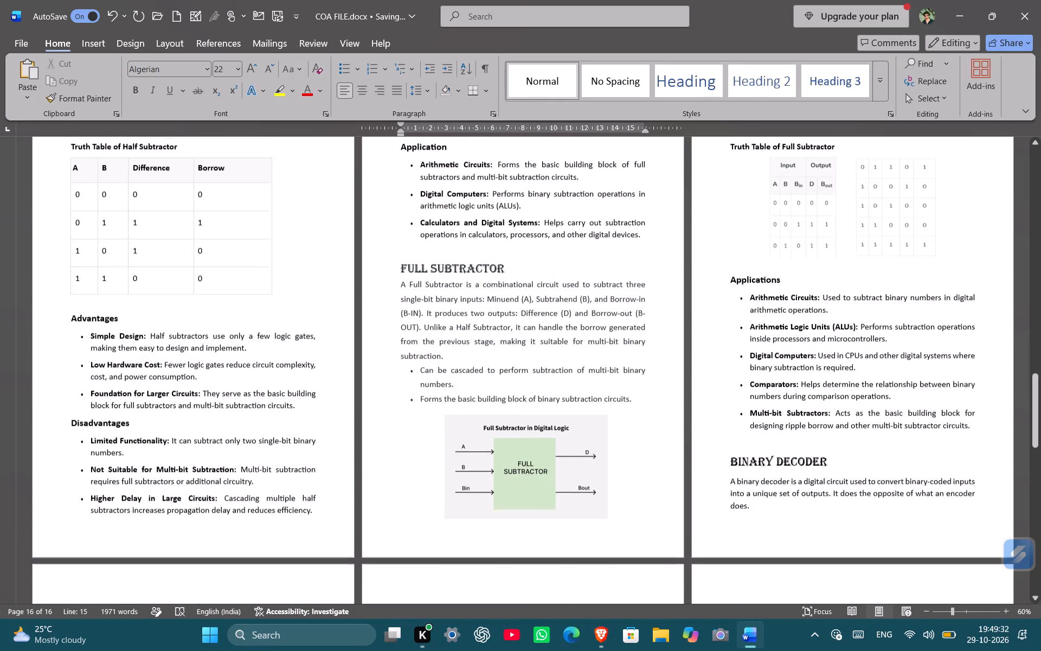
{"action": "left_click", "coordinate": [753, 486]}
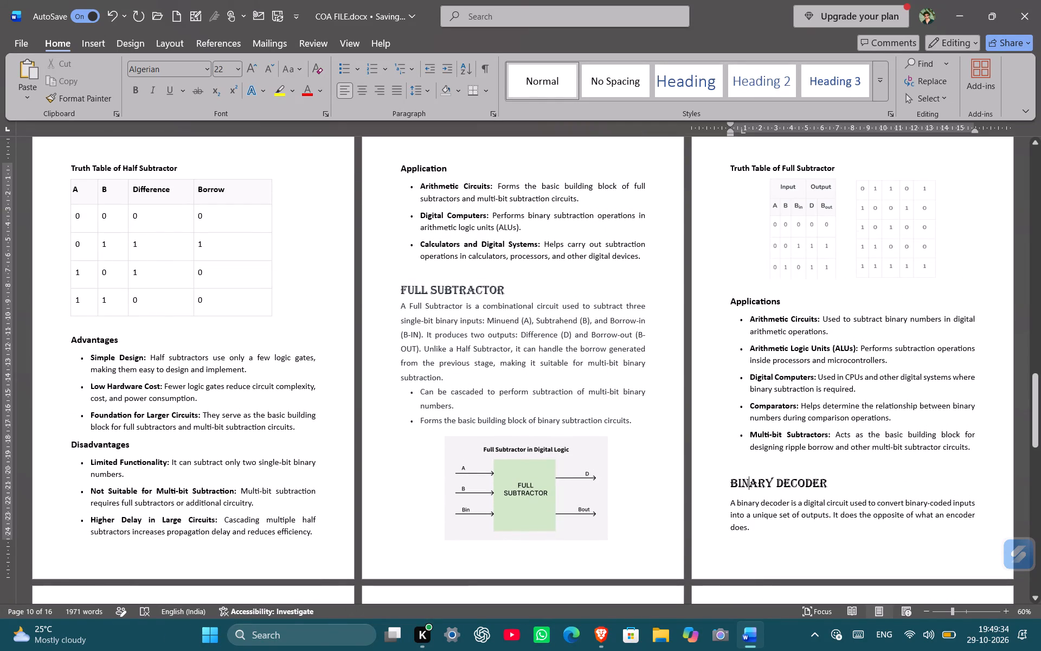
{"action": "left_click", "coordinate": [771, 484]}
{"action": "scroll", "coordinate": [771, 484], "scroll_direction": "down", "scroll_amount": 6}
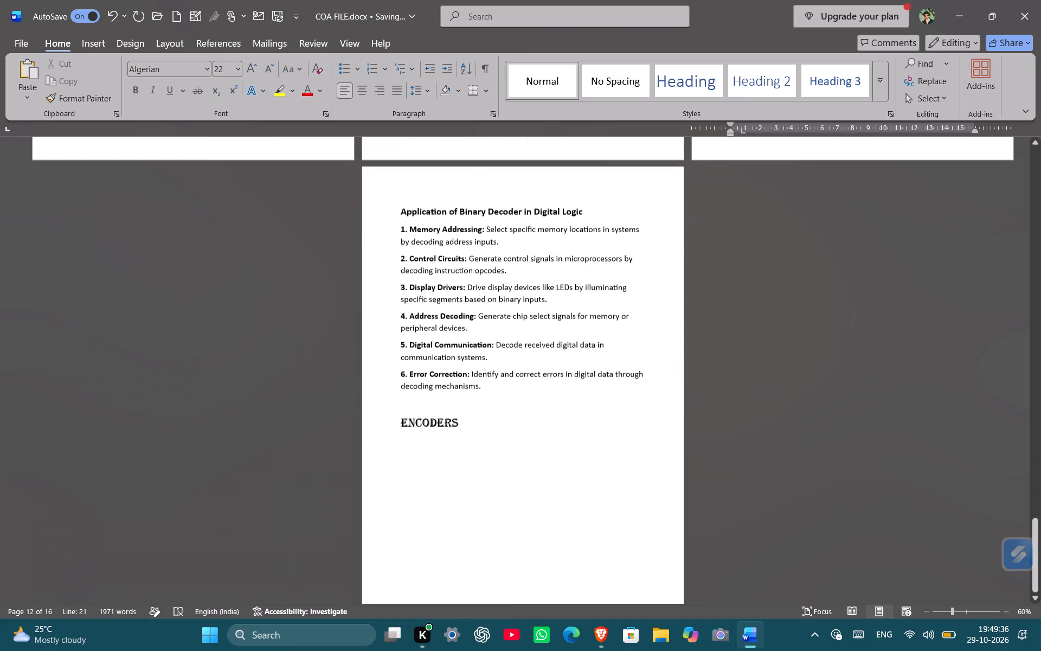
{"action": "scroll", "coordinate": [447, 335], "scroll_direction": "up", "scroll_amount": 1}
{"action": "left_click", "coordinate": [430, 435]}
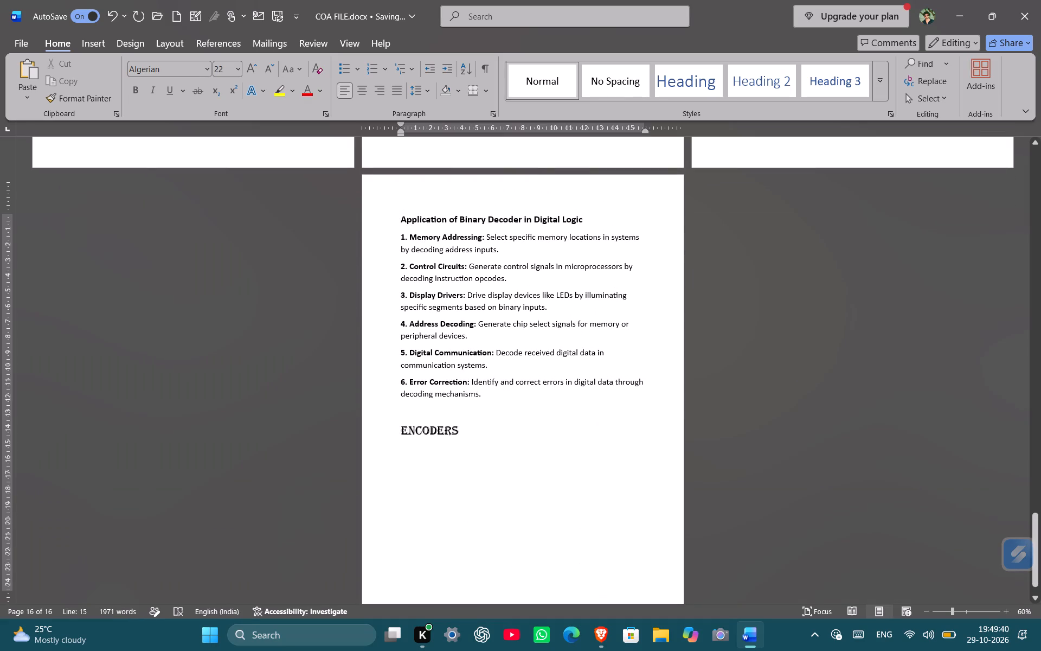
{"action": "scroll", "coordinate": [430, 435], "scroll_direction": "right", "scroll_amount": 1}
{"action": "scroll", "coordinate": [573, 337], "scroll_direction": "down", "scroll_amount": 6, "text": "ctrl"}
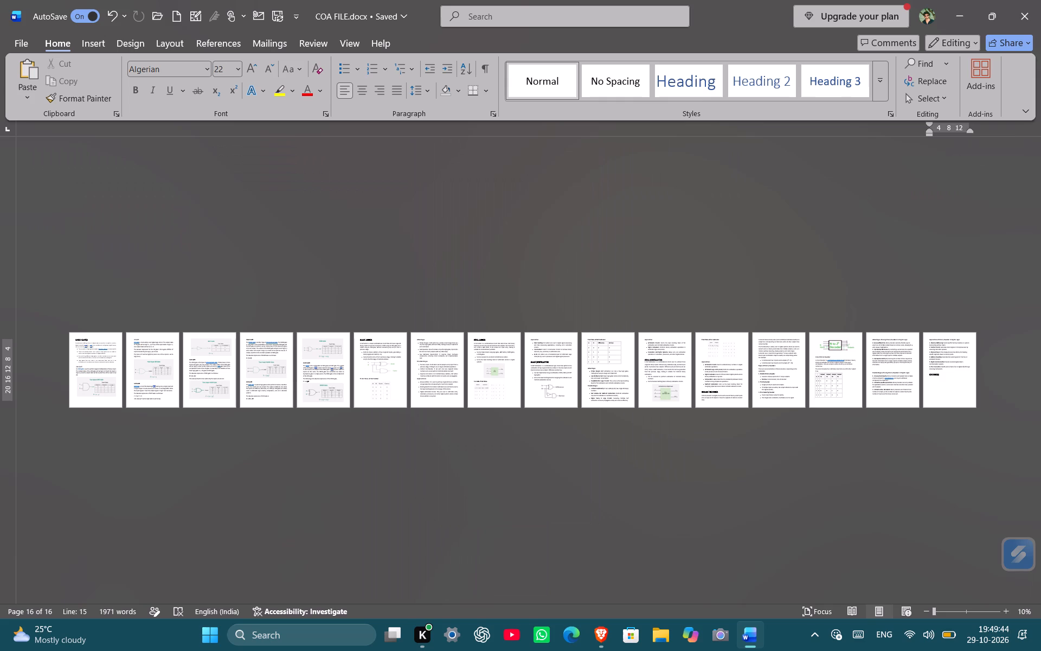
{"action": "scroll", "coordinate": [573, 337], "scroll_direction": "up", "scroll_amount": 3, "text": "ctrl"}
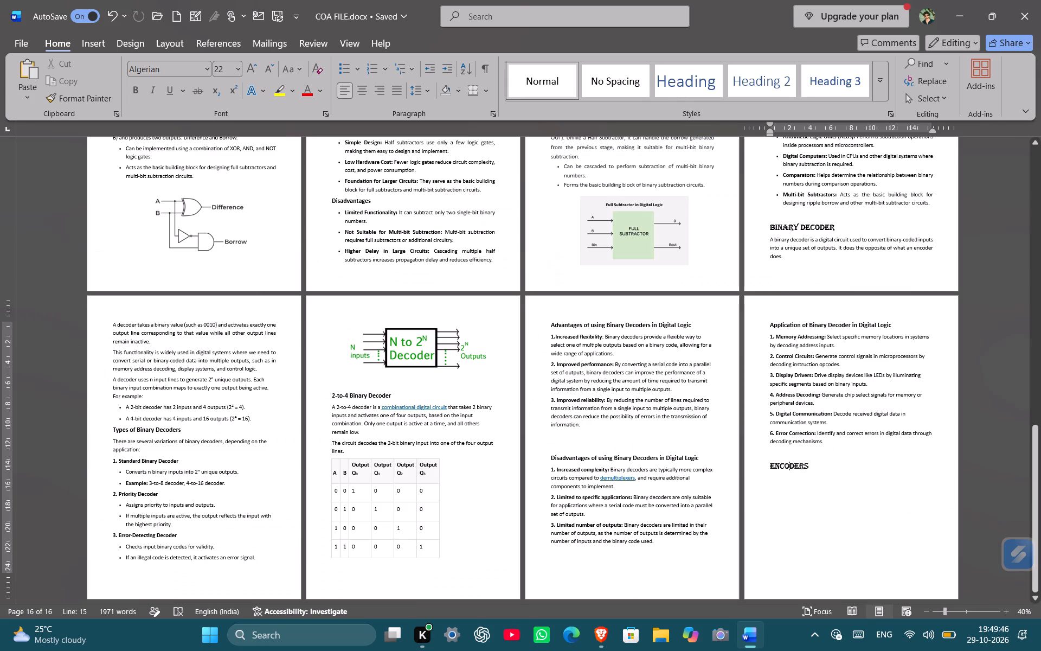
Compare the font formatting and alignment of the Binary Decoder, Full Subtractor and Half Subtractor headings.
{"action": "scroll", "coordinate": [573, 337], "scroll_direction": "up", "scroll_amount": 4}
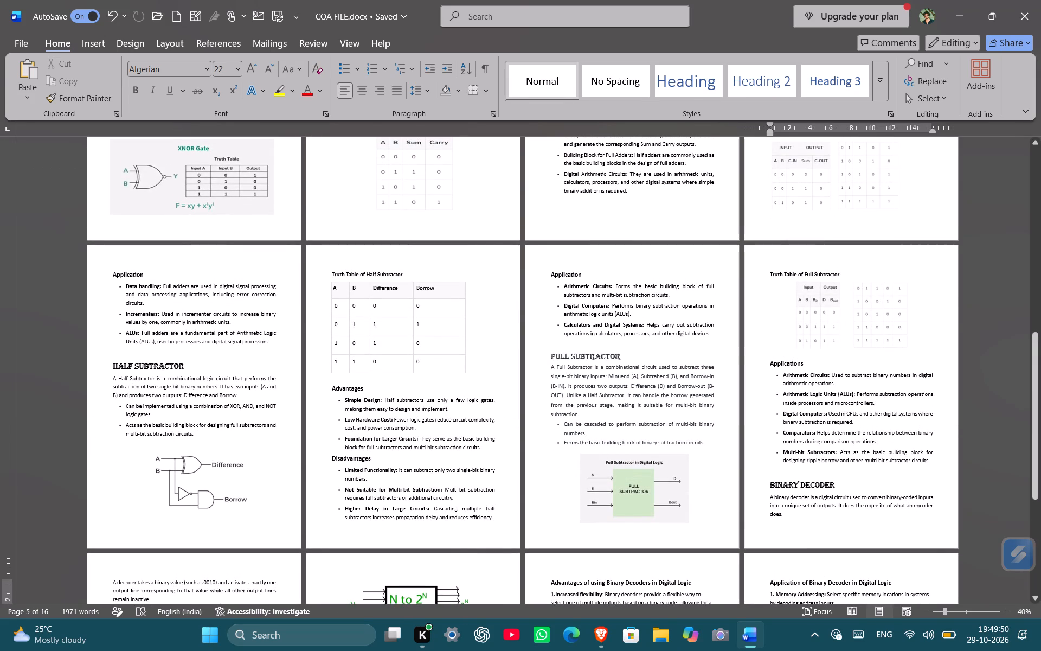
{"action": "left_click", "coordinate": [800, 486]}
{"action": "left_click", "coordinate": [800, 486]}
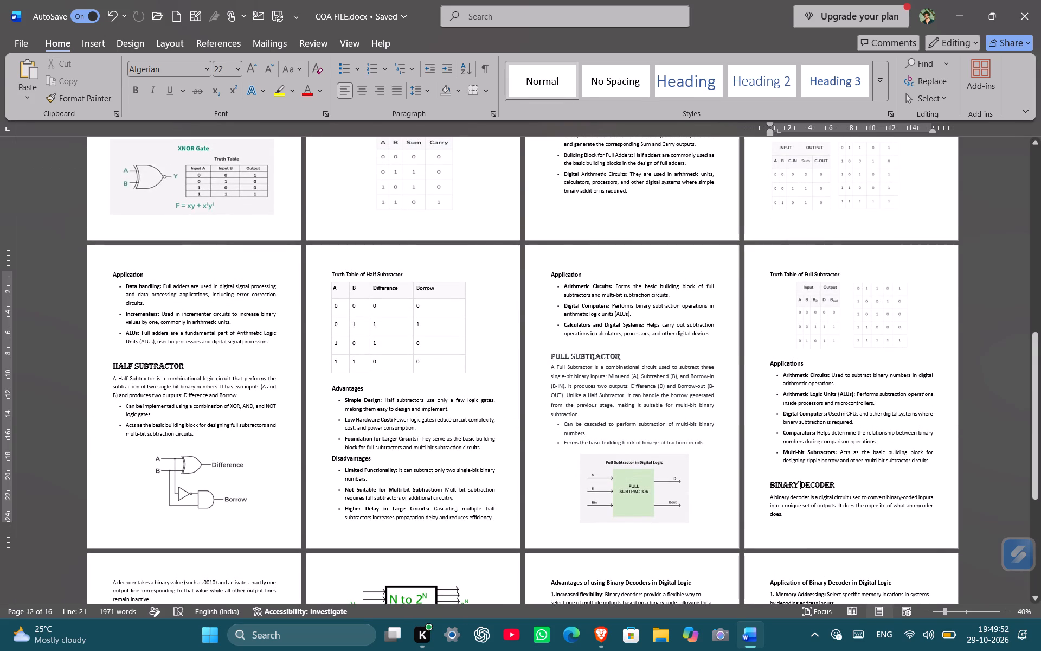
{"action": "left_click", "coordinate": [608, 354]}
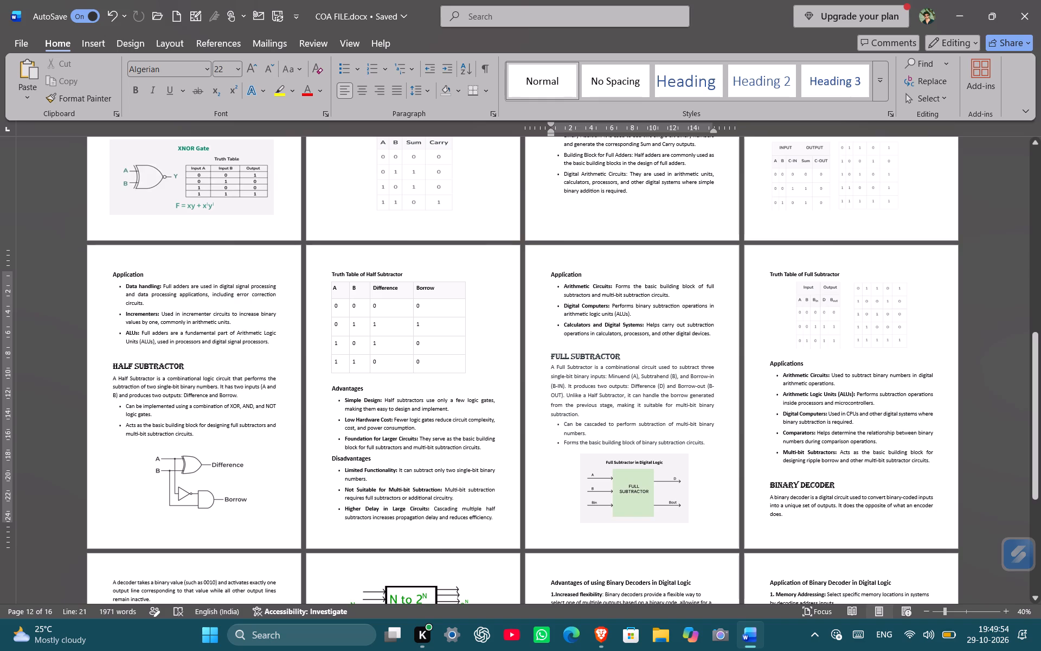
{"action": "left_click", "coordinate": [162, 363]}
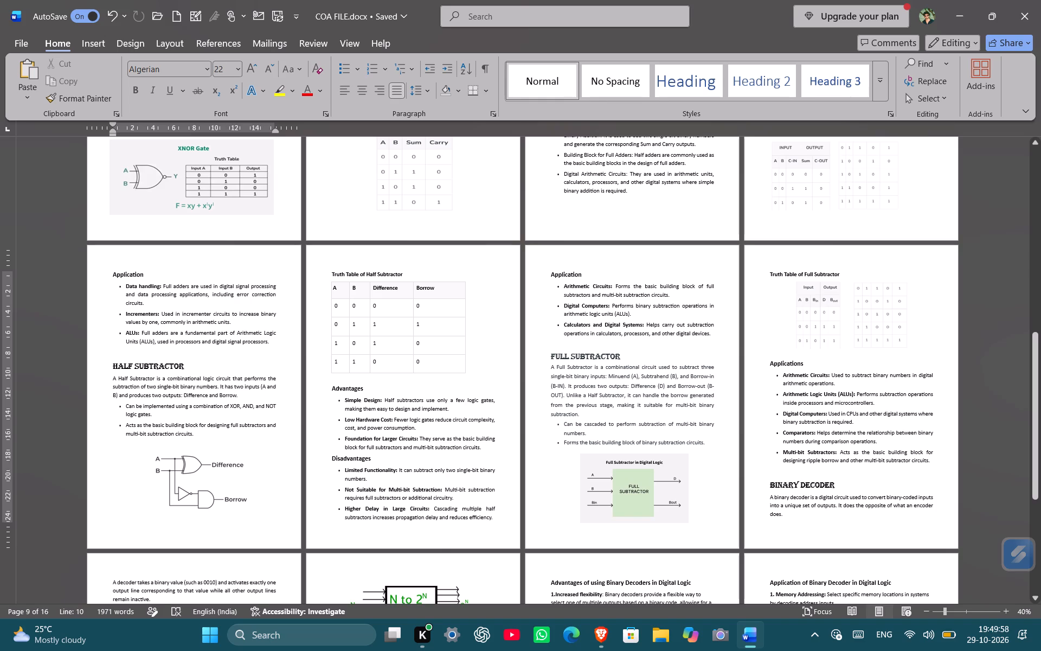
{"action": "left_click", "coordinate": [830, 483]}
Add a new line below the Encoders heading and set its font to Calibri (Body).
{"action": "scroll", "coordinate": [830, 483], "scroll_direction": "down", "scroll_amount": 1}
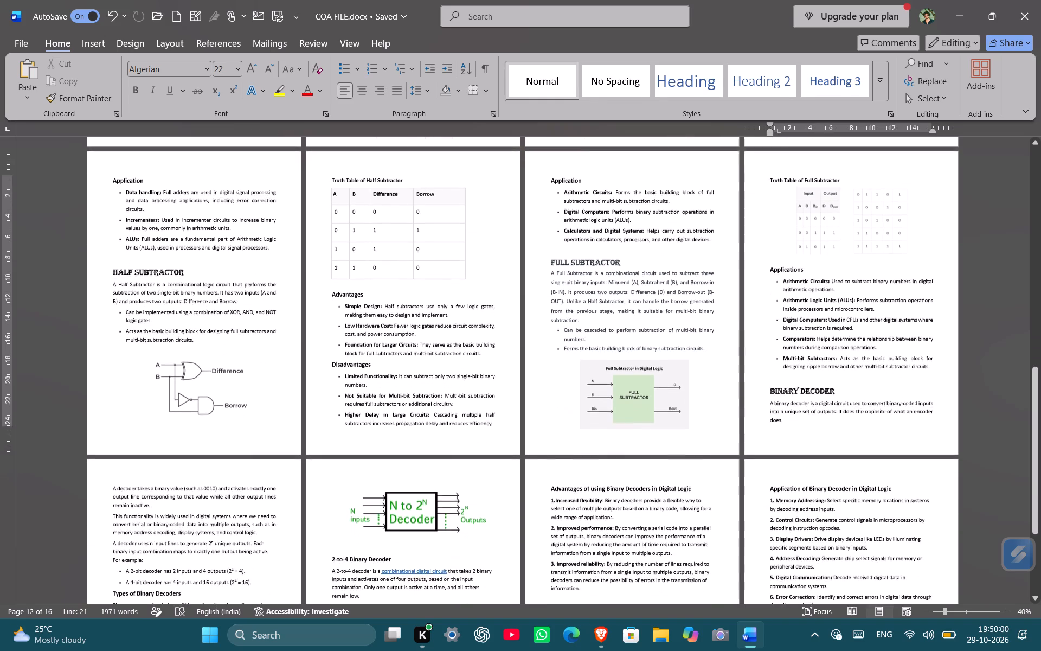
{"action": "scroll", "coordinate": [830, 483], "scroll_direction": "down", "scroll_amount": 4}
{"action": "scroll", "coordinate": [756, 481], "scroll_direction": "up", "scroll_amount": 4, "text": "ctrl"}
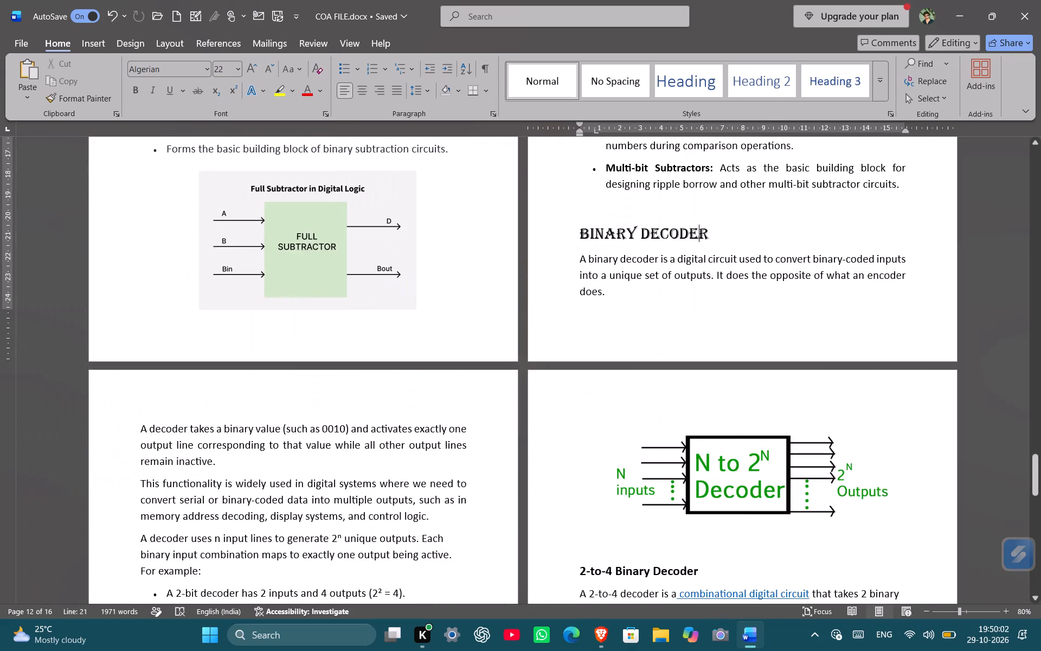
{"action": "scroll", "coordinate": [756, 481], "scroll_direction": "down", "scroll_amount": 8}
{"action": "left_click", "coordinate": [674, 336]}
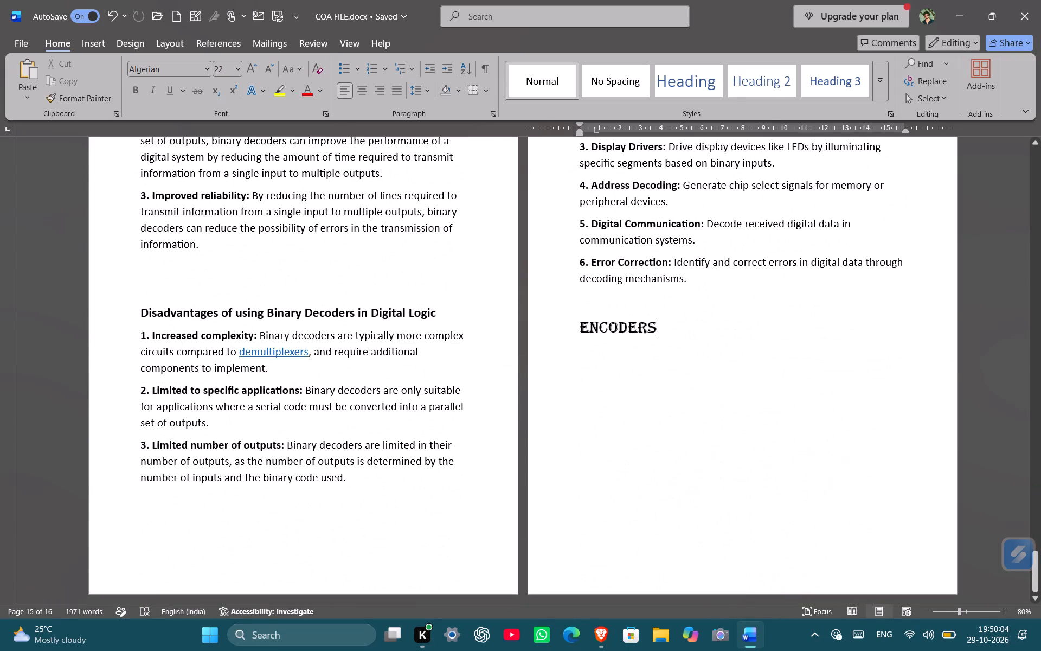
{"action": "key", "text": "Return"}
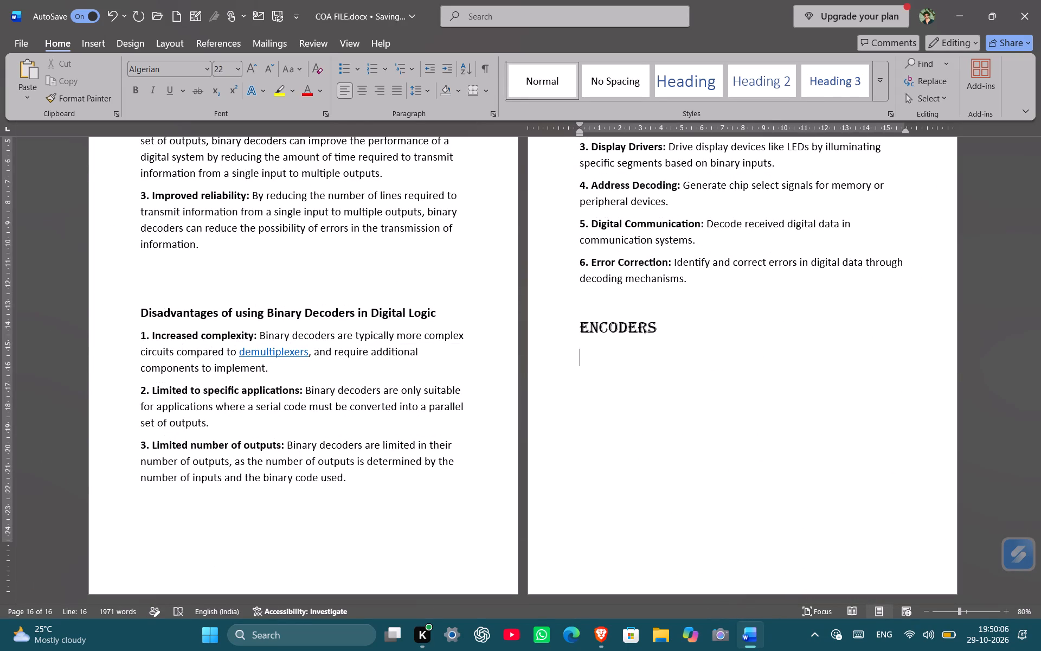
{"action": "left_click", "coordinate": [182, 71]}
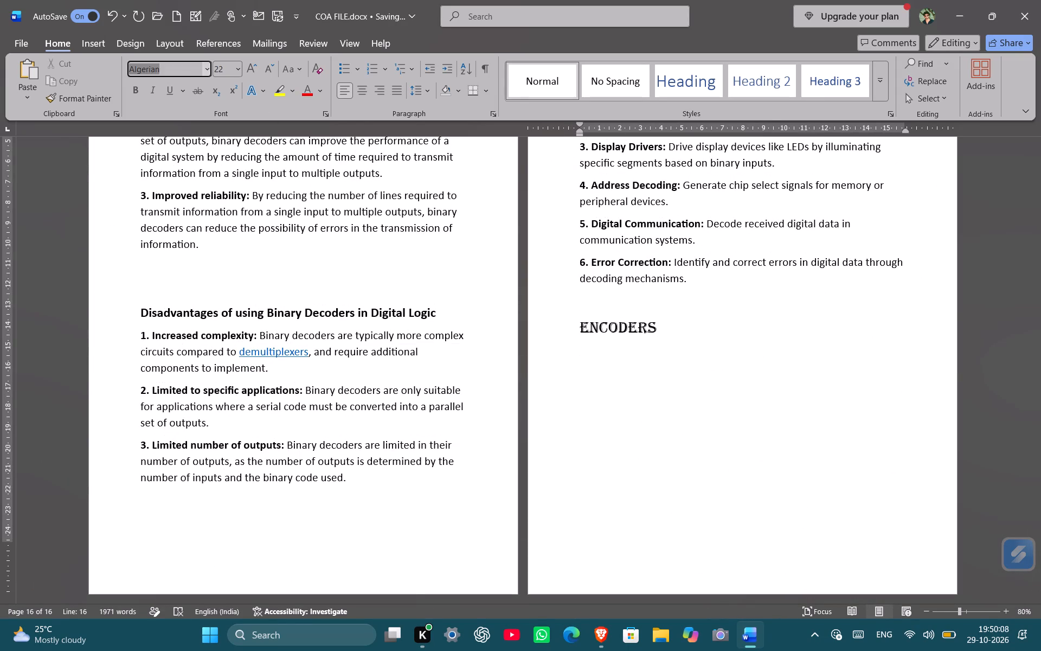
{"action": "key", "text": "c"}
{"action": "key", "text": "Return"}
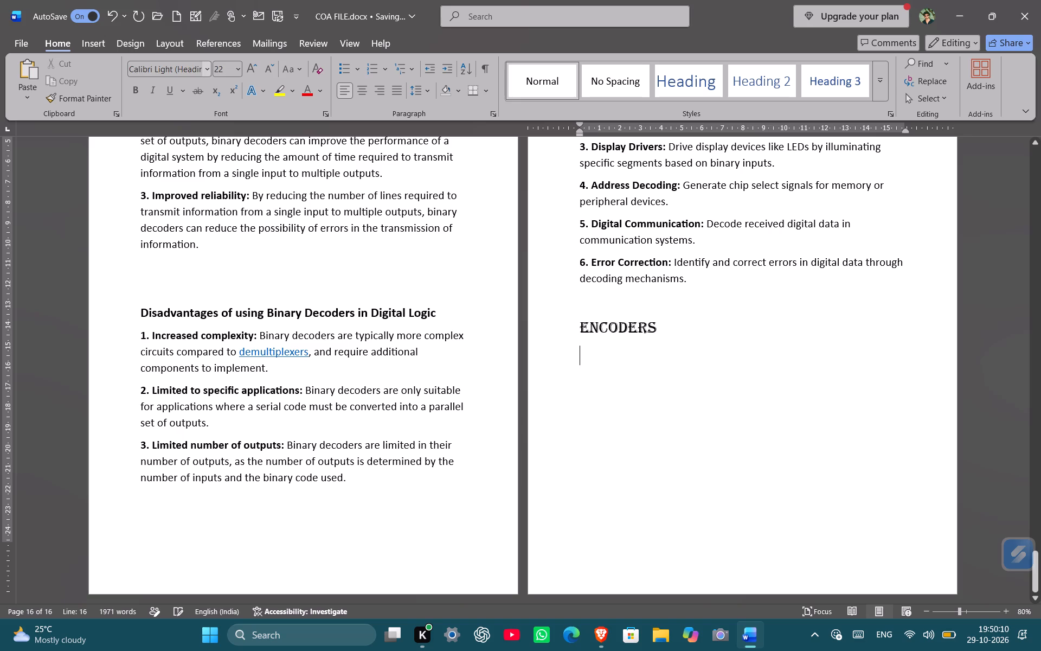
{"action": "left_click", "coordinate": [208, 65]}
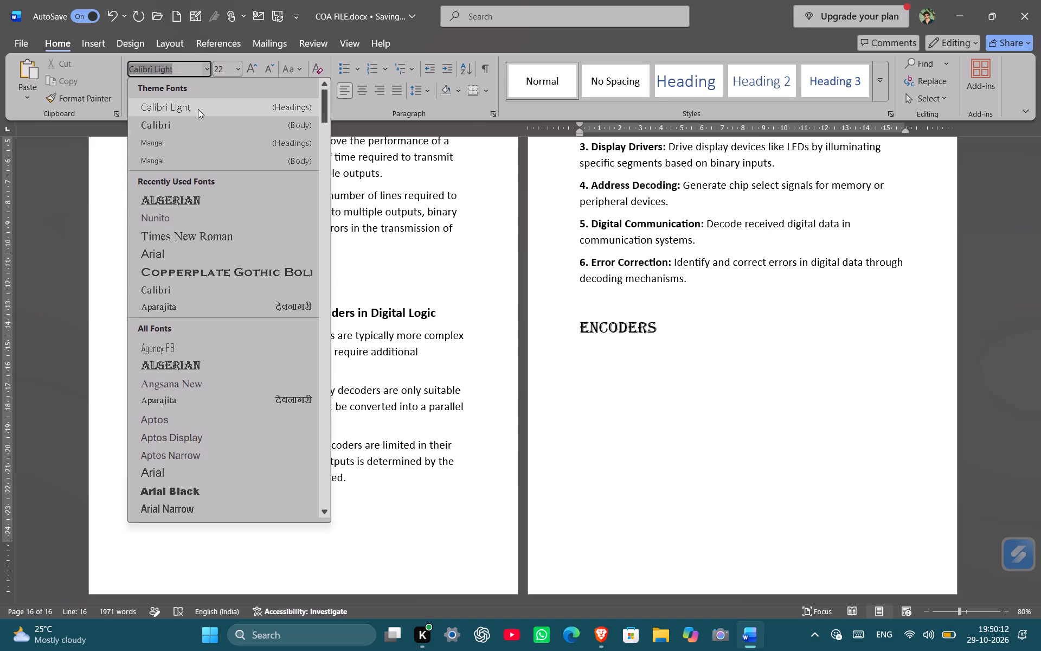
{"action": "left_click", "coordinate": [194, 125]}
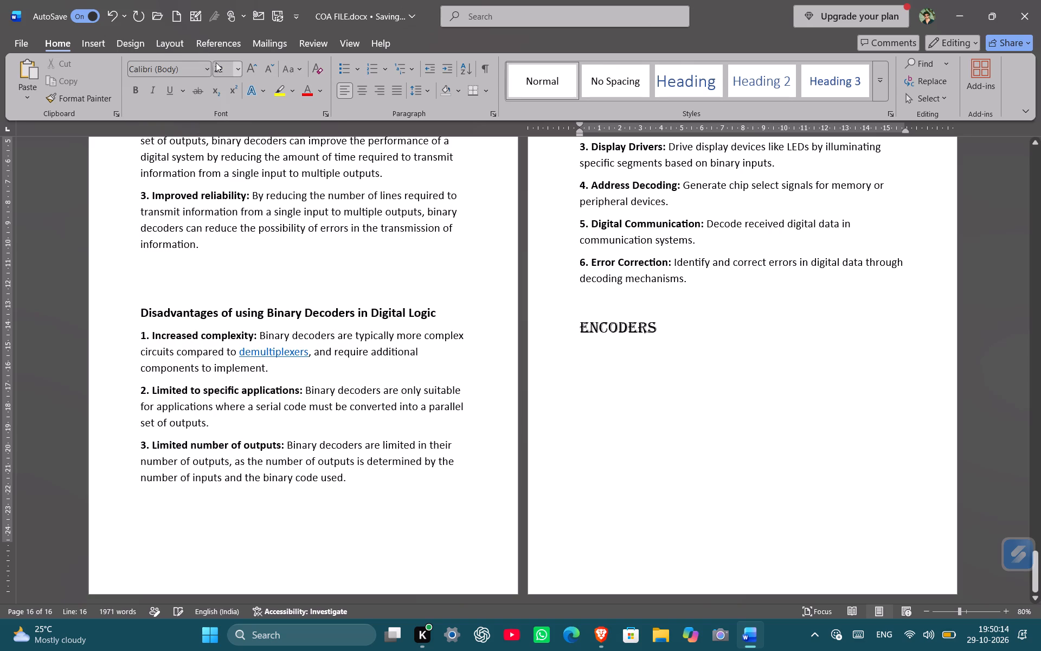
{"action": "left_click", "coordinate": [205, 69]}
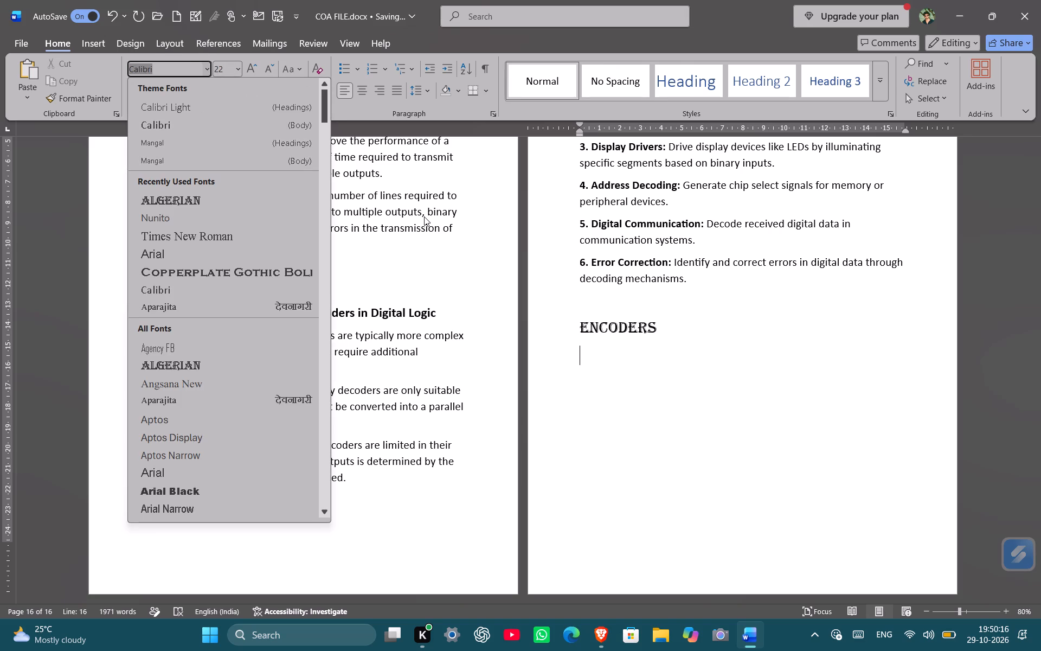
{"action": "left_click", "coordinate": [669, 363]}
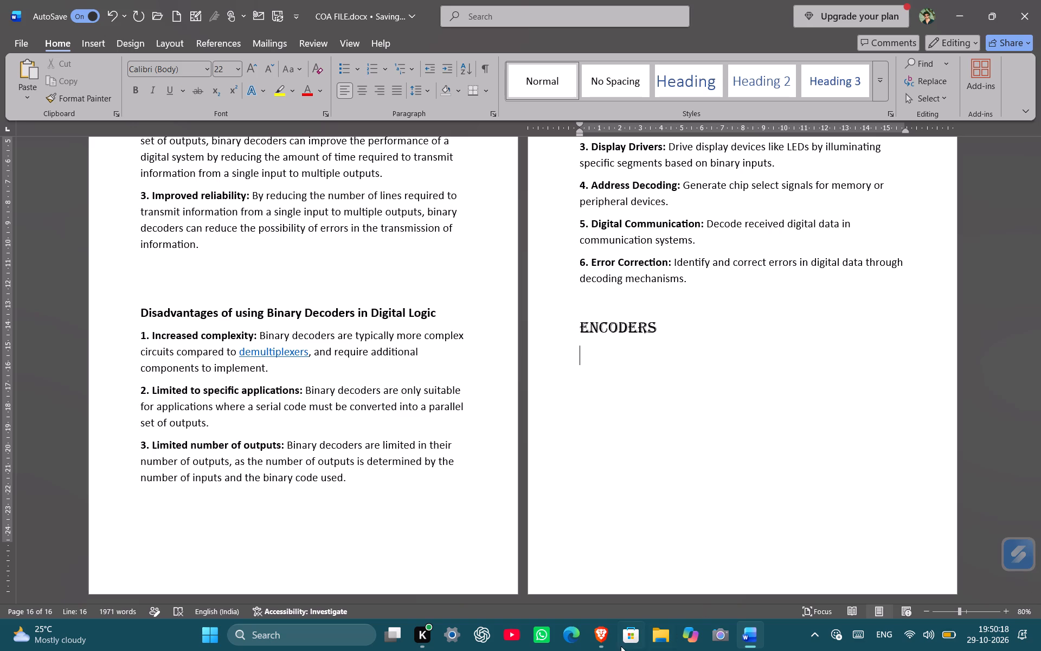
Copy the encoder definition and its six bullet points from the GeeksforGeeks article in Brave into the COA file below the Encoders heading.
{"action": "left_click", "coordinate": [611, 643]}
{"action": "left_click_drag", "start_coordinate": [203, 208], "coordinate": [669, 378]}
{"action": "key", "text": "ctrl+c"}
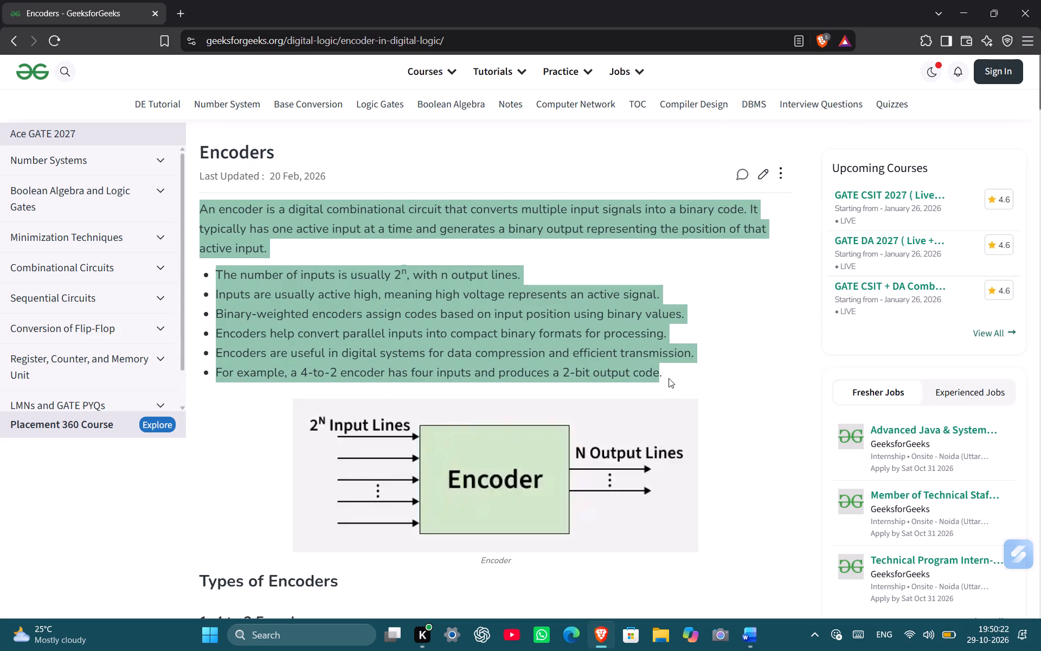
{"action": "left_click", "coordinate": [748, 644]}
{"action": "key", "text": "ctrl+v"}
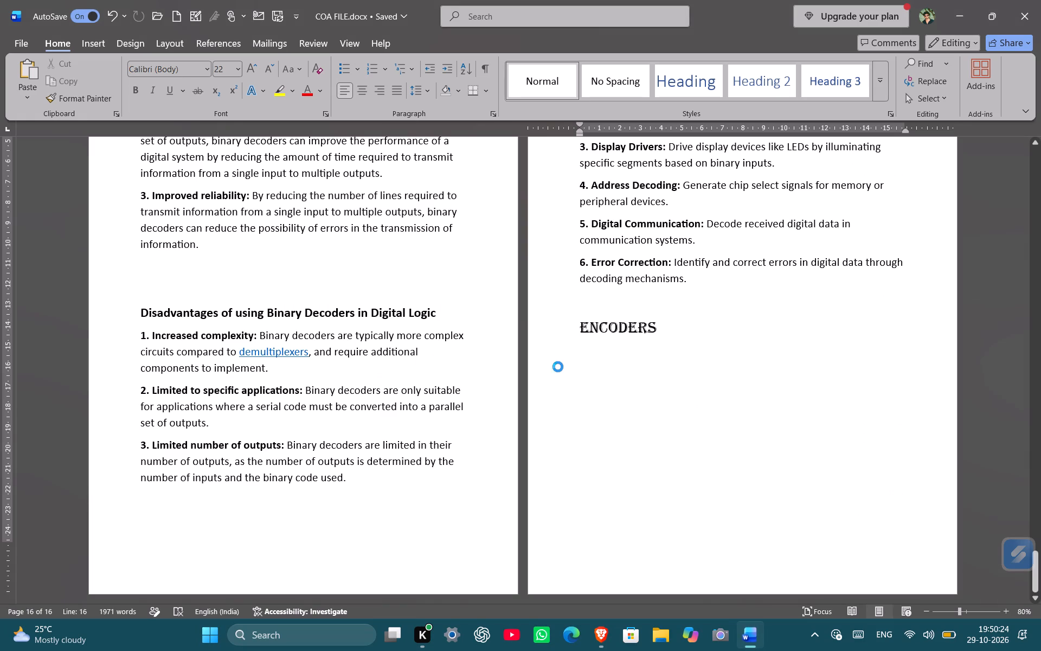
Reduce the pasted Encoders definition and bullet list to 16 pt.
{"action": "scroll", "coordinate": [558, 367], "scroll_direction": "up", "scroll_amount": 2}
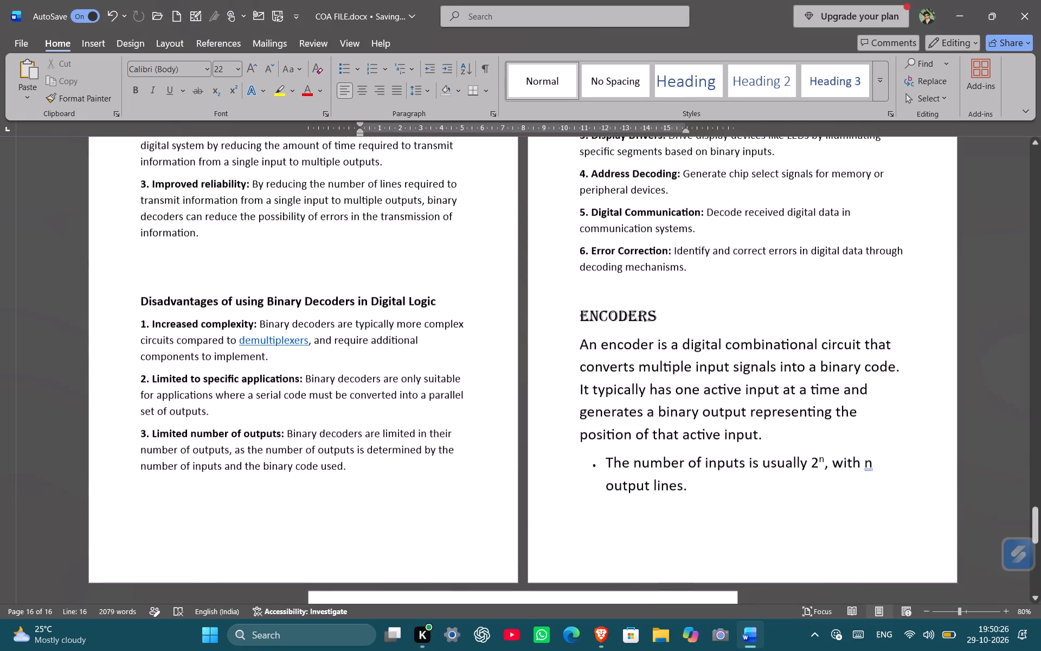
{"action": "left_click_drag", "start_coordinate": [579, 349], "coordinate": [531, 624]}
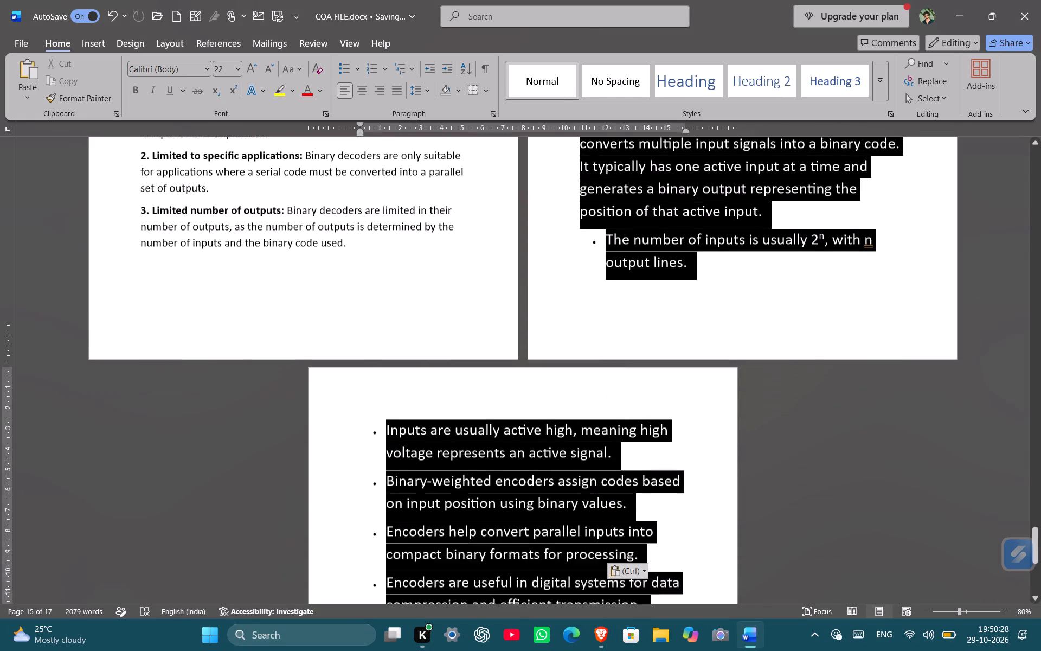
{"action": "left_click_drag", "start_coordinate": [531, 624], "coordinate": [618, 541]}
{"action": "key", "text": "ctrl+shift+comma"}
{"action": "key", "text": "ctrl+shift+comma"}
{"action": "key", "text": "ctrl+shift+comma"}
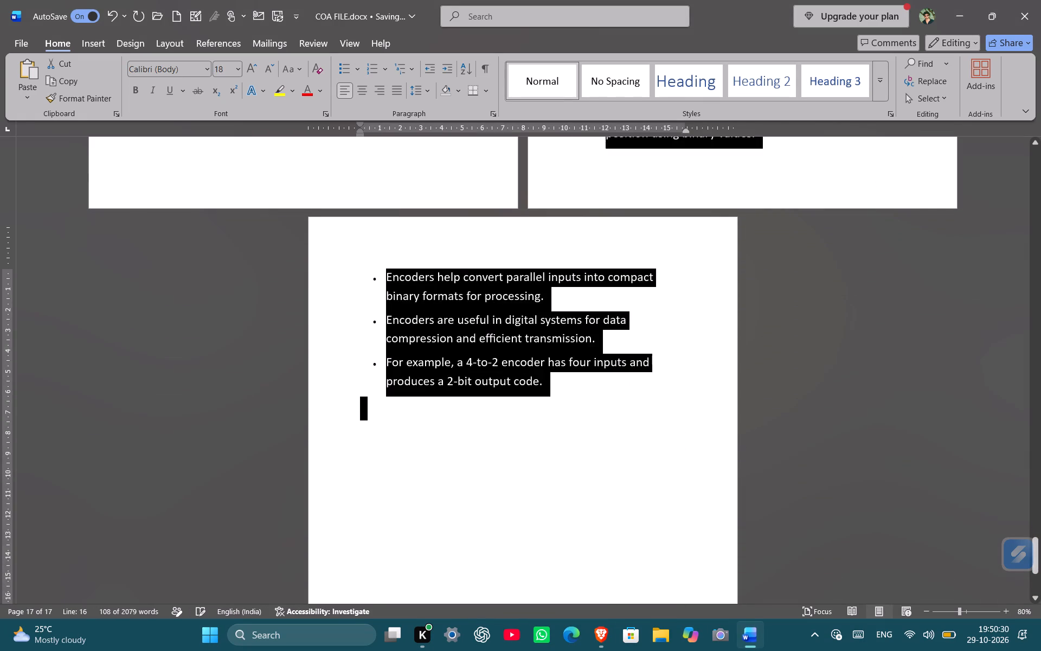
{"action": "scroll", "coordinate": [618, 541], "scroll_direction": "up", "scroll_amount": 3}
{"action": "left_click", "coordinate": [795, 548]}
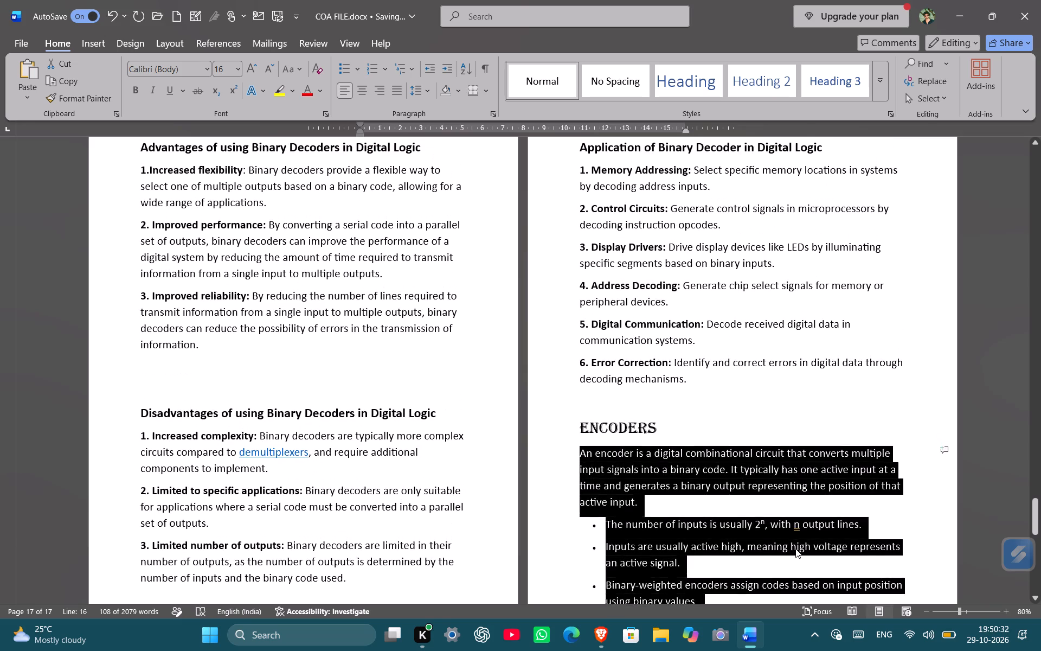
Compare the Encoders text's font and alignment with the Binary Decoder disadvantages and the Full Subtractor description and application lists.
{"action": "scroll", "coordinate": [795, 548], "scroll_direction": "down", "scroll_amount": 2}
{"action": "scroll", "coordinate": [651, 323], "scroll_direction": "up", "scroll_amount": 1}
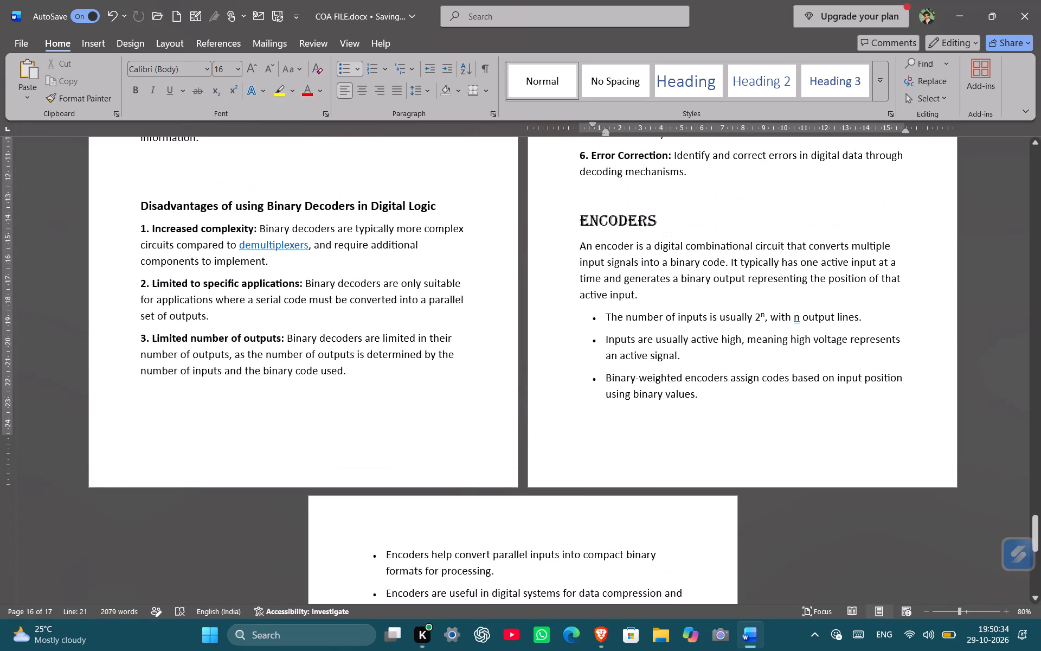
{"action": "left_click", "coordinate": [584, 251]}
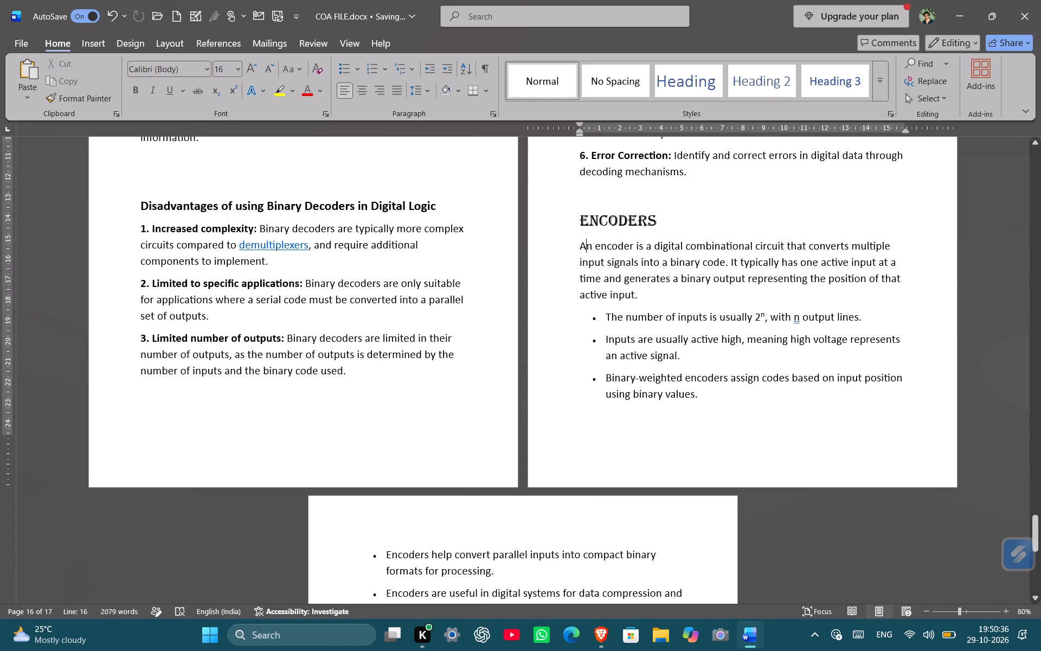
{"action": "left_click", "coordinate": [446, 280]}
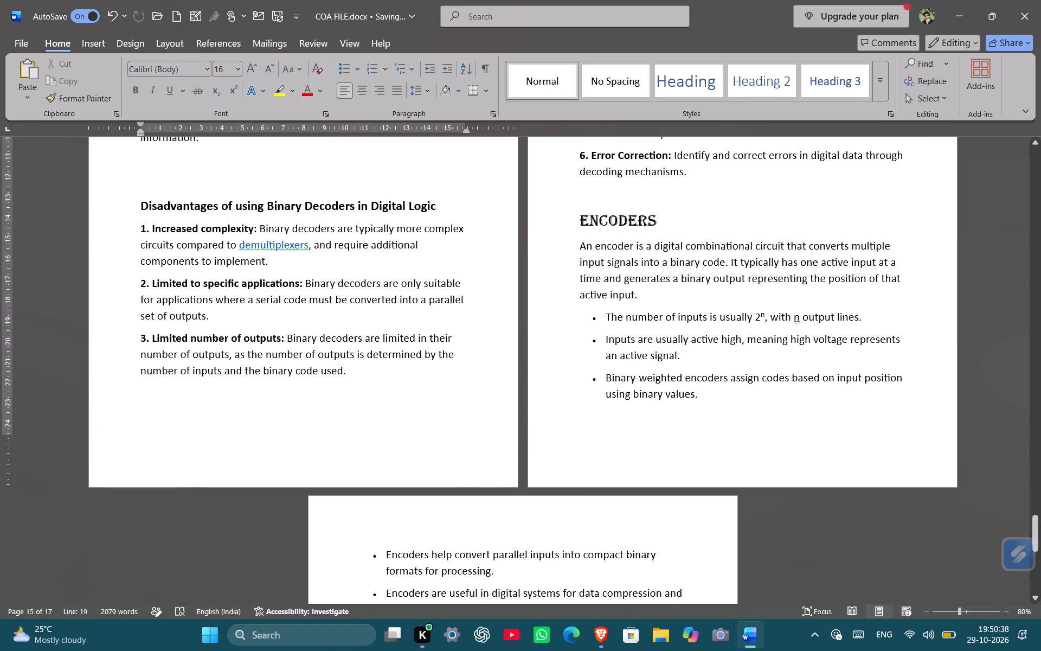
{"action": "scroll", "coordinate": [613, 243], "scroll_direction": "up", "scroll_amount": 2}
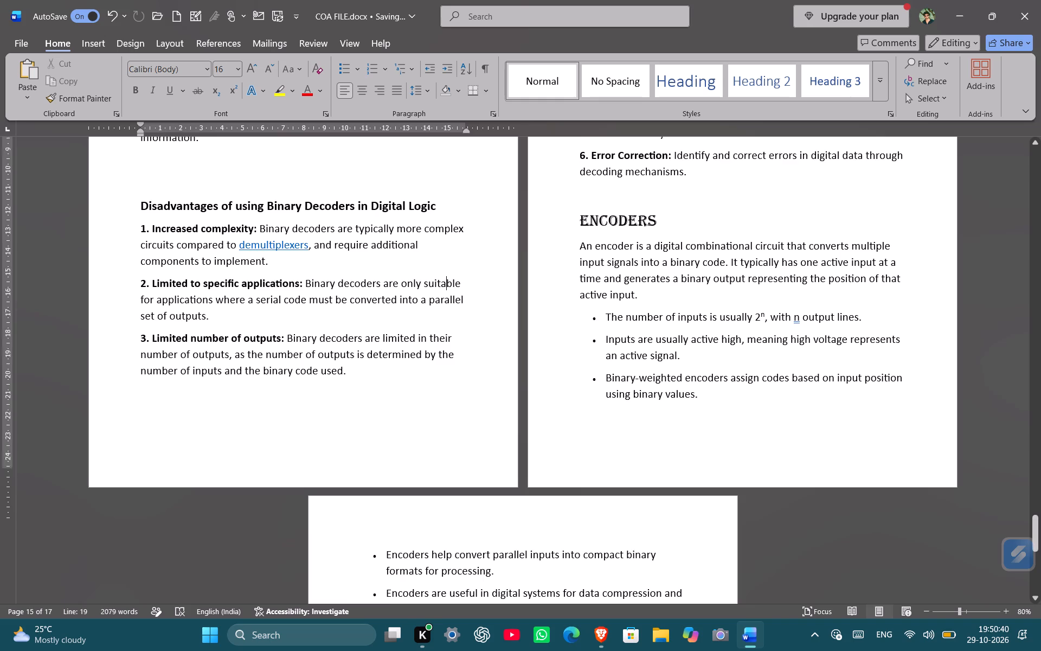
{"action": "scroll", "coordinate": [613, 243], "scroll_direction": "up", "scroll_amount": 6}
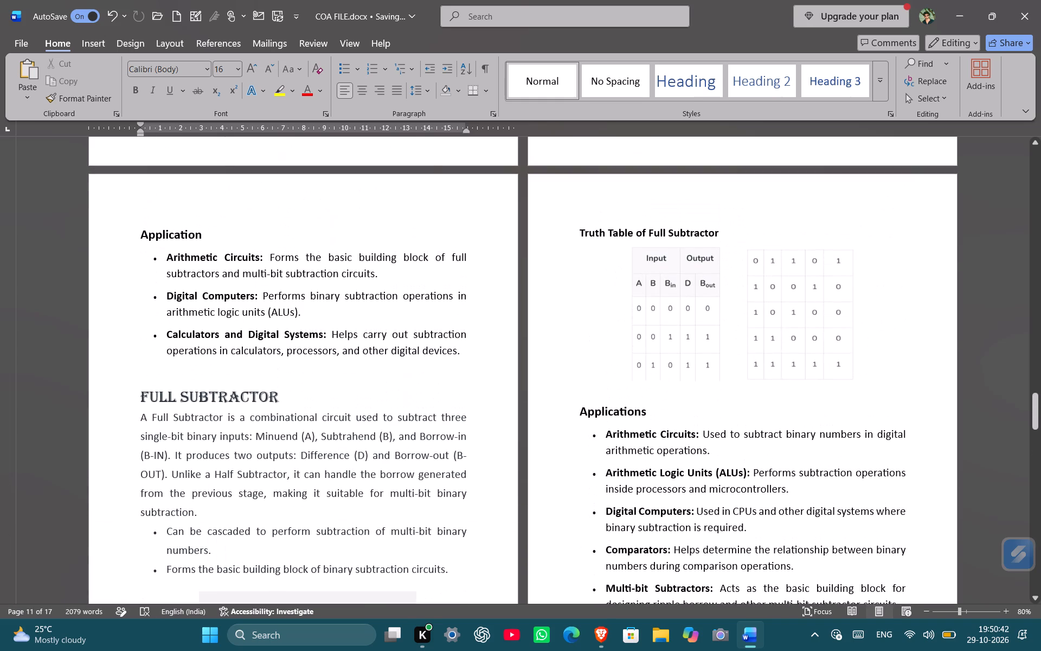
{"action": "left_click", "coordinate": [372, 421]}
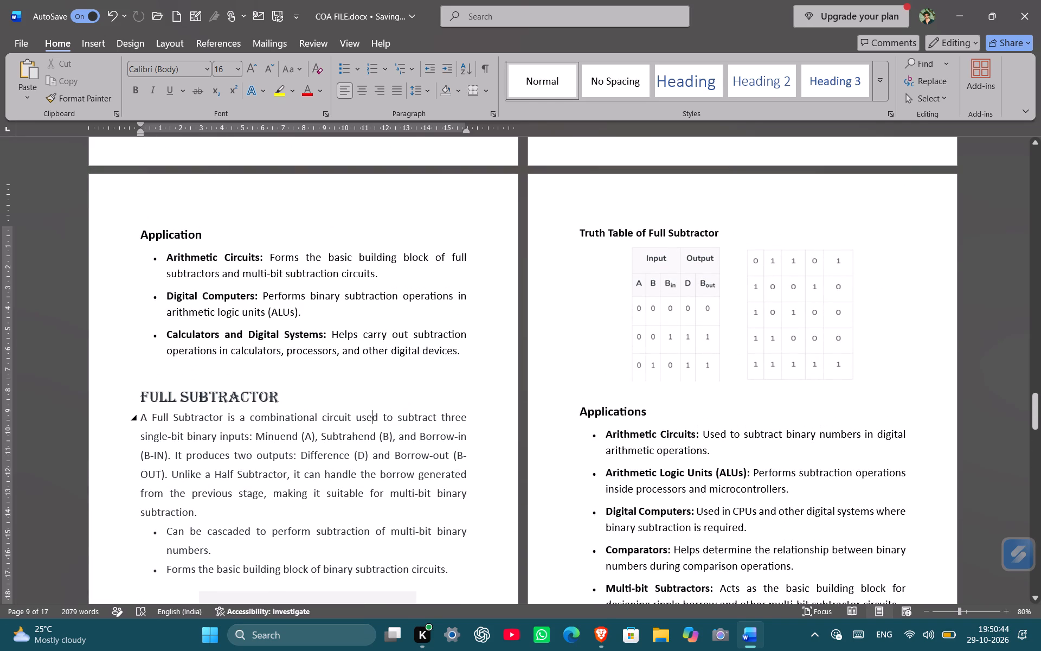
{"action": "left_click", "coordinate": [365, 339]}
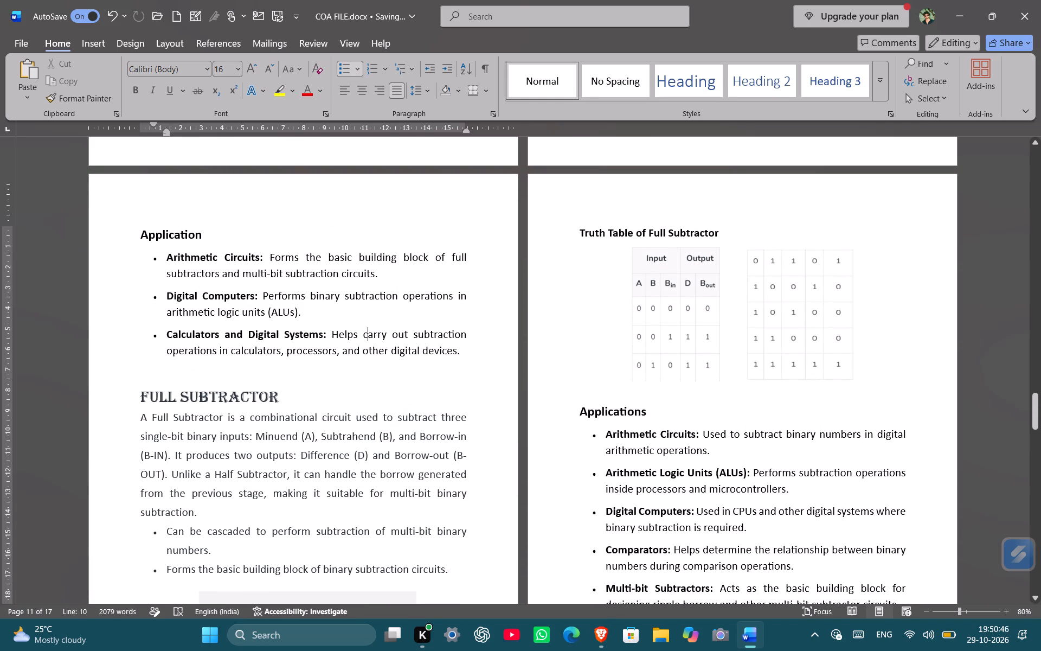
{"action": "left_click", "coordinate": [742, 437]}
Check the font and alignment of the Binary Decoder section's body text against the Encoders bullet list and its page layout.
{"action": "scroll", "coordinate": [742, 437], "scroll_direction": "down", "scroll_amount": 4}
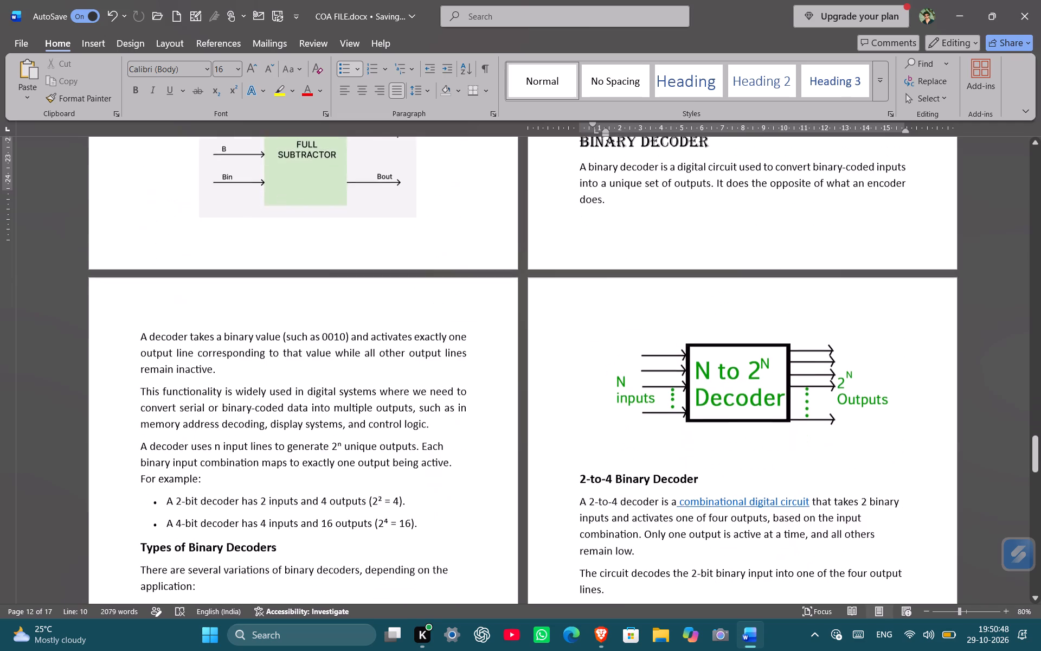
{"action": "left_click", "coordinate": [648, 475]}
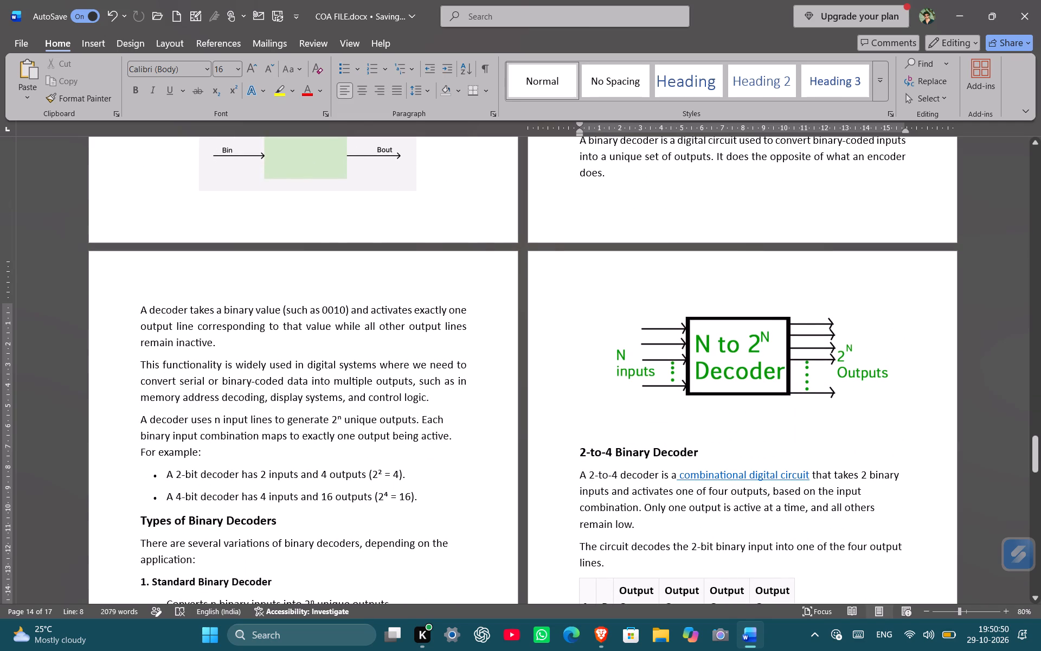
{"action": "left_click", "coordinate": [357, 377]}
{"action": "scroll", "coordinate": [357, 377], "scroll_direction": "down", "scroll_amount": 4}
{"action": "left_click", "coordinate": [340, 384]}
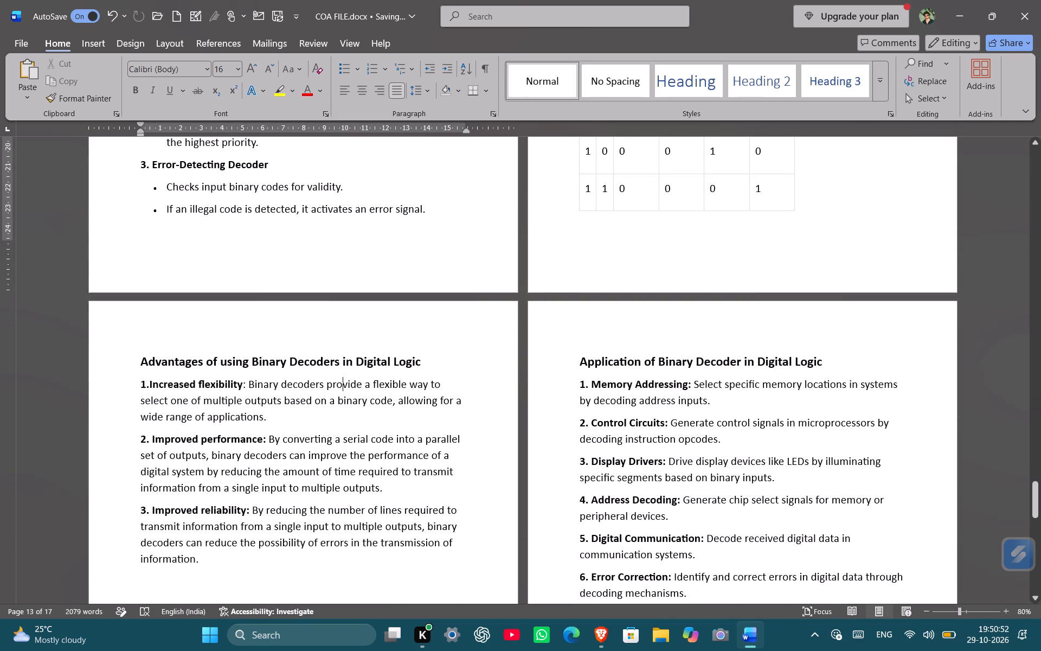
{"action": "left_click", "coordinate": [660, 436]}
{"action": "scroll", "coordinate": [660, 436], "scroll_direction": "down", "scroll_amount": 4}
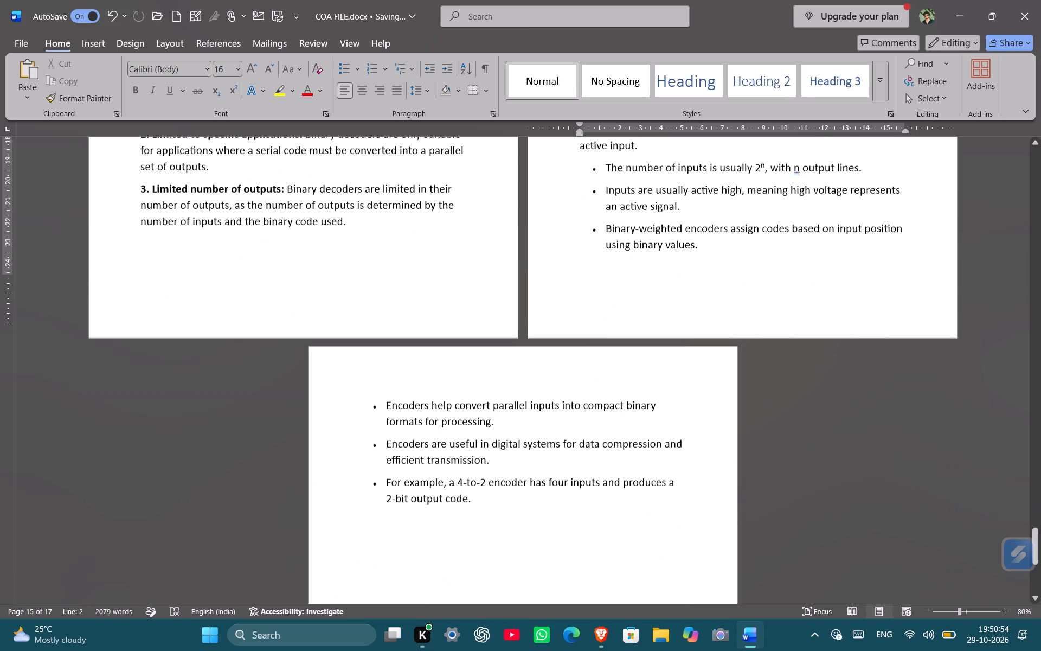
{"action": "left_click", "coordinate": [457, 404]}
{"action": "scroll", "coordinate": [457, 404], "scroll_direction": "up", "scroll_amount": 1}
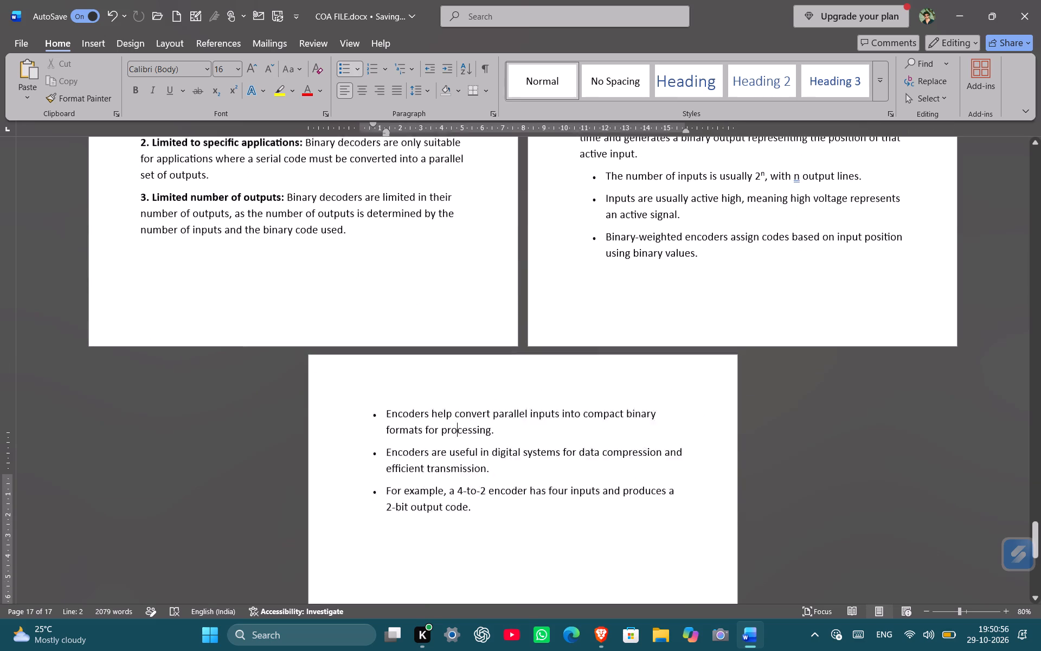
{"action": "scroll", "coordinate": [457, 404], "scroll_direction": "up", "scroll_amount": 1}
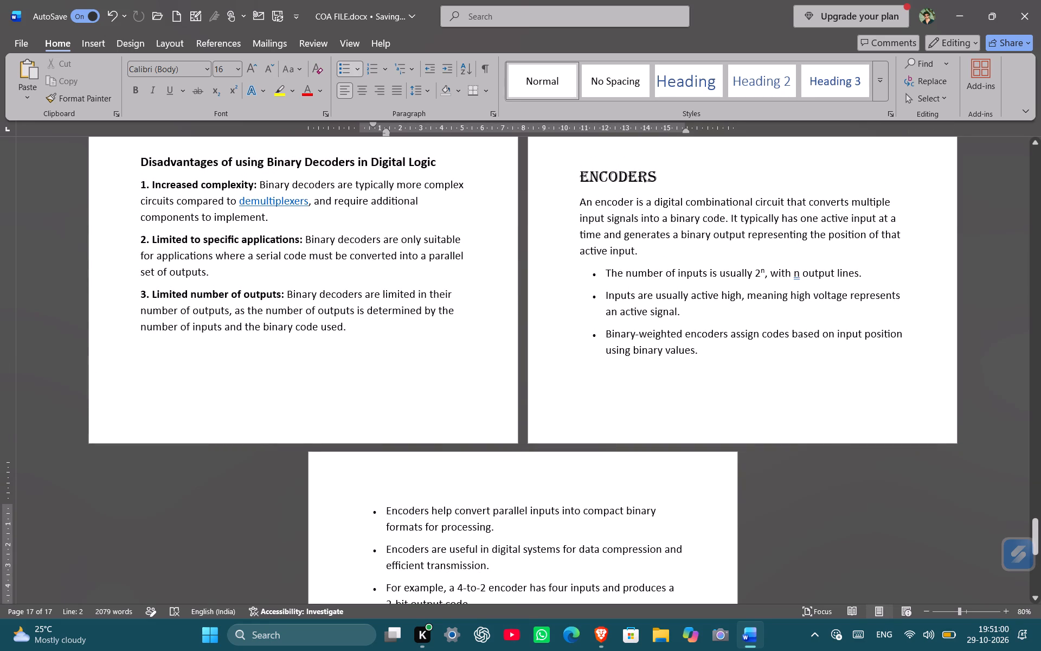
{"action": "scroll", "coordinate": [646, 331], "scroll_direction": "down", "scroll_amount": 2}
{"action": "scroll", "coordinate": [646, 331], "scroll_direction": "up", "scroll_amount": 2}
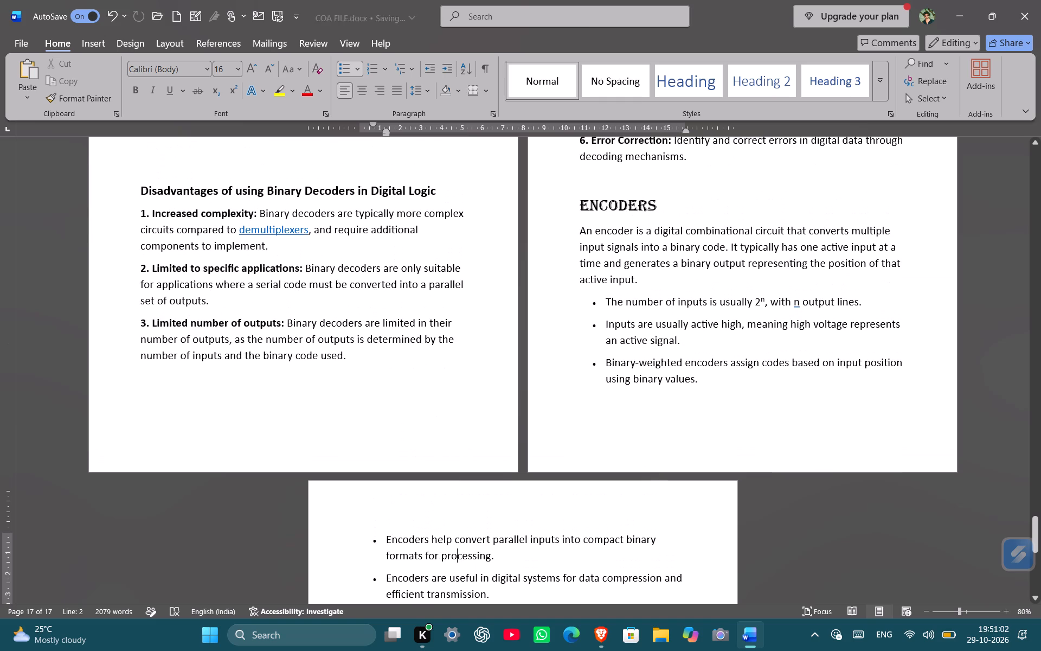
Insert a blank line between the Encoders definition paragraph and its bullet list.
{"action": "left_click", "coordinate": [652, 276]}
{"action": "key", "text": "Return"}
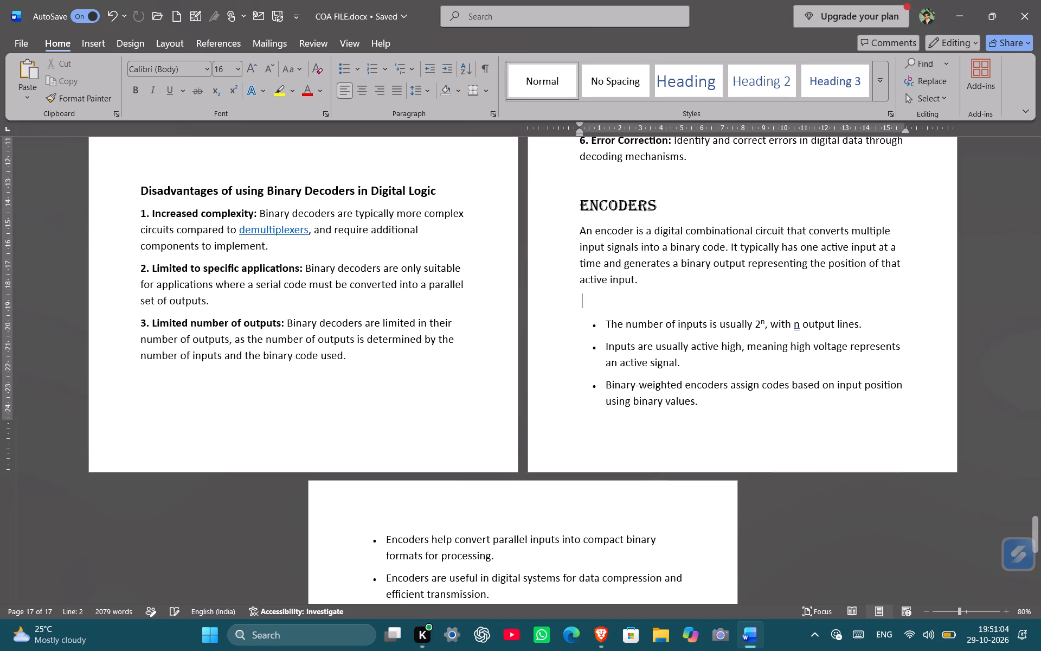
Remove the blank line between the Encoders definition paragraph and its bullet list.
{"action": "key", "text": "BackSpace"}
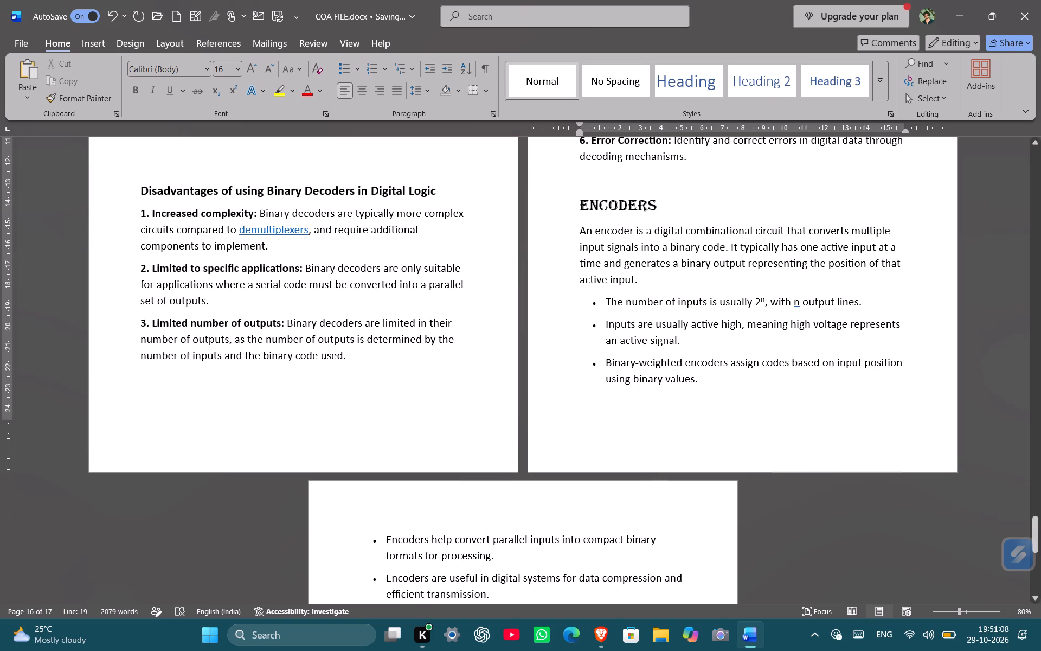
Justify the Binary Decoder page from "A decoder takes a binary value" through the Error-Detecting Decoder bullets.
{"action": "scroll", "coordinate": [579, 219], "scroll_direction": "up", "scroll_amount": 2}
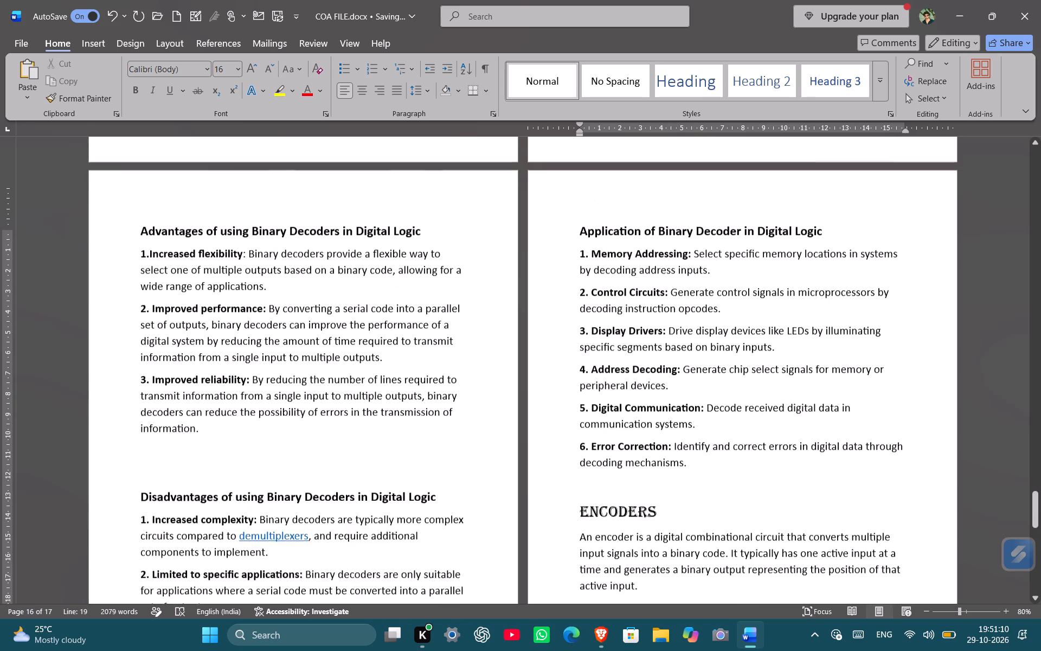
{"action": "scroll", "coordinate": [579, 219], "scroll_direction": "down", "scroll_amount": 2, "text": "ctrl"}
{"action": "scroll", "coordinate": [477, 419], "scroll_direction": "down", "scroll_amount": 1, "text": "ctrl"}
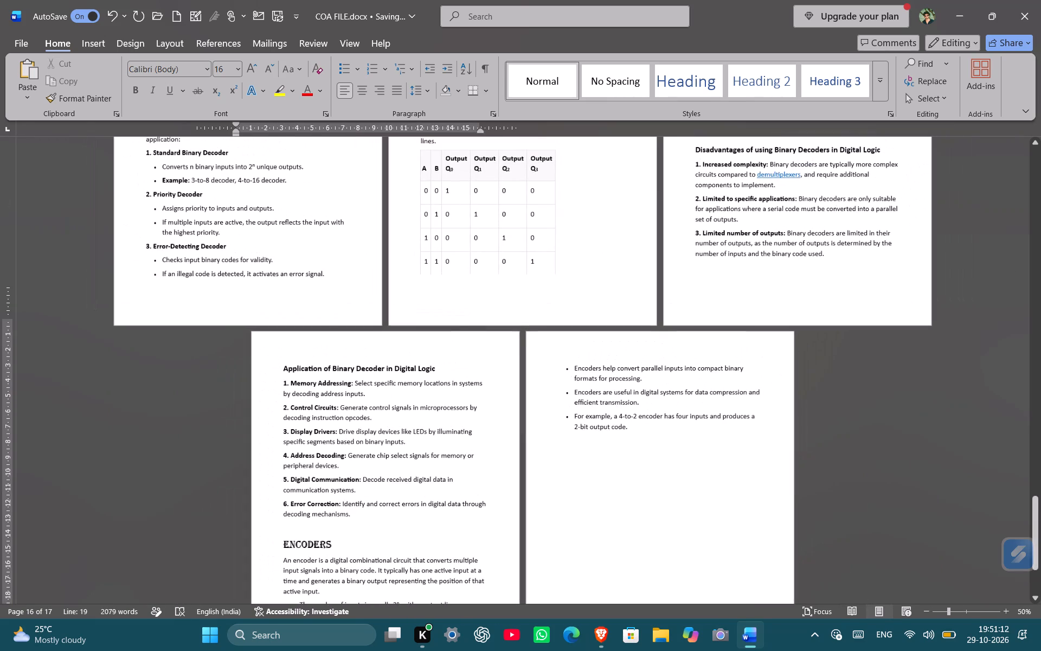
{"action": "scroll", "coordinate": [477, 419], "scroll_direction": "up", "scroll_amount": 3}
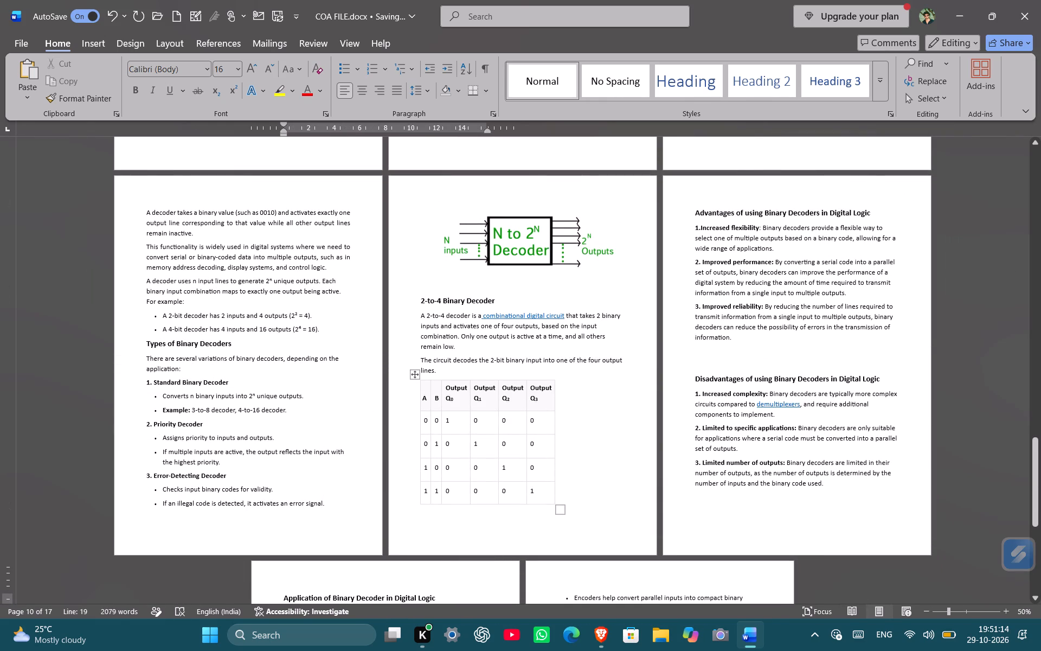
{"action": "scroll", "coordinate": [274, 293], "scroll_direction": "up", "scroll_amount": 3}
{"action": "scroll", "coordinate": [689, 275], "scroll_direction": "down", "scroll_amount": 5}
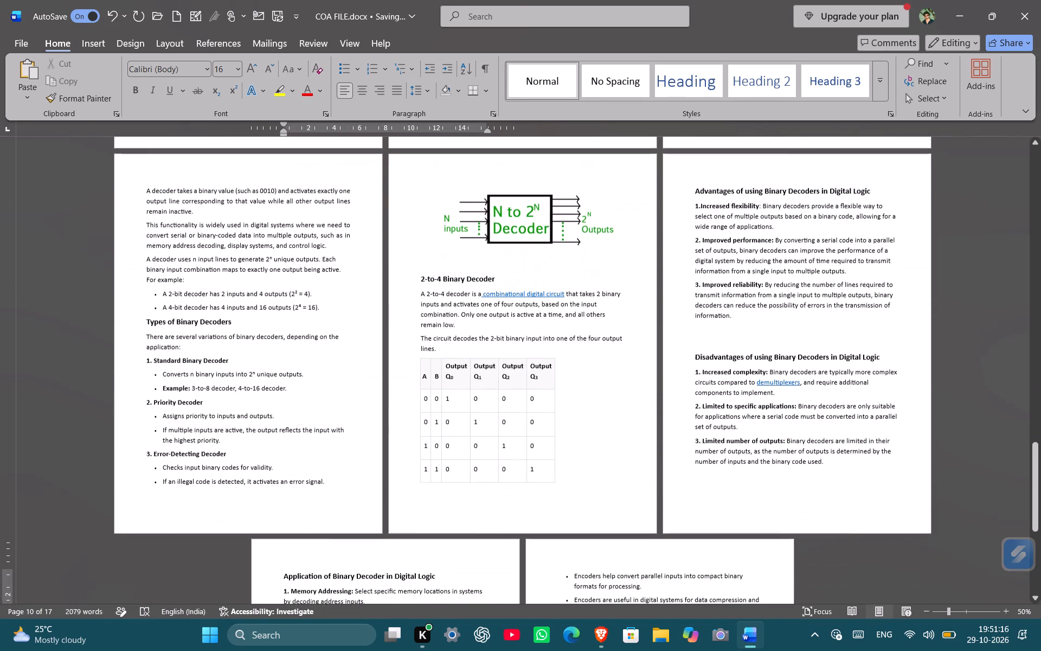
{"action": "left_click_drag", "start_coordinate": [328, 478], "coordinate": [132, 196]}
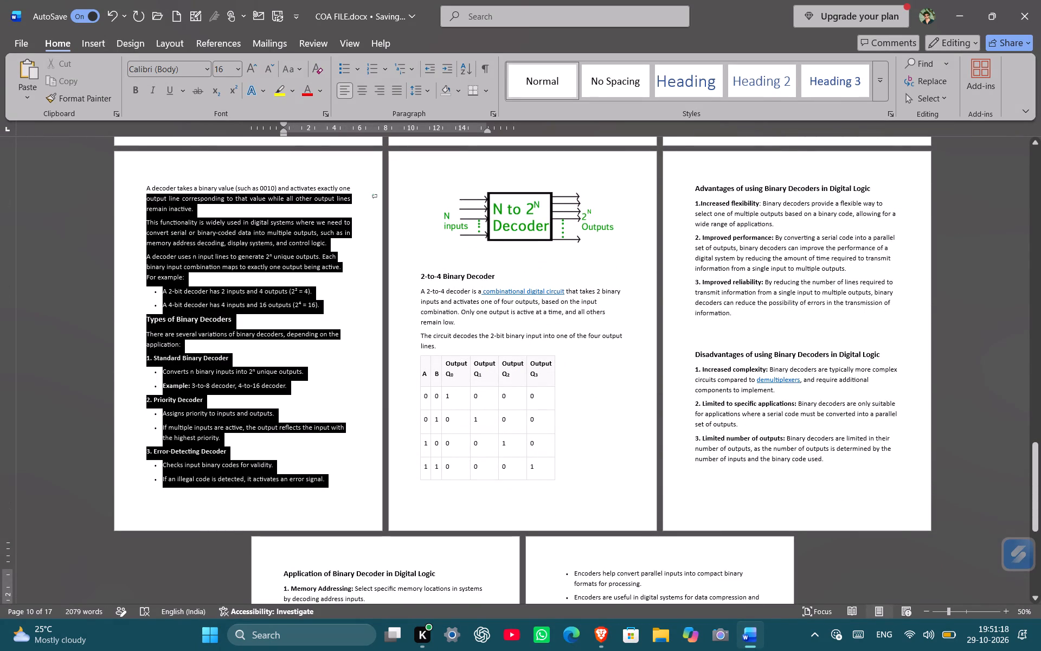
{"action": "left_click_drag", "start_coordinate": [132, 196], "coordinate": [136, 182]}
{"action": "key", "text": "ctrl+j"}
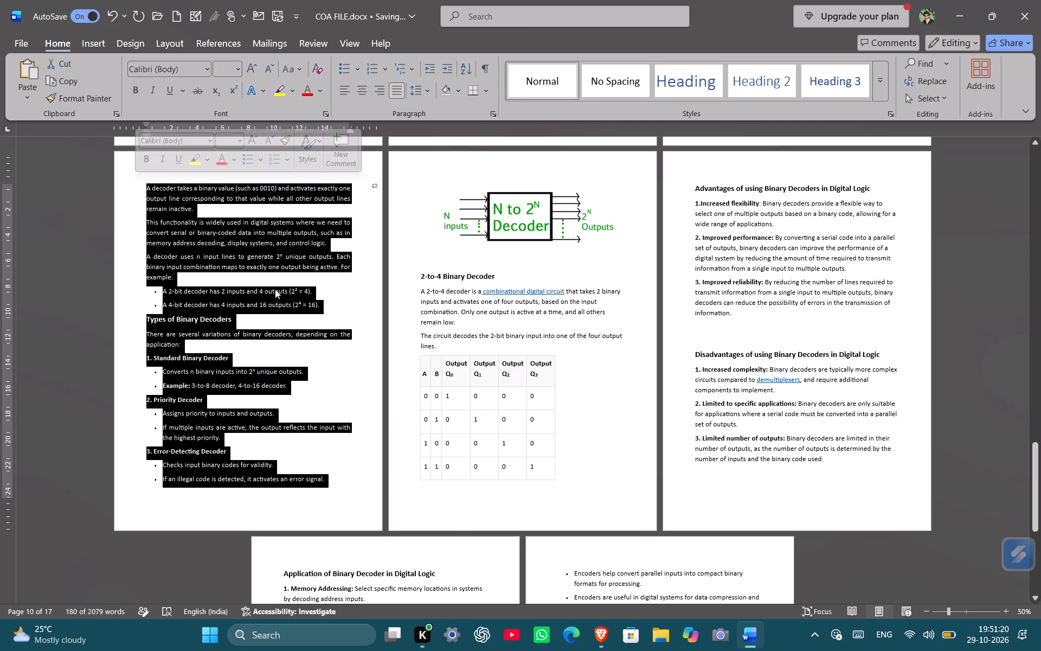
{"action": "left_click", "coordinate": [316, 334]}
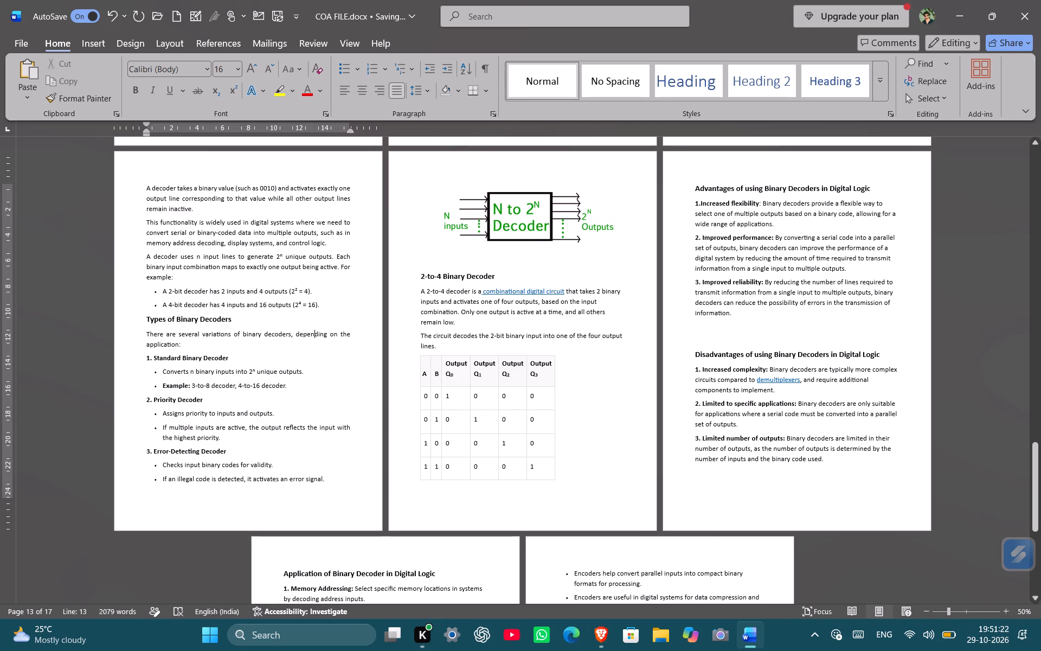
Justify the 2-to-4 Binary Decoder heading and paragraphs, and the Advantages and Disadvantages of using Binary Decoders text.
{"action": "left_click_drag", "start_coordinate": [541, 343], "coordinate": [414, 285]}
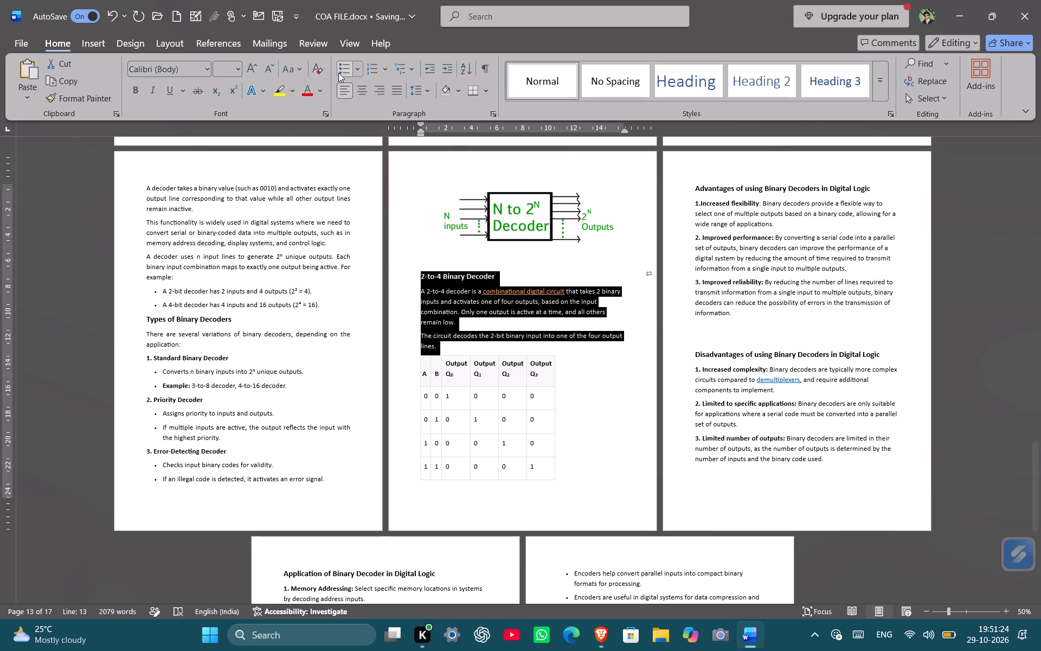
{"action": "left_click", "coordinate": [404, 88]}
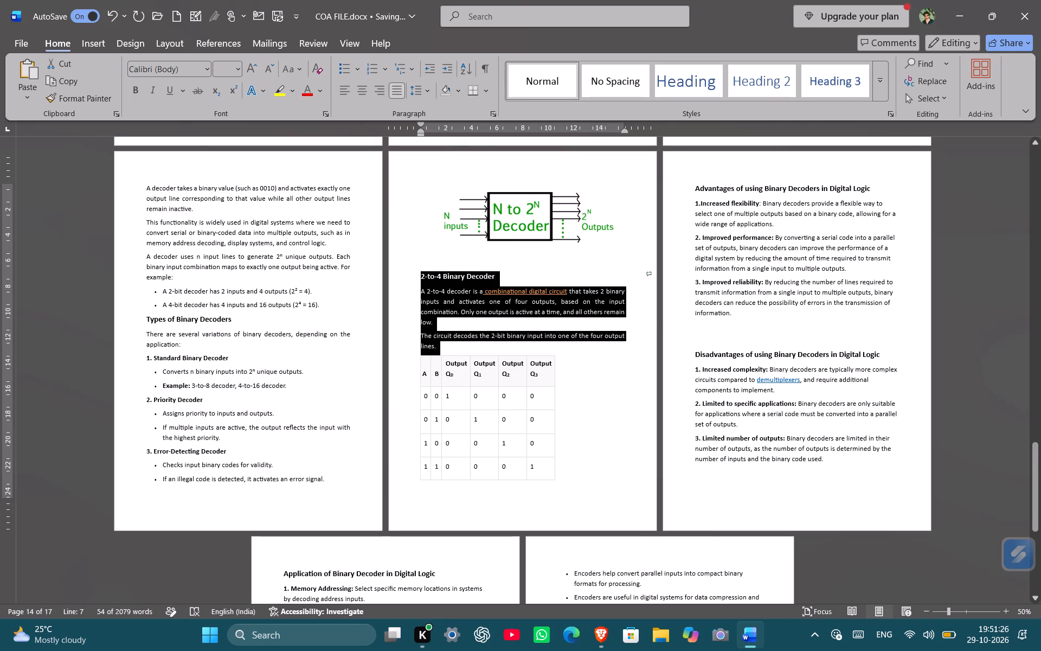
{"action": "left_click", "coordinate": [723, 234]}
{"action": "left_click_drag", "start_coordinate": [696, 192], "coordinate": [824, 461]}
{"action": "left_click", "coordinate": [396, 92]}
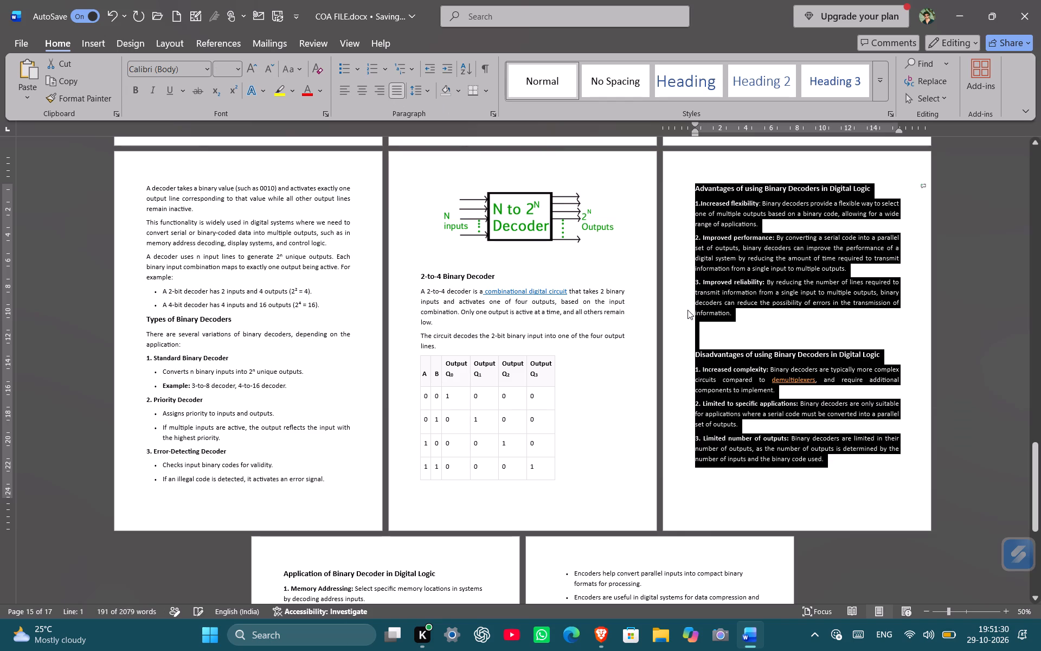
{"action": "left_click", "coordinate": [687, 310]}
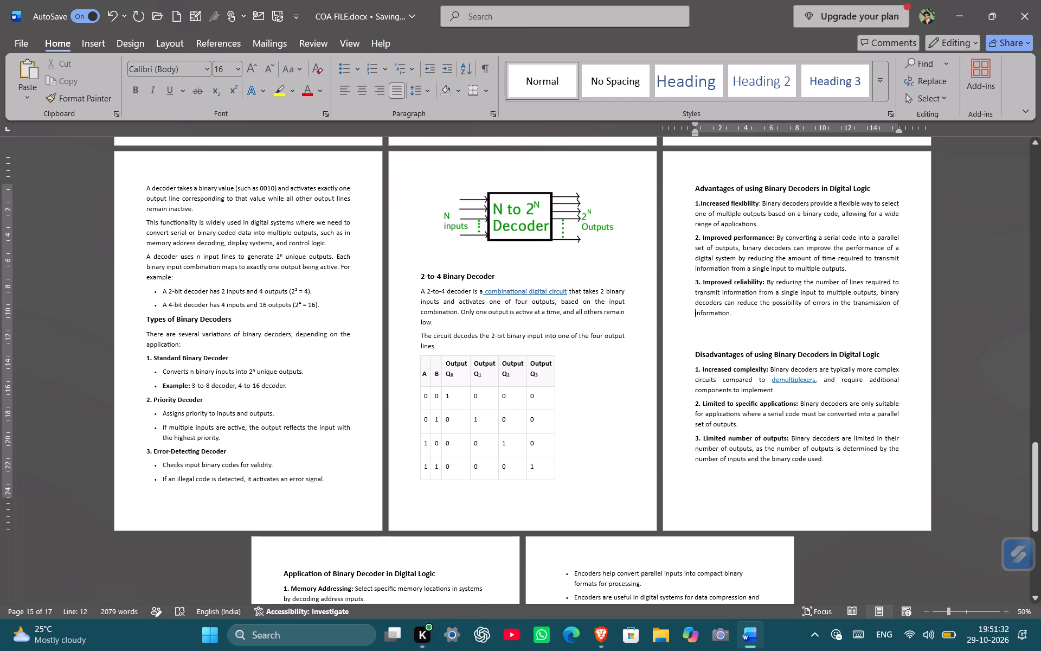
Justify the page running from Application of Binary Decoder in Digital Logic through the first three Encoders bullets.
{"action": "scroll", "coordinate": [742, 296], "scroll_direction": "down", "scroll_amount": 4}
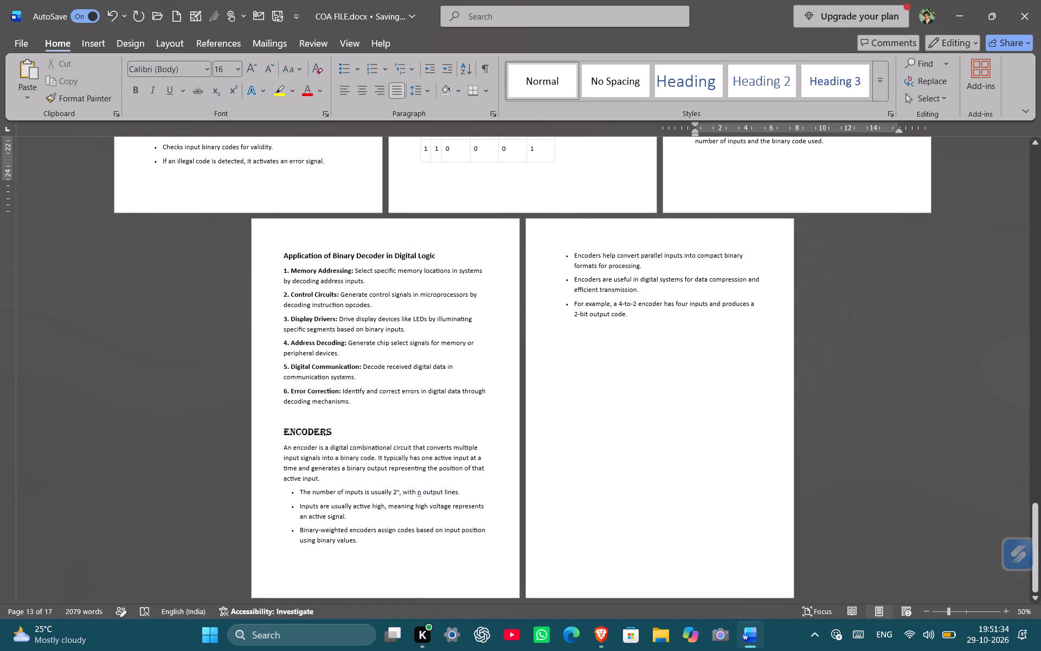
{"action": "left_click_drag", "start_coordinate": [363, 542], "coordinate": [278, 252]}
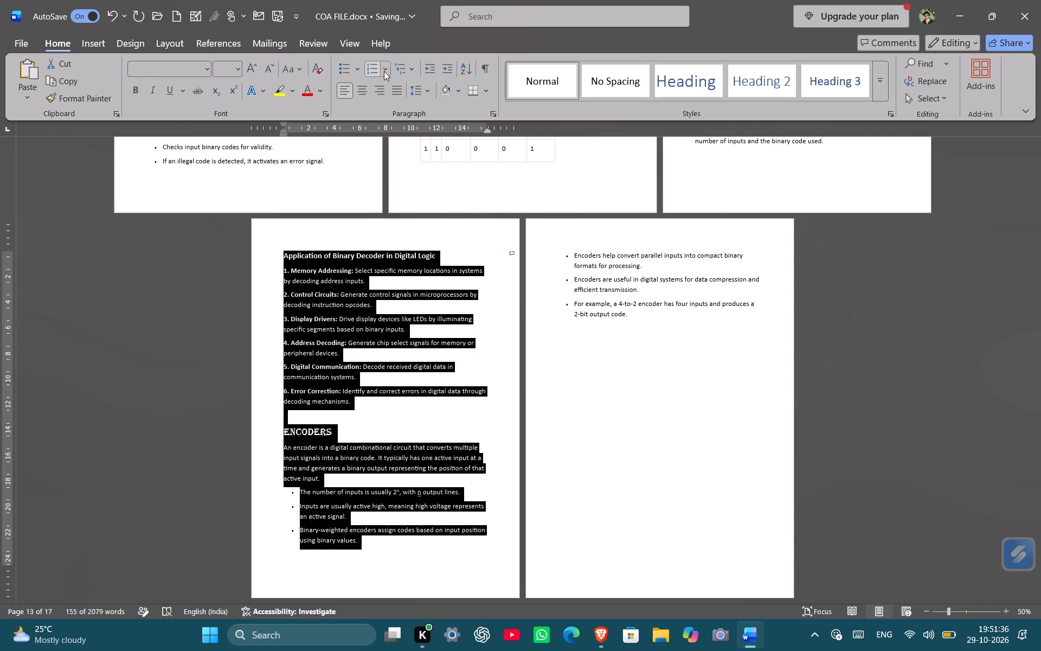
{"action": "left_click", "coordinate": [396, 85]}
{"action": "left_click", "coordinate": [403, 356]}
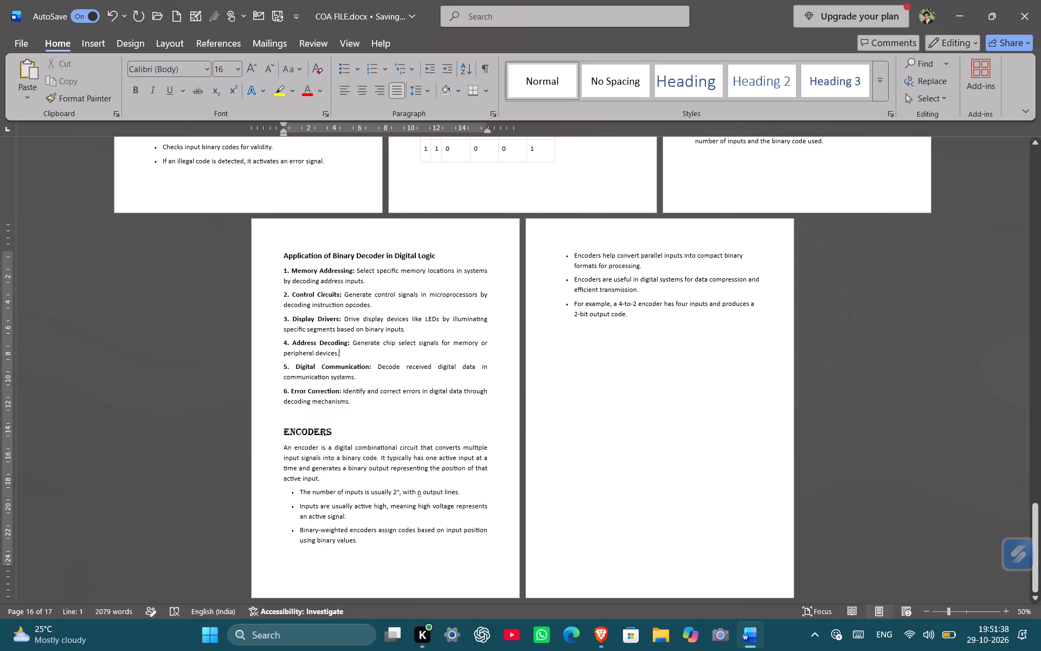
Copy the Encoder block diagram from the GeeksforGeeks page in Brave onto a new unbulleted line below the last Encoders bullet in Word.
{"action": "left_click", "coordinate": [646, 314]}
{"action": "key", "text": "Return"}
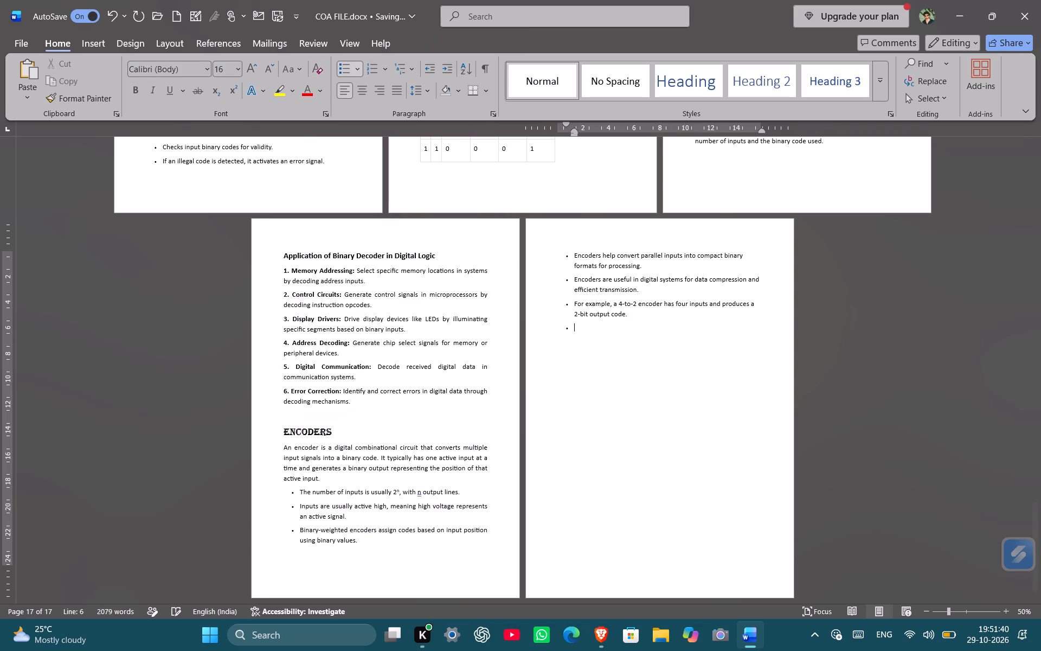
{"action": "key", "text": "BackSpace"}
{"action": "key", "text": "BackSpace"}
{"action": "left_click", "coordinate": [596, 637]}
{"action": "scroll", "coordinate": [345, 425], "scroll_direction": "down", "scroll_amount": 1}
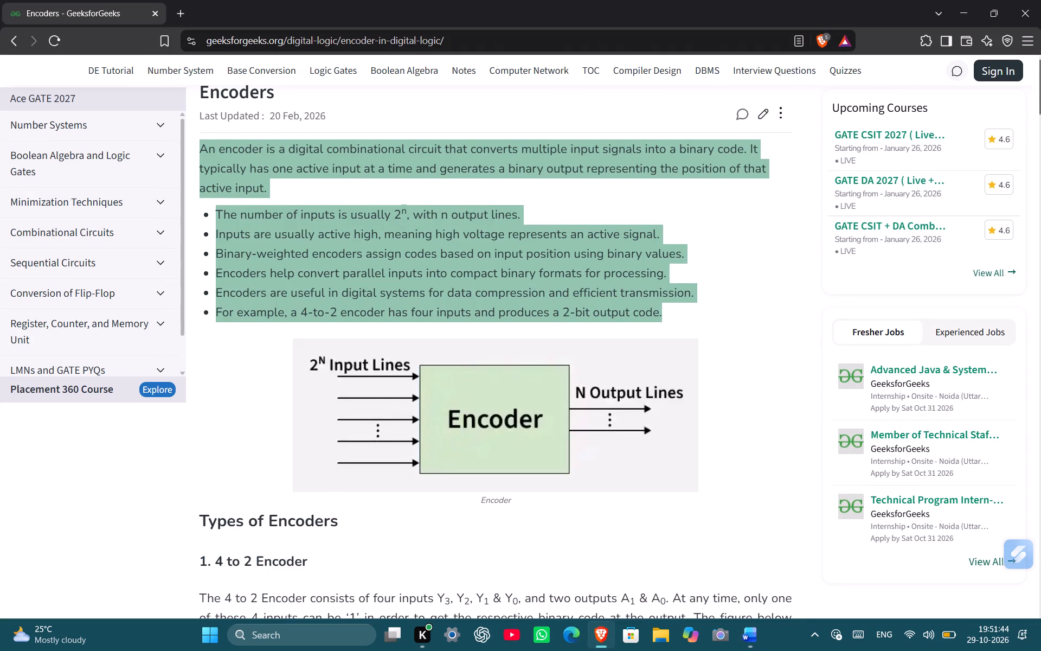
{"action": "scroll", "coordinate": [345, 425], "scroll_direction": "down", "scroll_amount": 1}
{"action": "right_click", "coordinate": [492, 397]}
{"action": "left_click", "coordinate": [535, 449]}
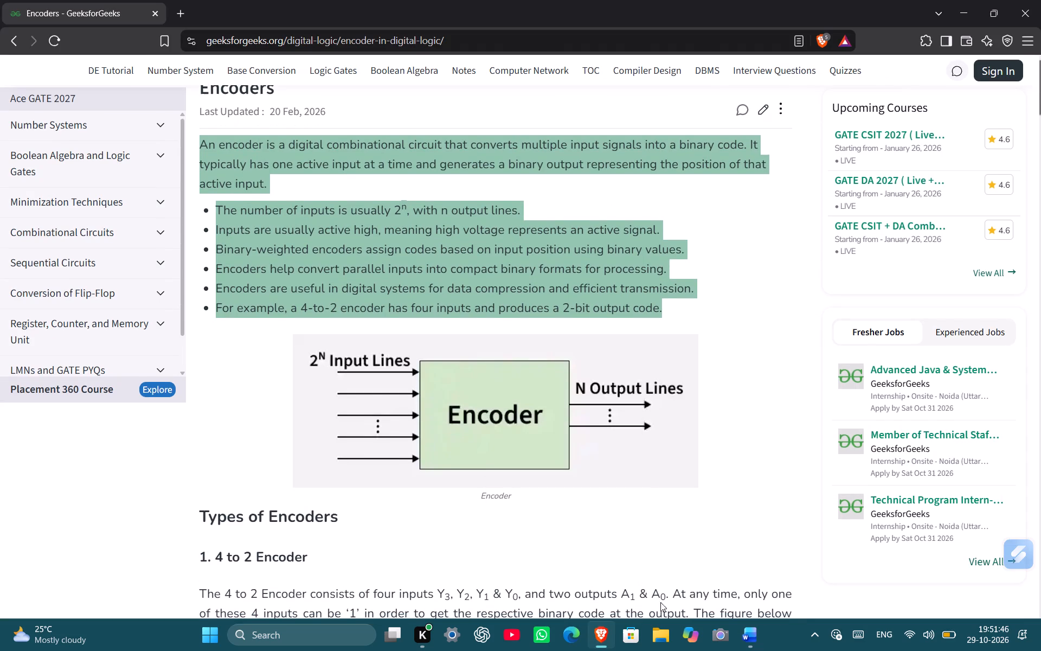
{"action": "left_click", "coordinate": [737, 627]}
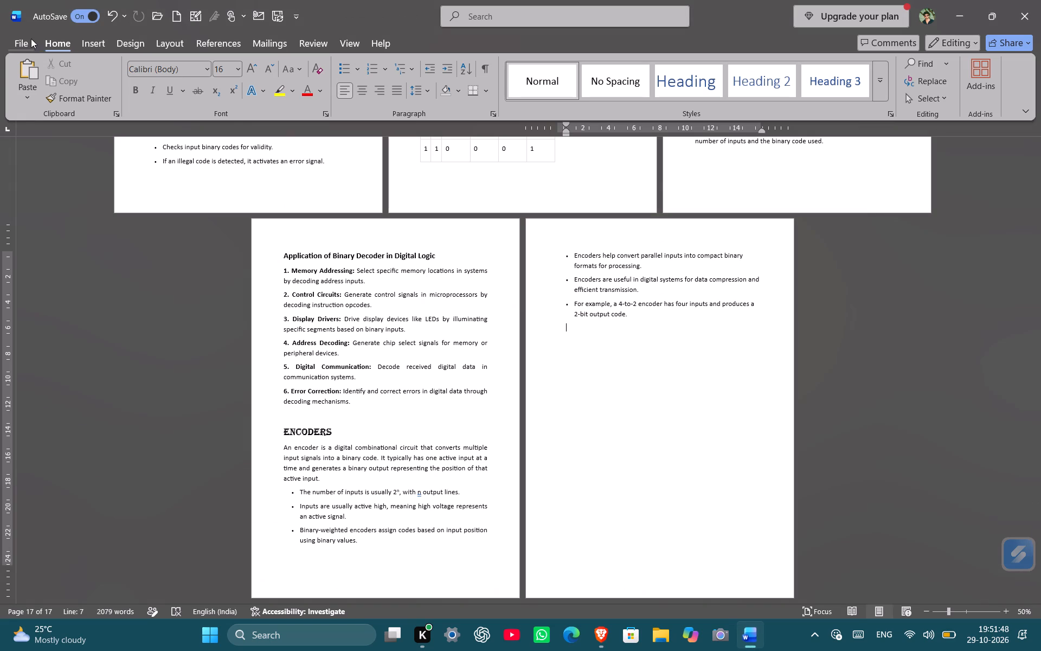
{"action": "left_click", "coordinate": [30, 98]}
{"action": "left_click", "coordinate": [64, 135]}
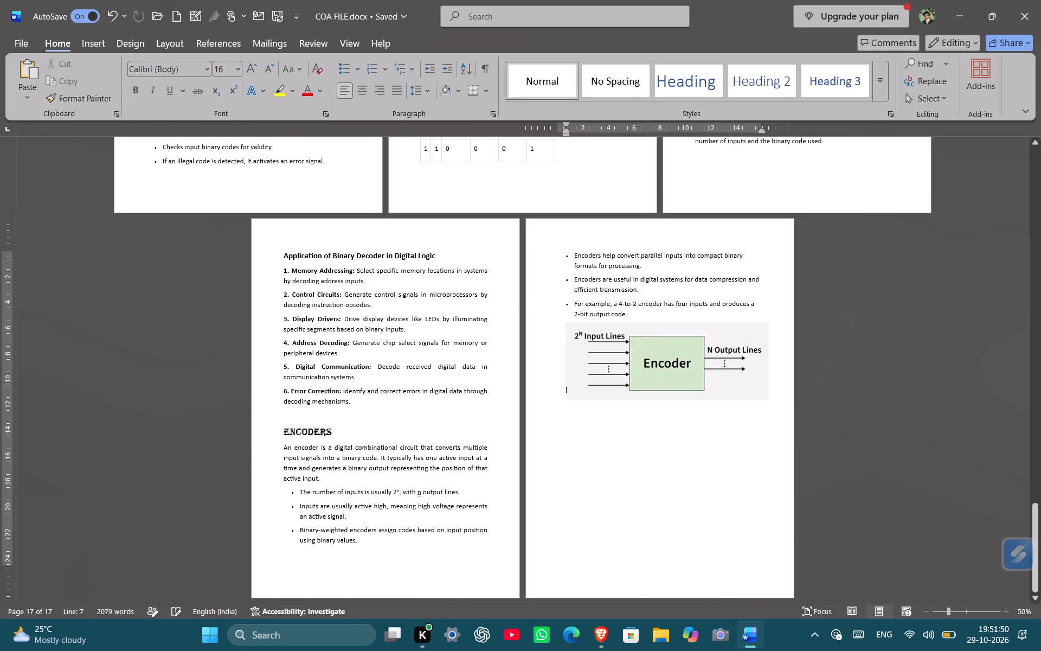
Narrow the pasted Encoder diagram slightly, keeping its height.
{"action": "left_click", "coordinate": [642, 359]}
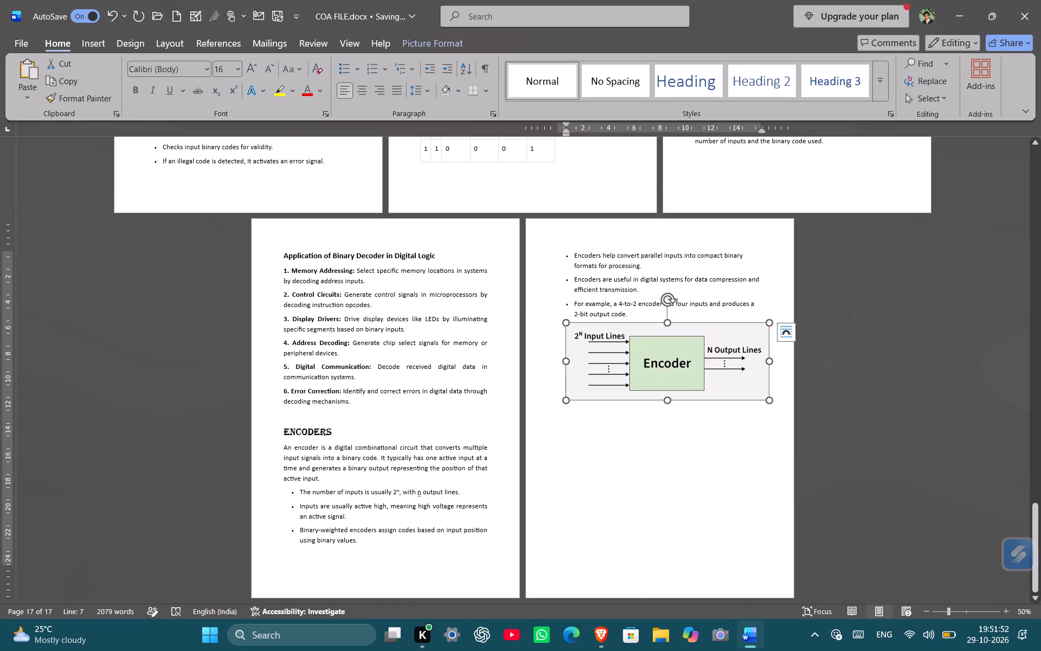
{"action": "left_click_drag", "start_coordinate": [566, 365], "coordinate": [590, 365]}
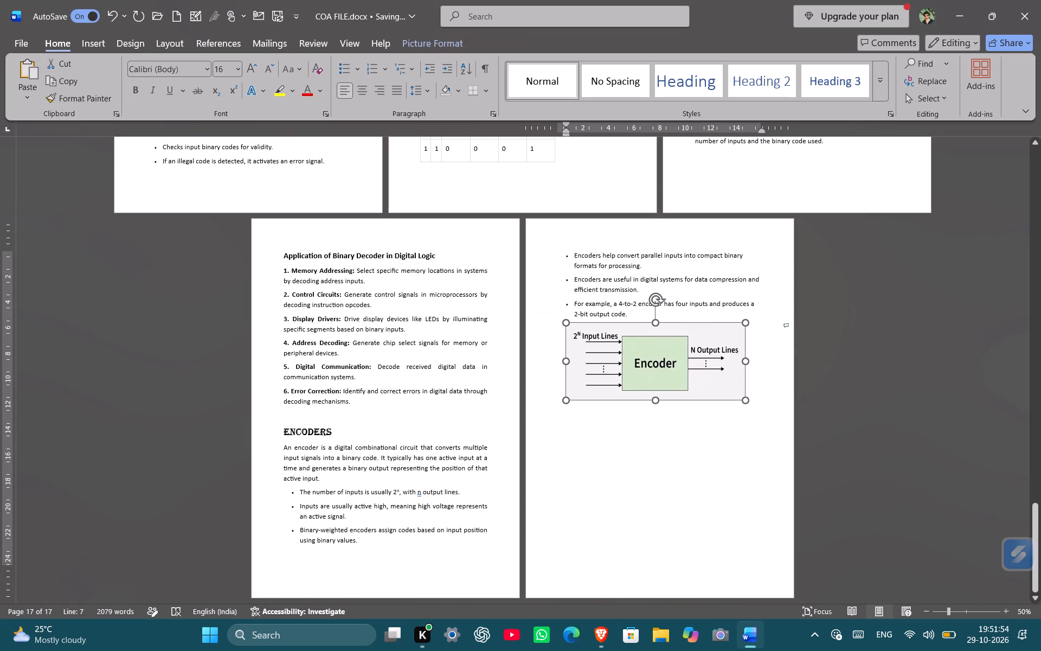
{"action": "left_click_drag", "start_coordinate": [590, 365], "coordinate": [577, 365]}
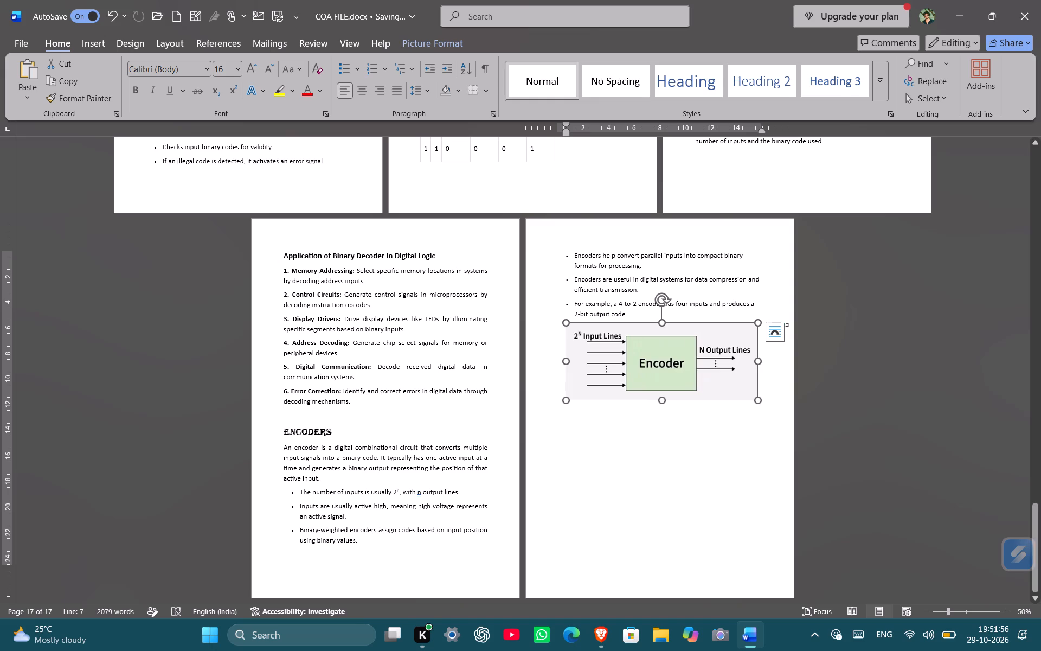
Set the Encoder diagram's layout to square text wrapping and place the cursor below it.
{"action": "left_click", "coordinate": [772, 342]}
{"action": "left_click", "coordinate": [727, 348]}
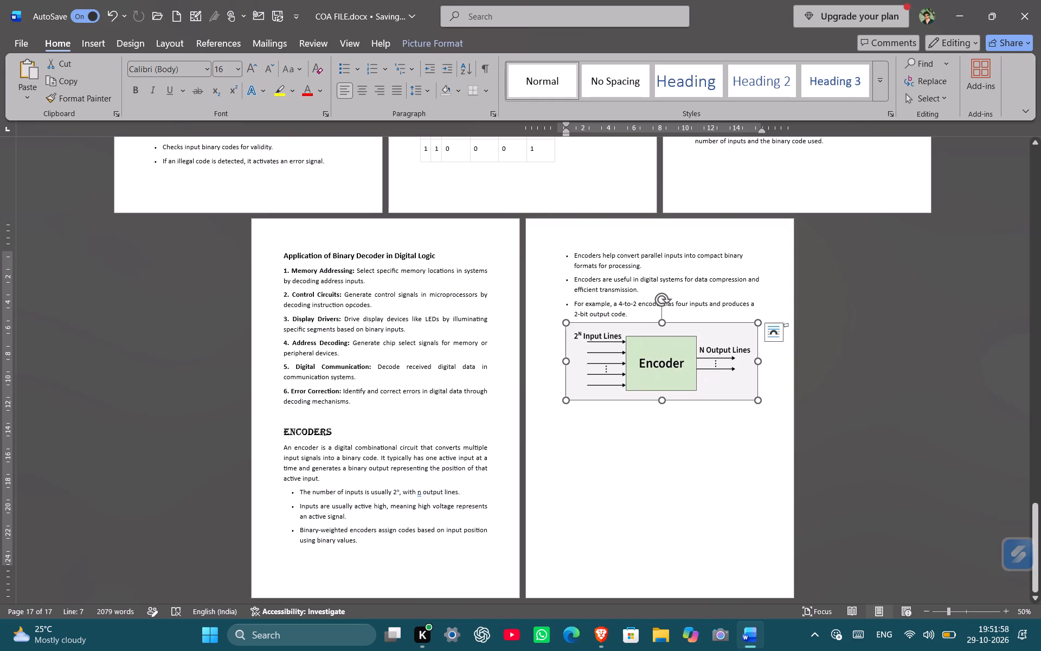
{"action": "left_click", "coordinate": [775, 333]}
{"action": "left_click", "coordinate": [820, 431]}
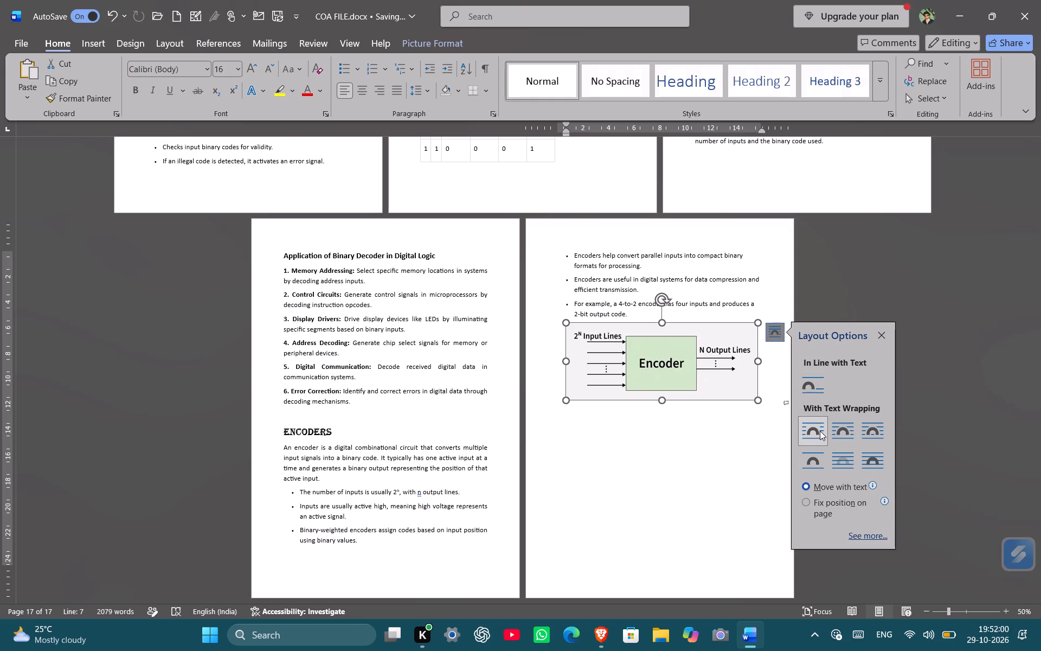
{"action": "left_click", "coordinate": [695, 418]}
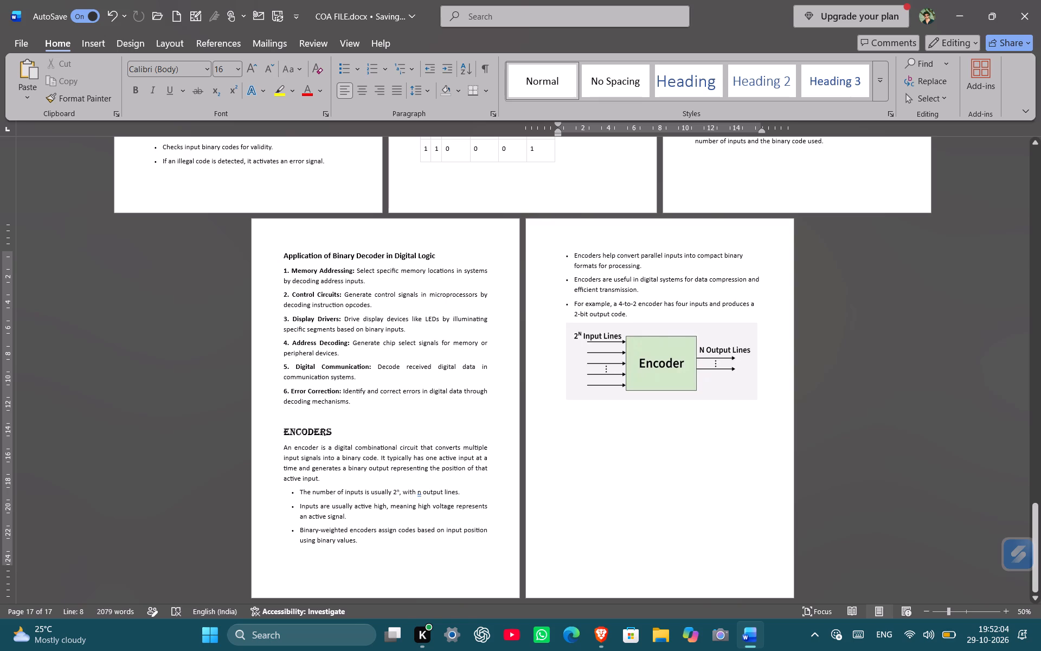
Copy the Types of Encoders heading and the 4 to 2 Encoder heading and description from GeeksforGeeks in Brave to below the Encoder diagram in Word.
{"action": "left_click", "coordinate": [599, 640]}
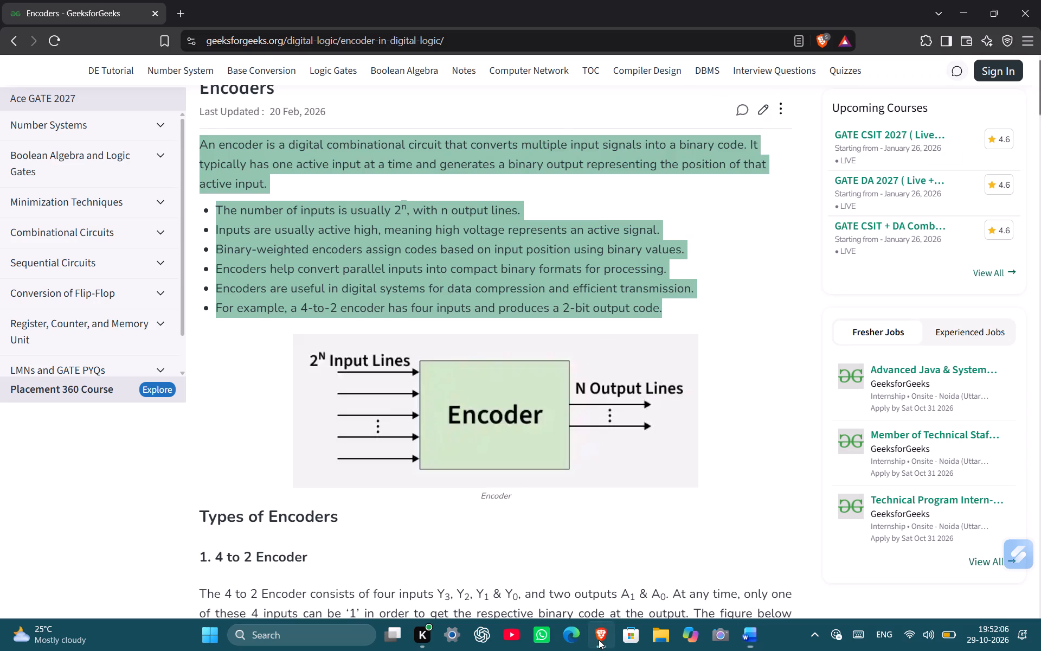
{"action": "scroll", "coordinate": [417, 459], "scroll_direction": "down", "scroll_amount": 4}
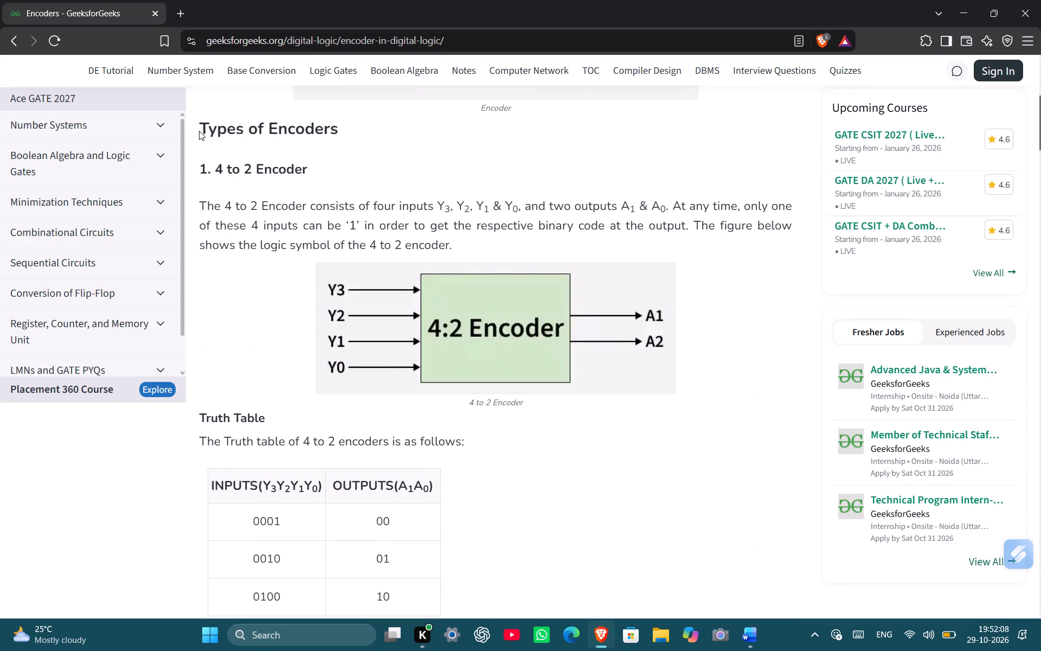
{"action": "left_click_drag", "start_coordinate": [199, 131], "coordinate": [432, 387]}
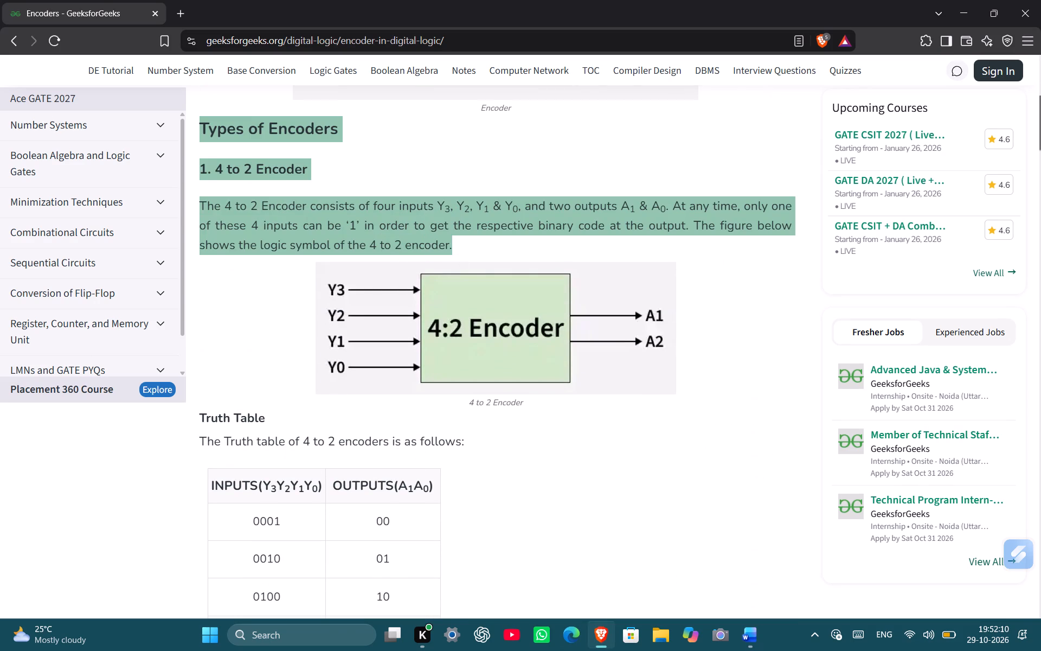
{"action": "left_click_drag", "start_coordinate": [432, 387], "coordinate": [473, 246]}
{"action": "key", "text": "ctrl+c"}
{"action": "scroll", "coordinate": [473, 246], "scroll_direction": "down", "scroll_amount": 4}
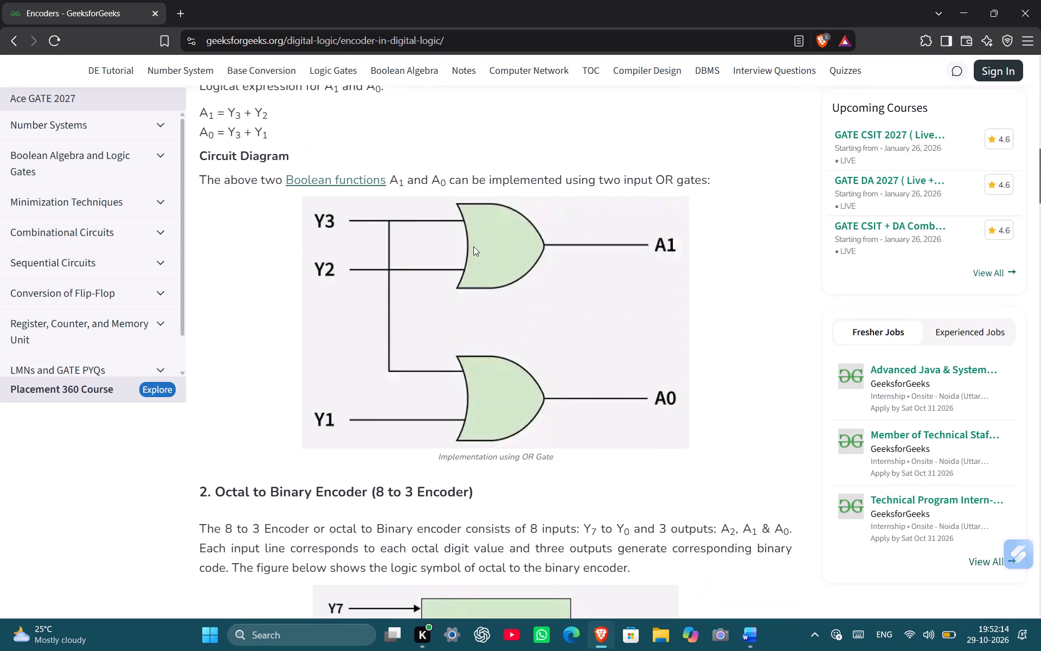
{"action": "scroll", "coordinate": [473, 246], "scroll_direction": "down", "scroll_amount": 1}
{"action": "scroll", "coordinate": [473, 246], "scroll_direction": "up", "scroll_amount": 4}
{"action": "scroll", "coordinate": [473, 246], "scroll_direction": "down", "scroll_amount": 1}
{"action": "left_click", "coordinate": [757, 644]}
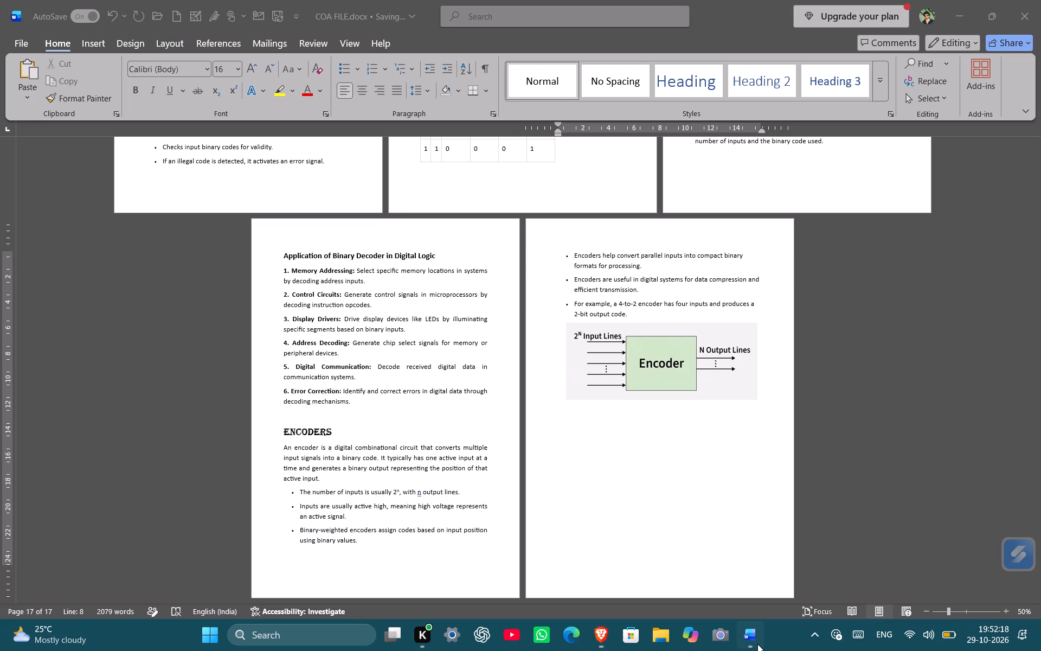
{"action": "key", "text": "ctrl+v"}
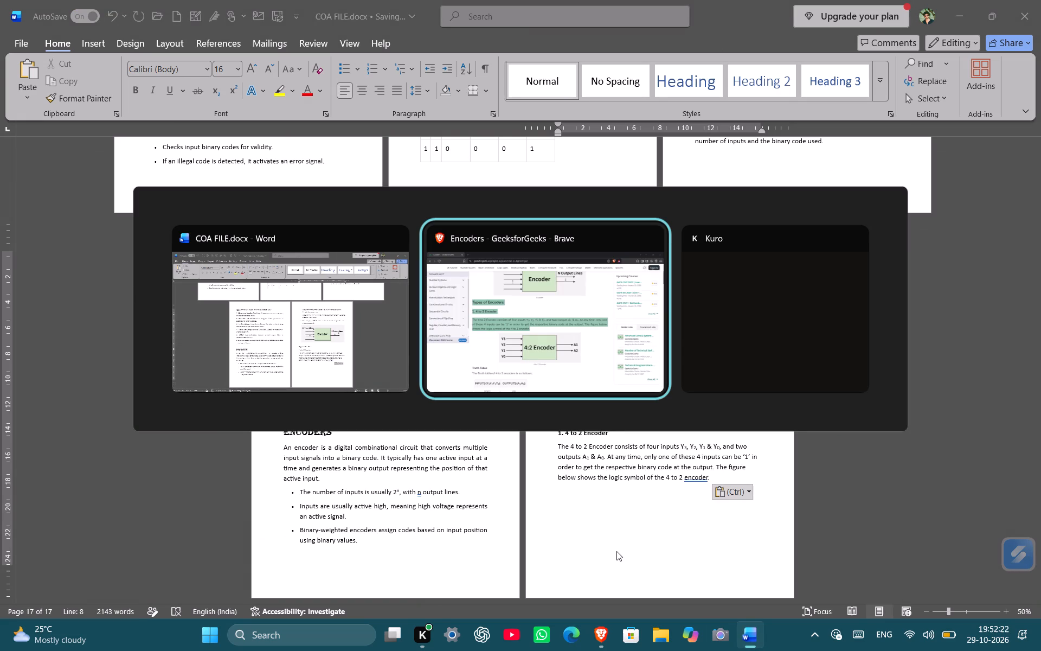
Copy the Truth Table heading, its introductory sentence and the 4 to 2 encoder truth table from the GeeksforGeeks page in Brave.
{"action": "scroll", "coordinate": [590, 297], "scroll_direction": "up", "scroll_amount": 1}
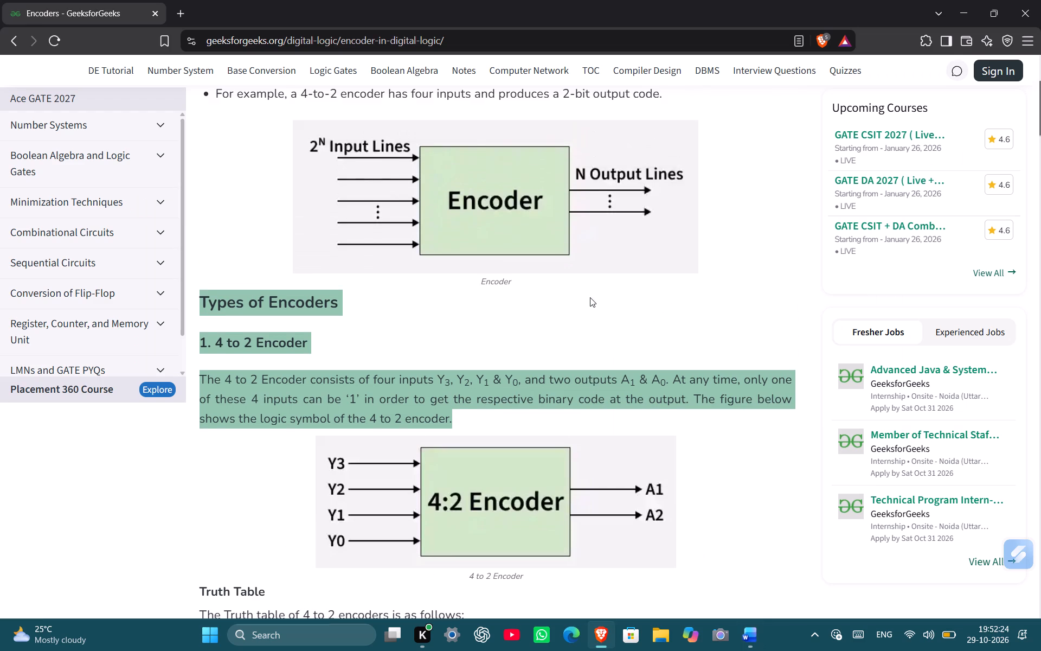
{"action": "scroll", "coordinate": [590, 297], "scroll_direction": "up", "scroll_amount": 1}
{"action": "scroll", "coordinate": [590, 297], "scroll_direction": "down", "scroll_amount": 2}
{"action": "scroll", "coordinate": [590, 297], "scroll_direction": "up", "scroll_amount": 1}
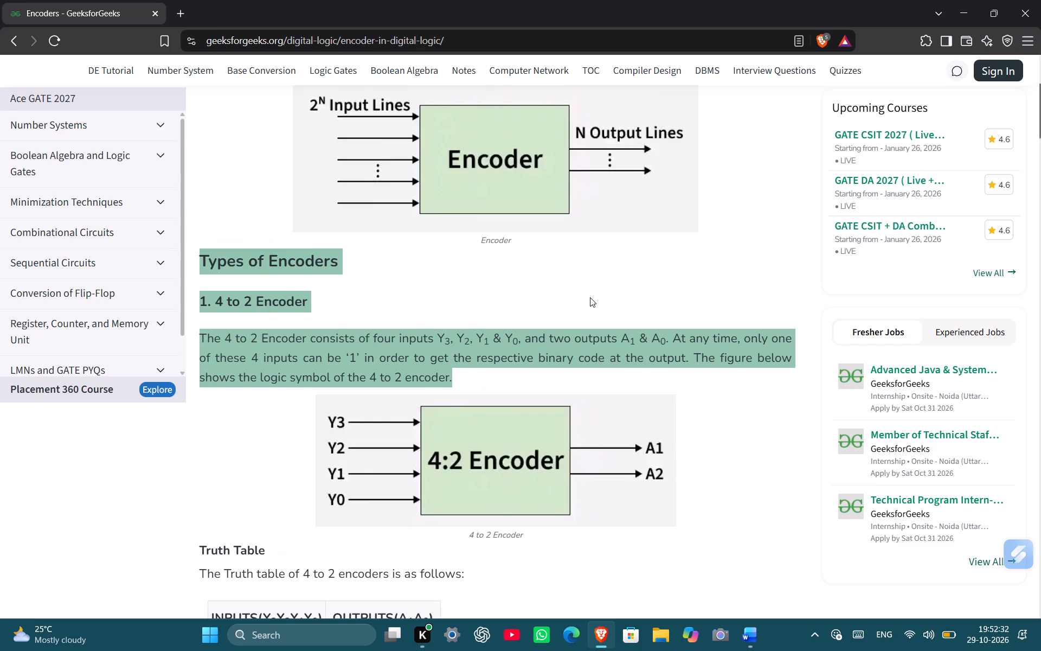
{"action": "scroll", "coordinate": [590, 297], "scroll_direction": "down", "scroll_amount": 3}
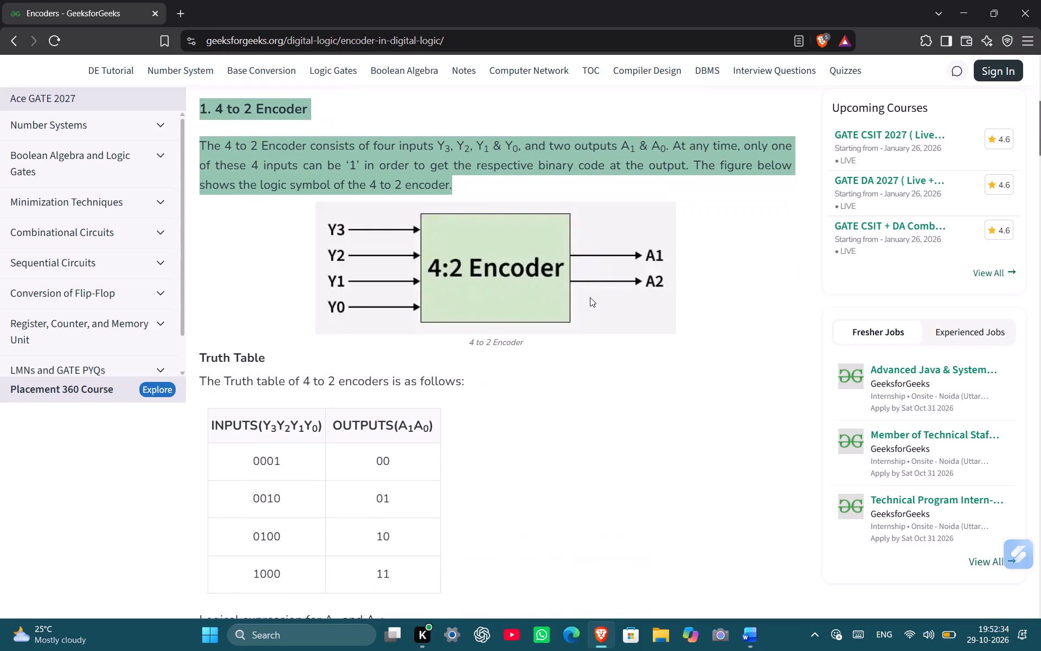
{"action": "scroll", "coordinate": [590, 297], "scroll_direction": "down", "scroll_amount": 2}
{"action": "scroll", "coordinate": [368, 278], "scroll_direction": "down", "scroll_amount": 1}
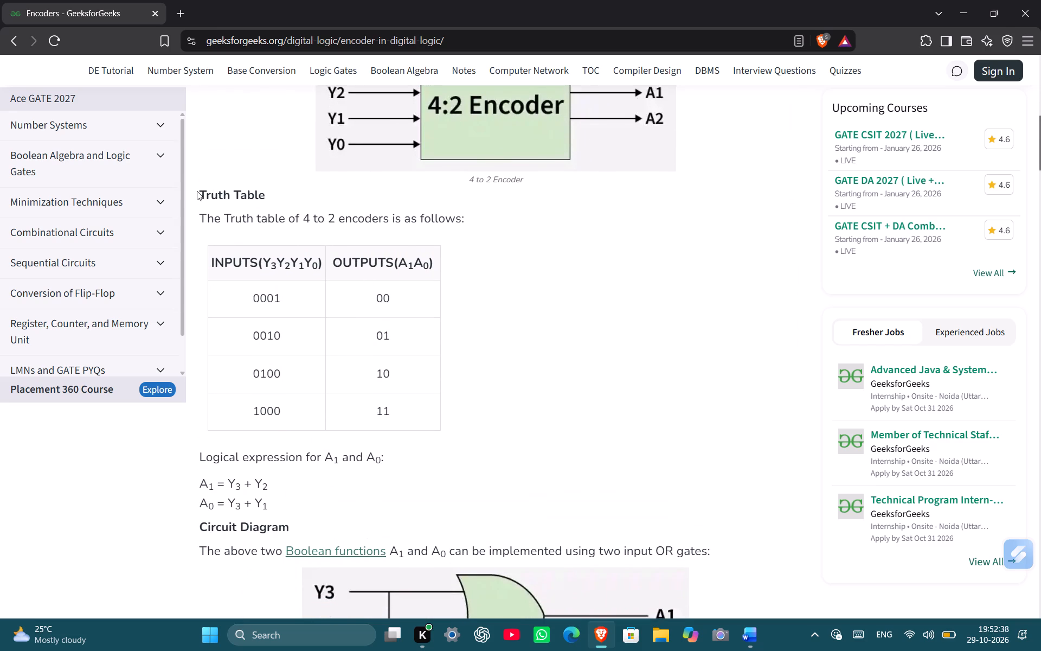
{"action": "left_click_drag", "start_coordinate": [197, 191], "coordinate": [419, 425]}
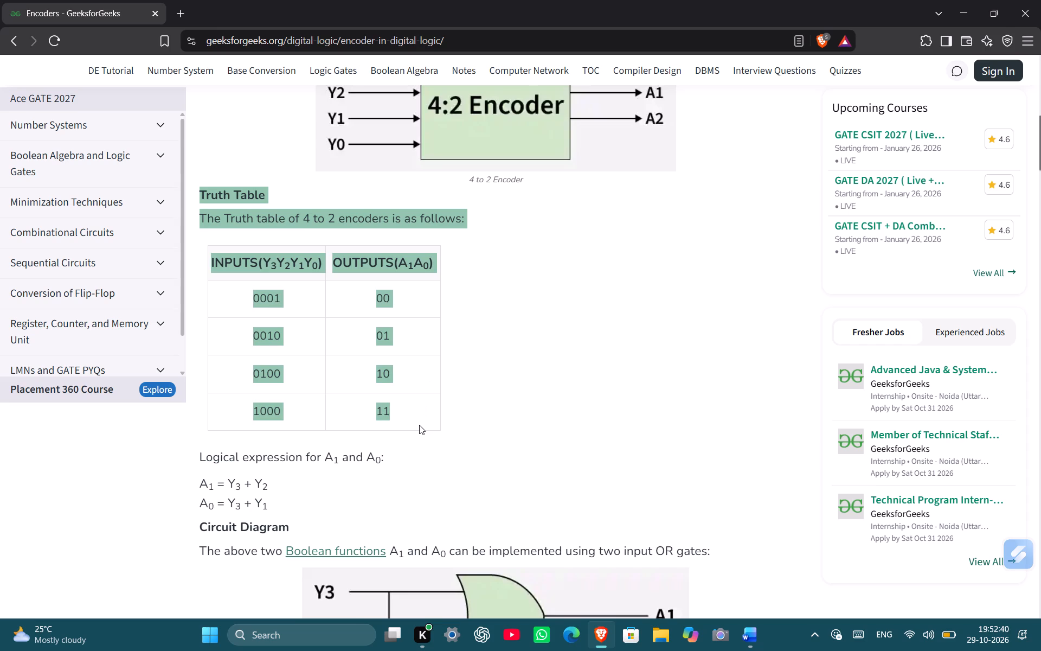
{"action": "key", "text": "ctrl+v"}
{"action": "key", "text": "ctrl+c"}
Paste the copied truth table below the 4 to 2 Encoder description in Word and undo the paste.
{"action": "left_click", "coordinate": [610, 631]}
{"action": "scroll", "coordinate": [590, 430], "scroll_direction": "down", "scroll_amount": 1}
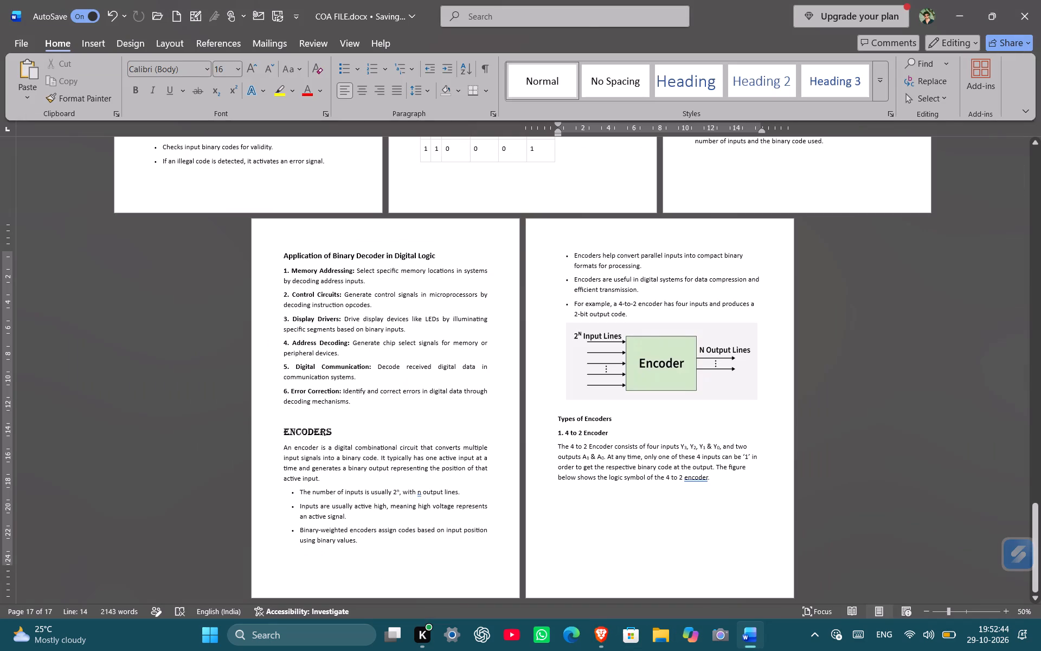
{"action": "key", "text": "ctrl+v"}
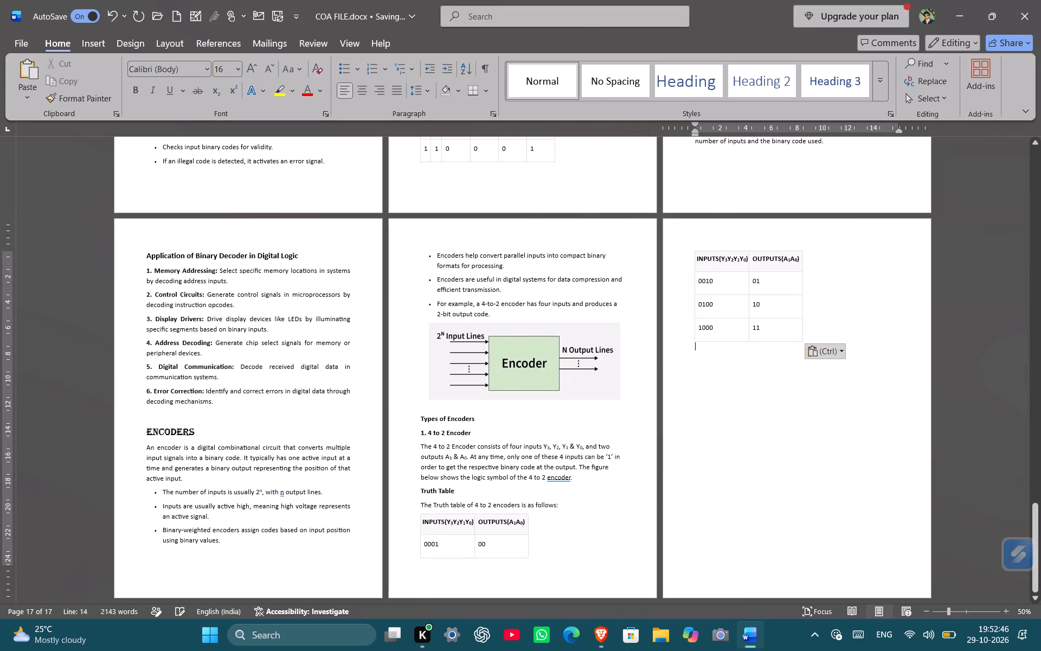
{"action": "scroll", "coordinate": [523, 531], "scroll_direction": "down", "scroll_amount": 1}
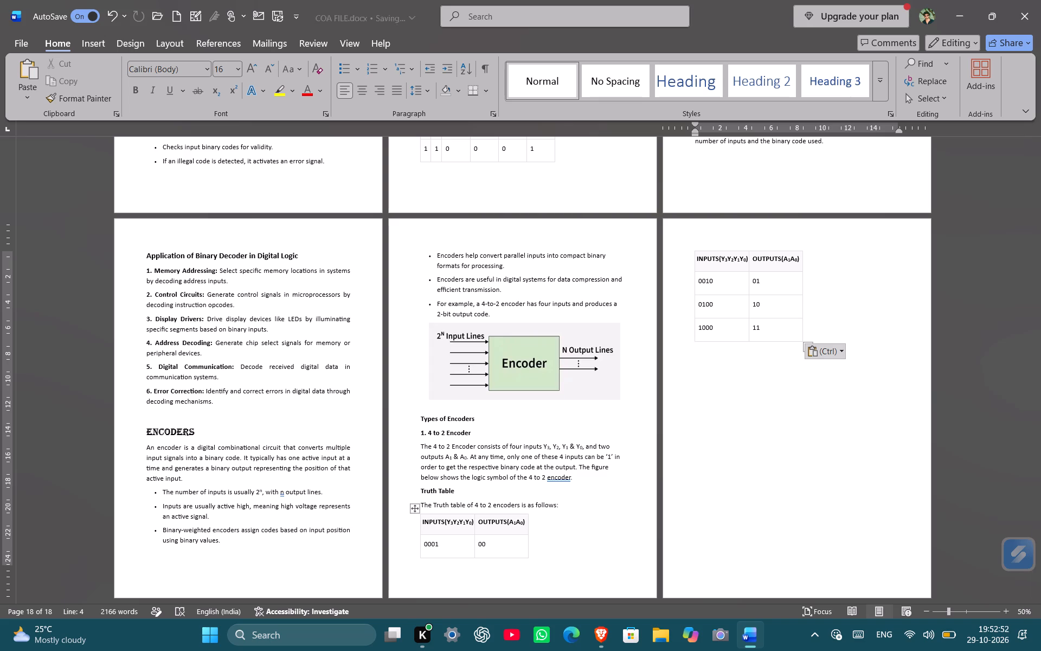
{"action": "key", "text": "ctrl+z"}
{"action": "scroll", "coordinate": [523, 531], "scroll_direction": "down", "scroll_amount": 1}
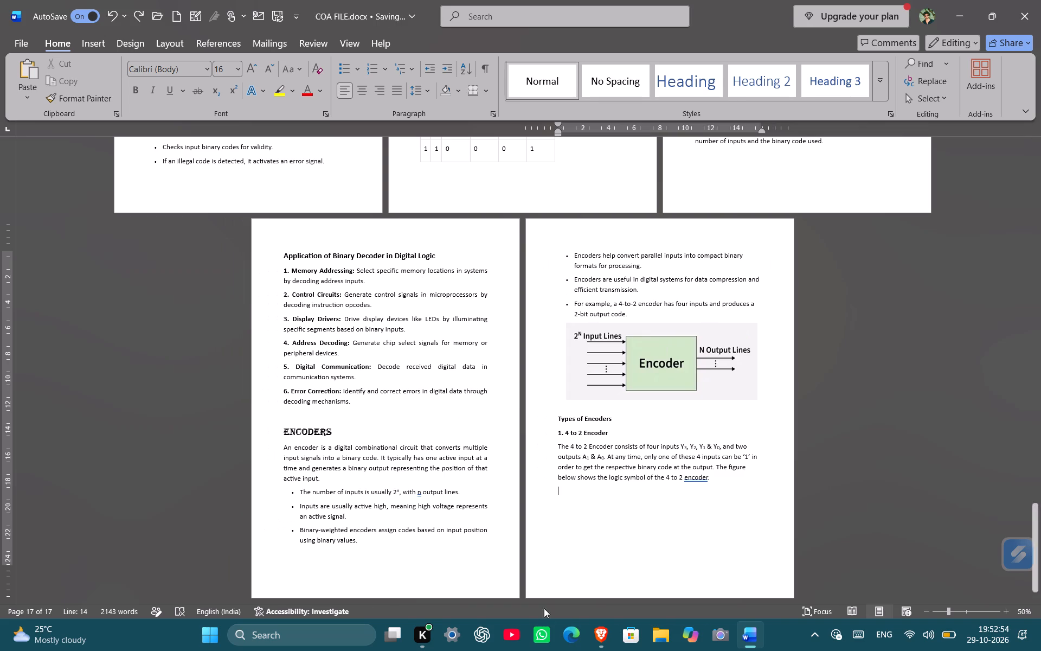
Copy the 4:2 Encoder diagram from GeeksforGeeks in Brave and paste it as a picture below the 4 to 2 Encoder description in Word.
{"action": "left_click", "coordinate": [600, 637]}
{"action": "scroll", "coordinate": [495, 322], "scroll_direction": "up", "scroll_amount": 1}
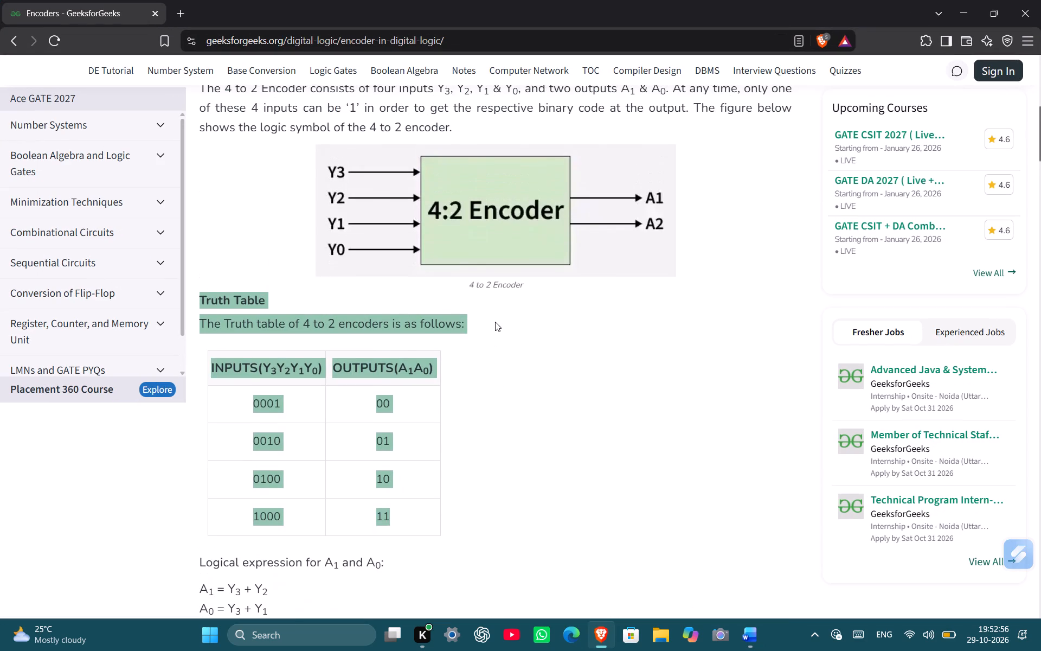
{"action": "scroll", "coordinate": [495, 322], "scroll_direction": "up", "scroll_amount": 1}
{"action": "right_click", "coordinate": [468, 212]}
{"action": "left_click", "coordinate": [501, 260]}
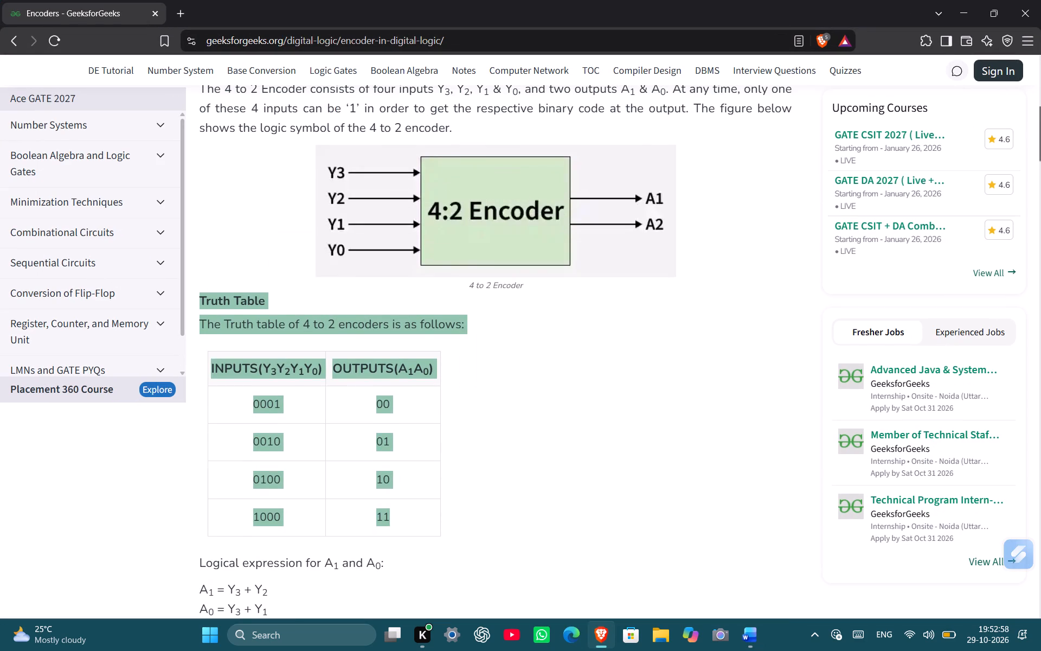
{"action": "scroll", "coordinate": [501, 260], "scroll_direction": "up", "scroll_amount": 1}
{"action": "left_click", "coordinate": [598, 635]}
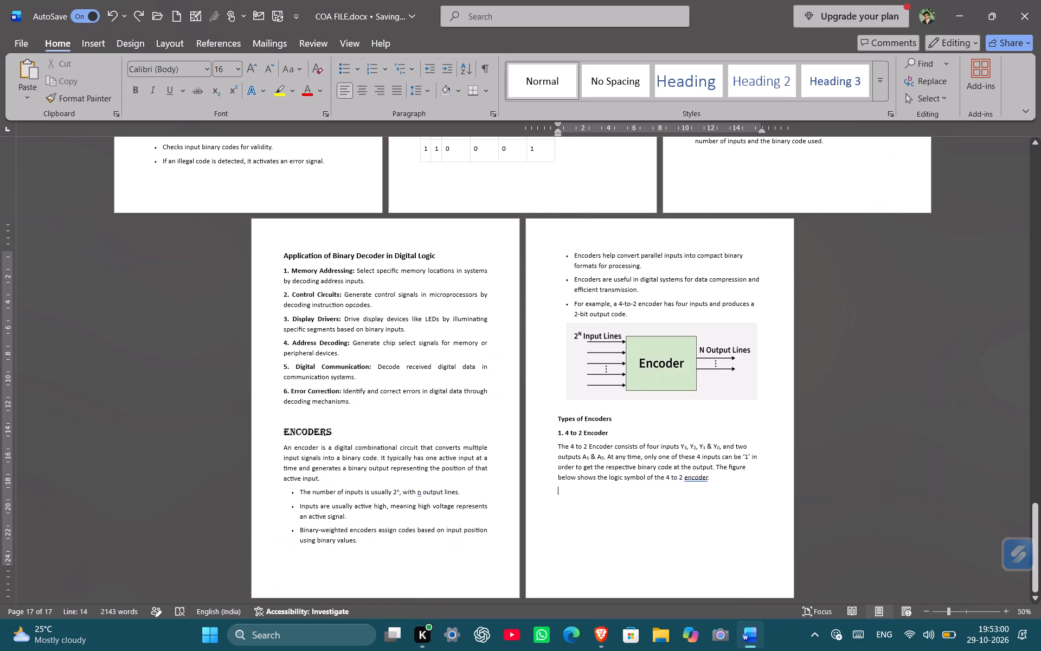
{"action": "key", "text": "ctrl+v"}
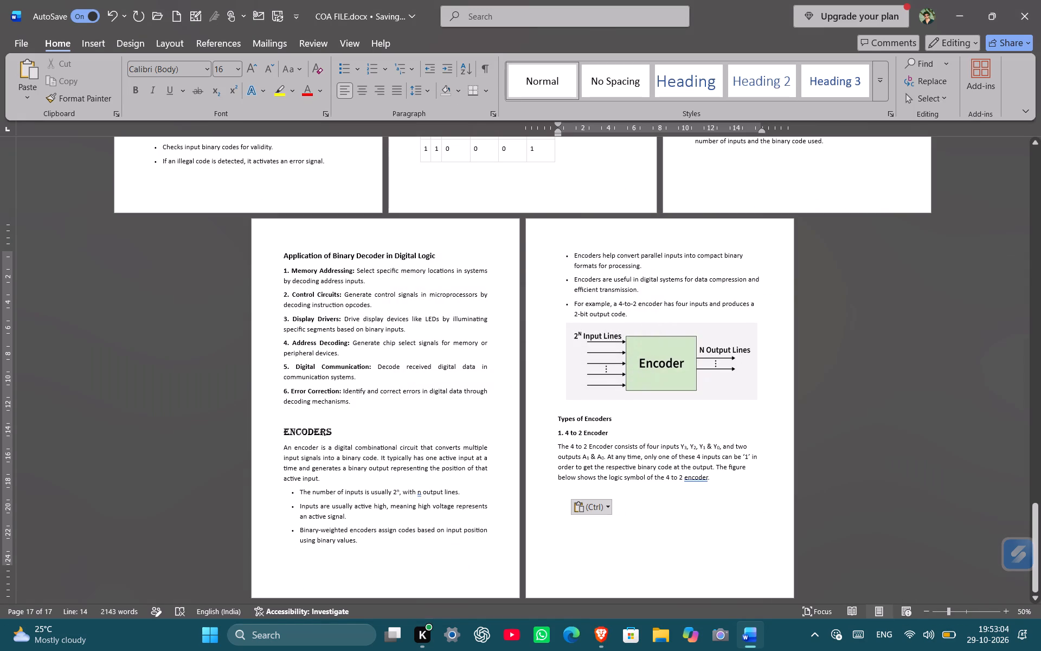
{"action": "key", "text": "ctrl+z"}
{"action": "left_click", "coordinate": [29, 100]}
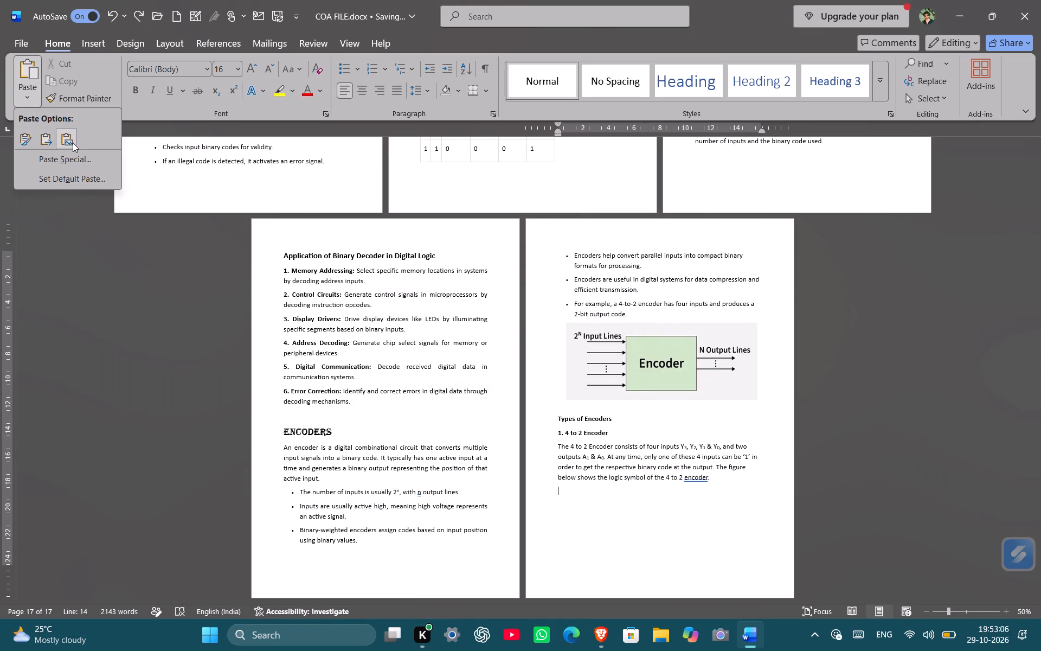
{"action": "left_click", "coordinate": [73, 143]}
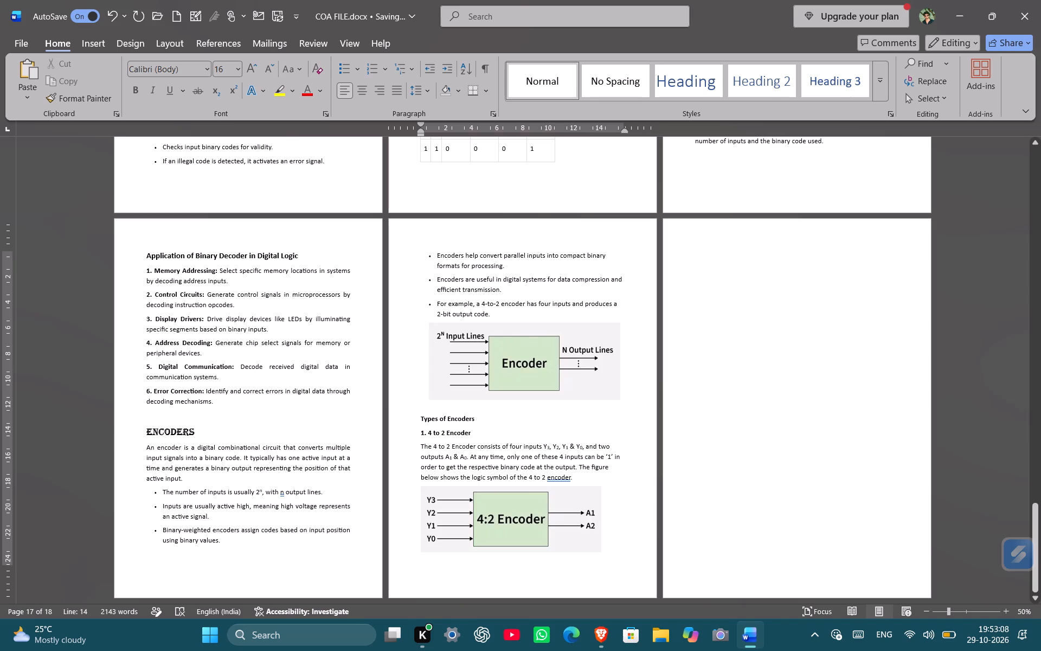
{"action": "key", "text": "Return"}
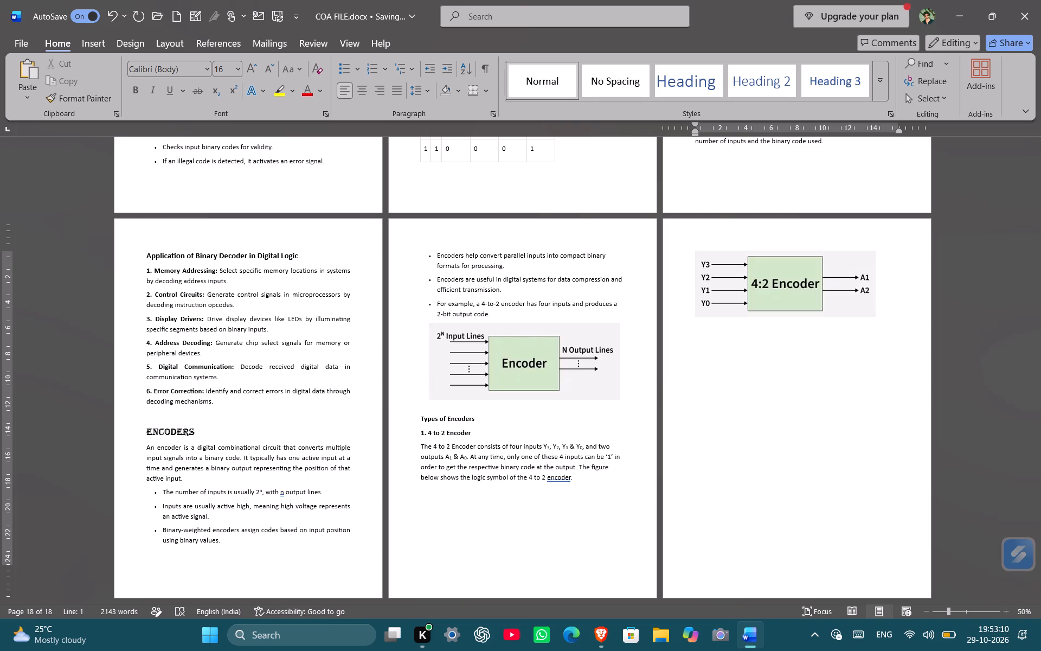
{"action": "key", "text": "BackSpace"}
Paste the copied Truth Table heading, sentence and table from the clipboard history onto the blank page after the 4:2 Encoder diagram.
{"action": "double_click", "coordinate": [725, 264]}
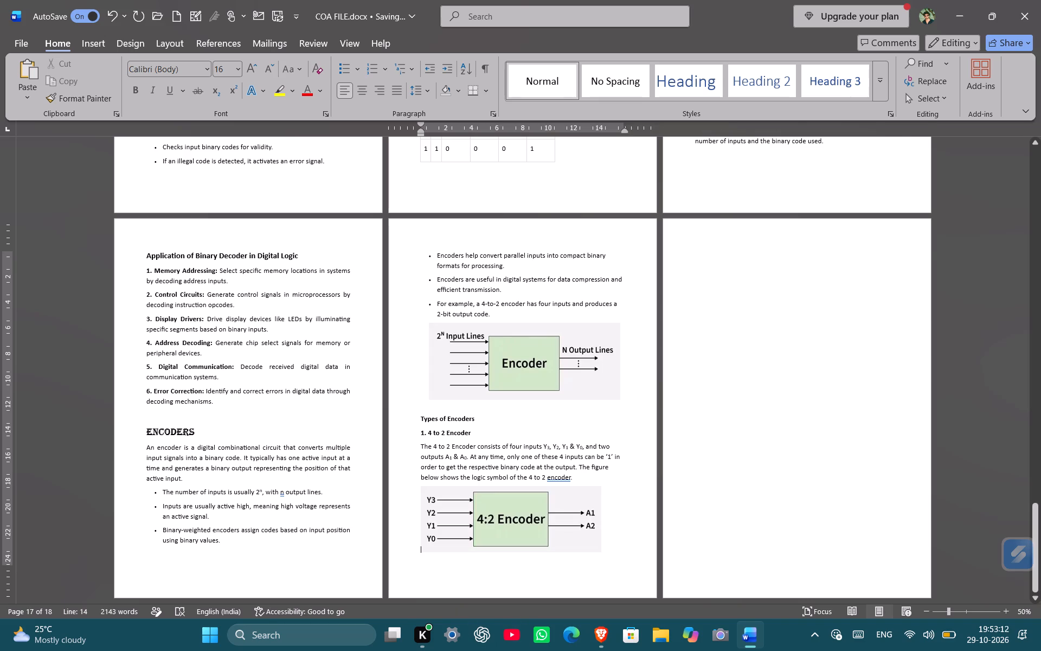
{"action": "left_click", "coordinate": [725, 264]}
{"action": "key", "text": "super+z"}
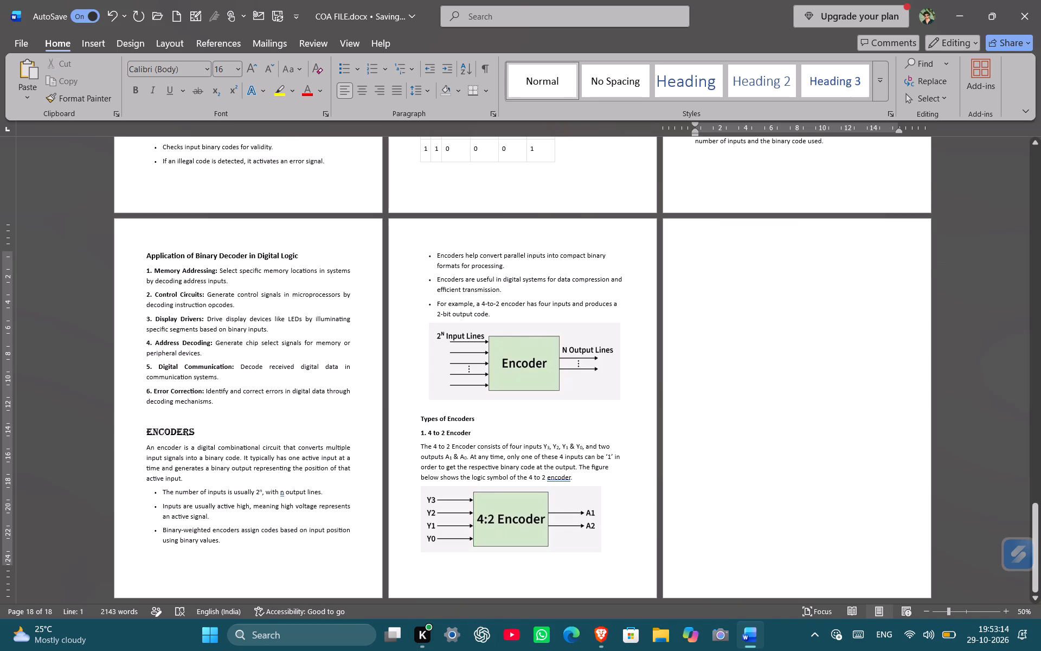
{"action": "left_click", "coordinate": [725, 264]}
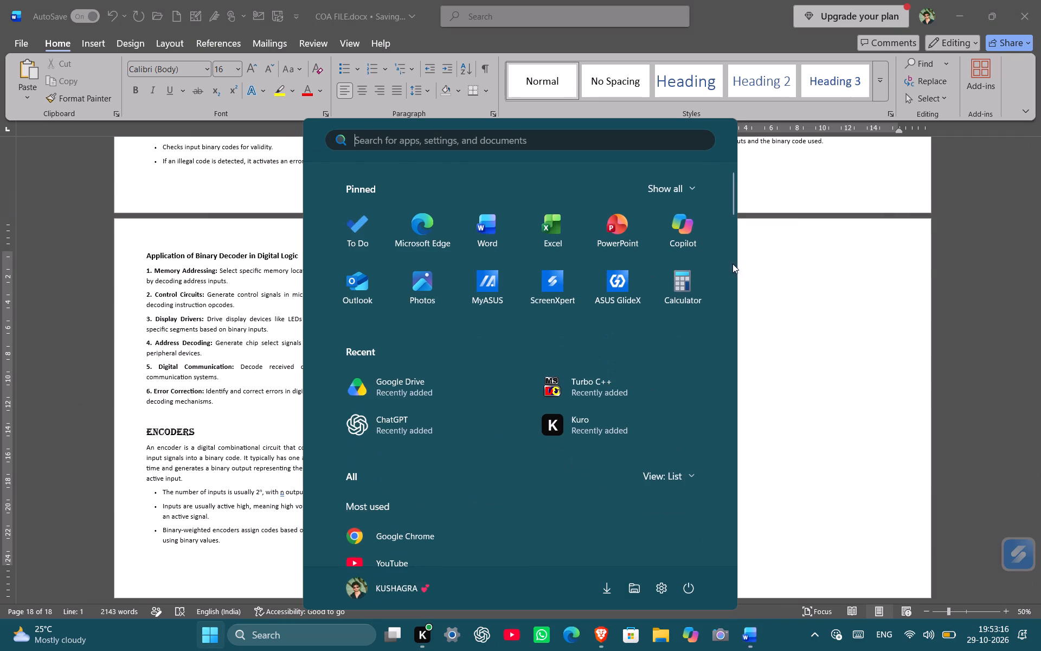
{"action": "left_click", "coordinate": [751, 261]}
{"action": "key", "text": "super+v"}
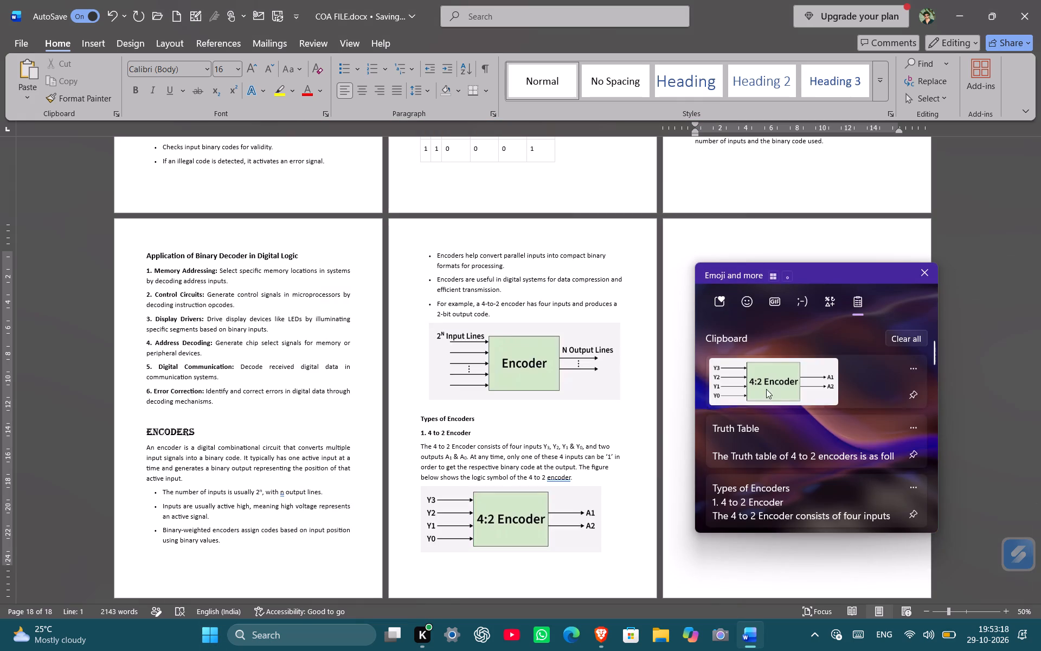
{"action": "left_click", "coordinate": [761, 462]}
{"action": "key", "text": "ctrl+v"}
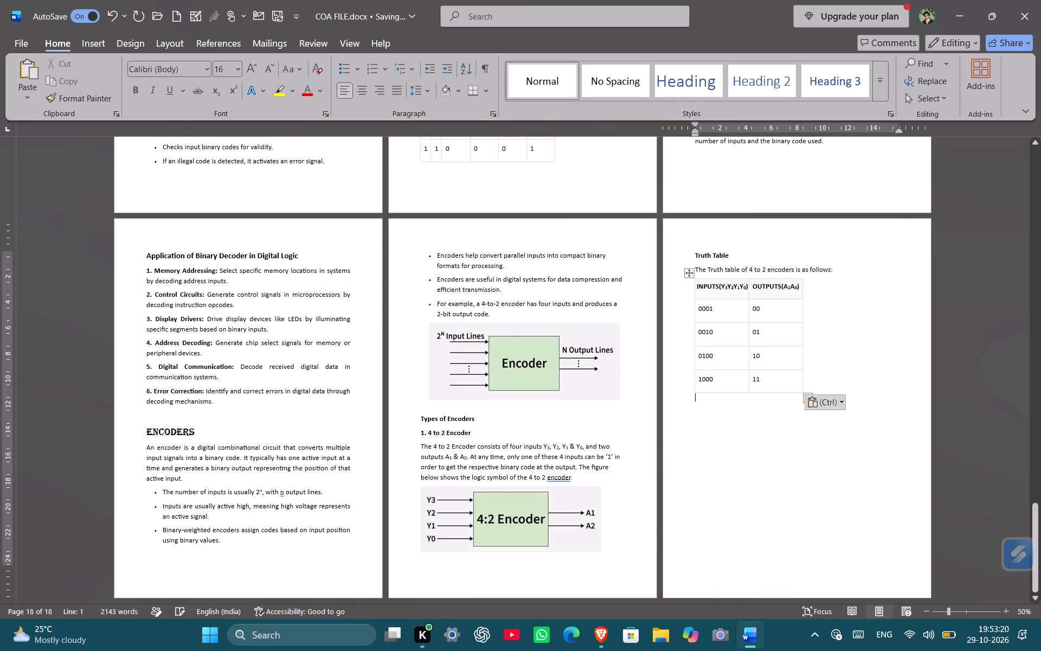
Widen the 4 to 2 encoder truth table while keeping its row heights, and place the cursor below it.
{"action": "left_click", "coordinate": [800, 339]}
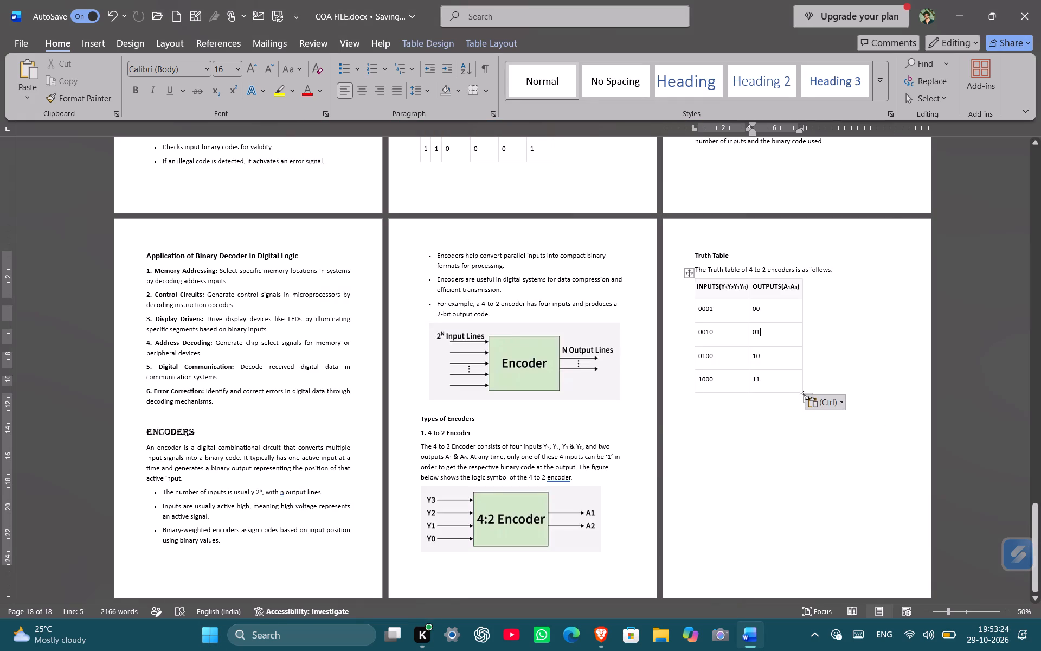
{"action": "left_click_drag", "start_coordinate": [804, 394], "coordinate": [788, 375]}
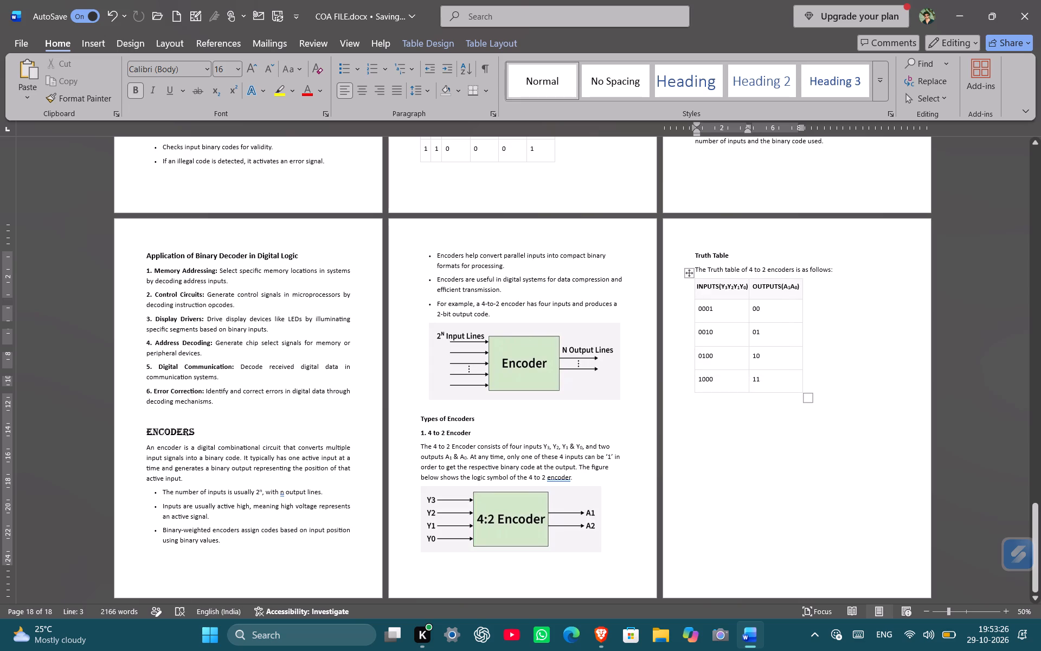
{"action": "left_click_drag", "start_coordinate": [807, 394], "coordinate": [851, 397]}
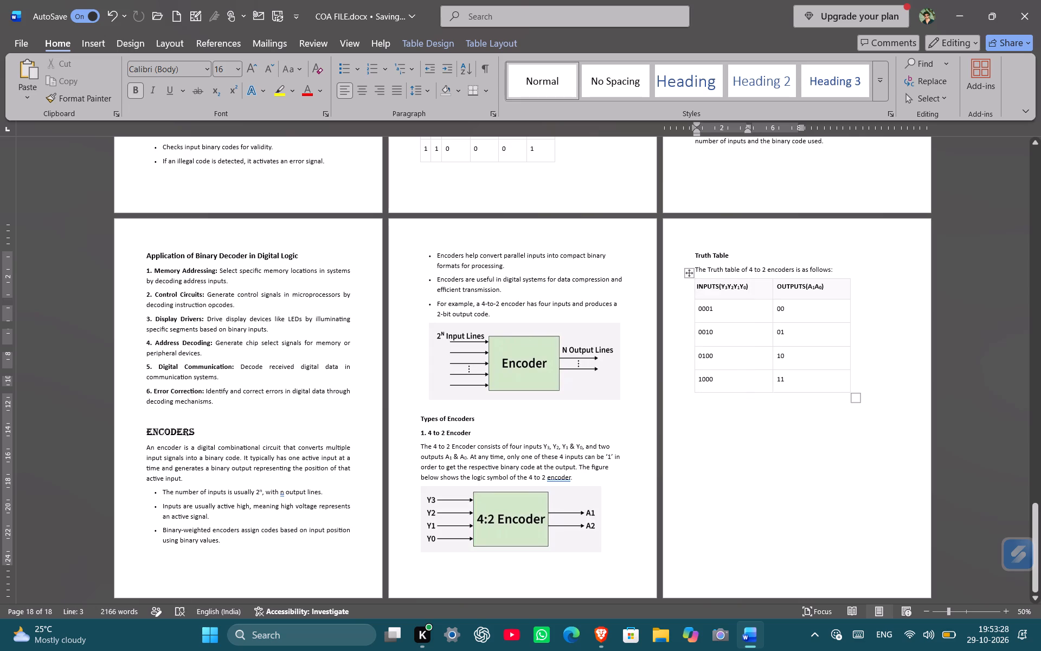
{"action": "left_click", "coordinate": [727, 429]}
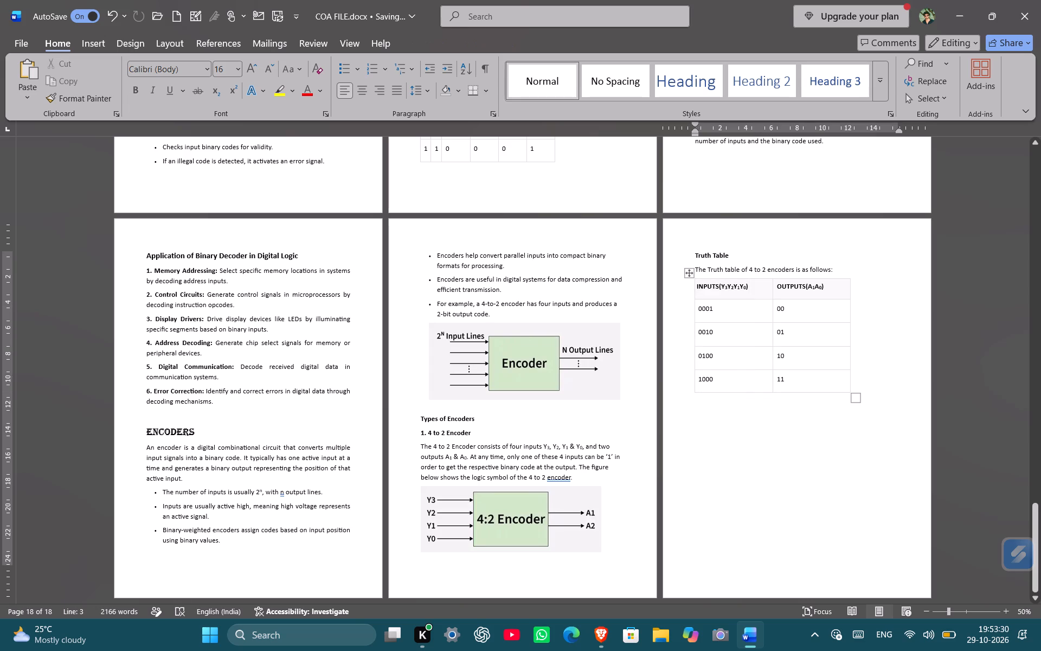
Separate the variables in the truth table's INPUTS header with single spaces so it reads INPUTS(Y₃ Y₂ Y₁ Y₀).
{"action": "scroll", "coordinate": [734, 296], "scroll_direction": "up", "scroll_amount": 1, "text": "ctrl"}
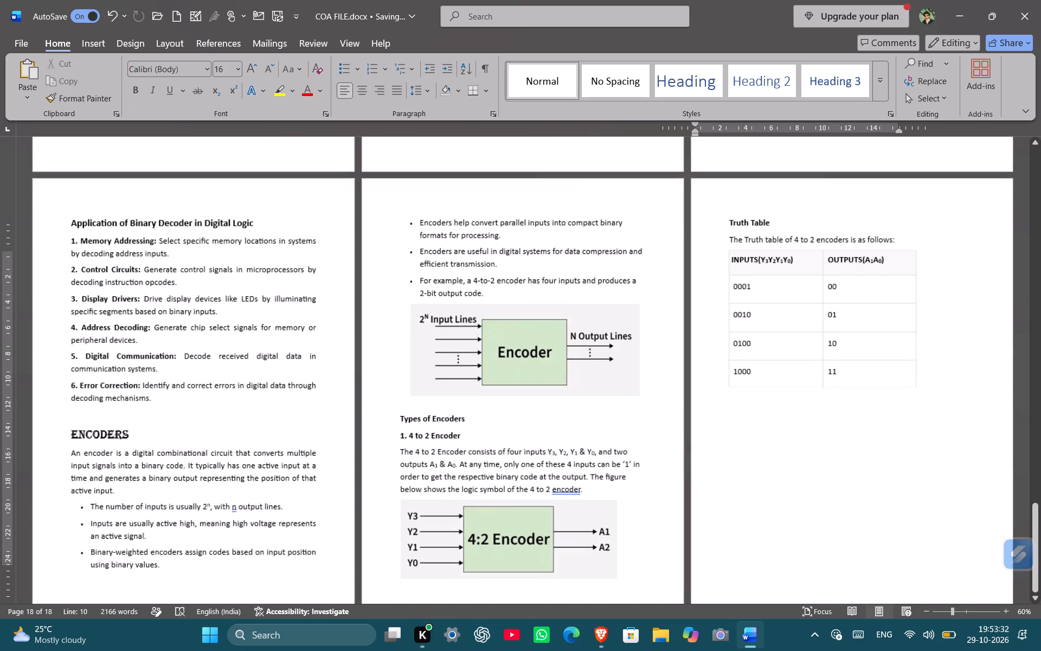
{"action": "left_click", "coordinate": [770, 261]}
{"action": "key", "text": "space"}
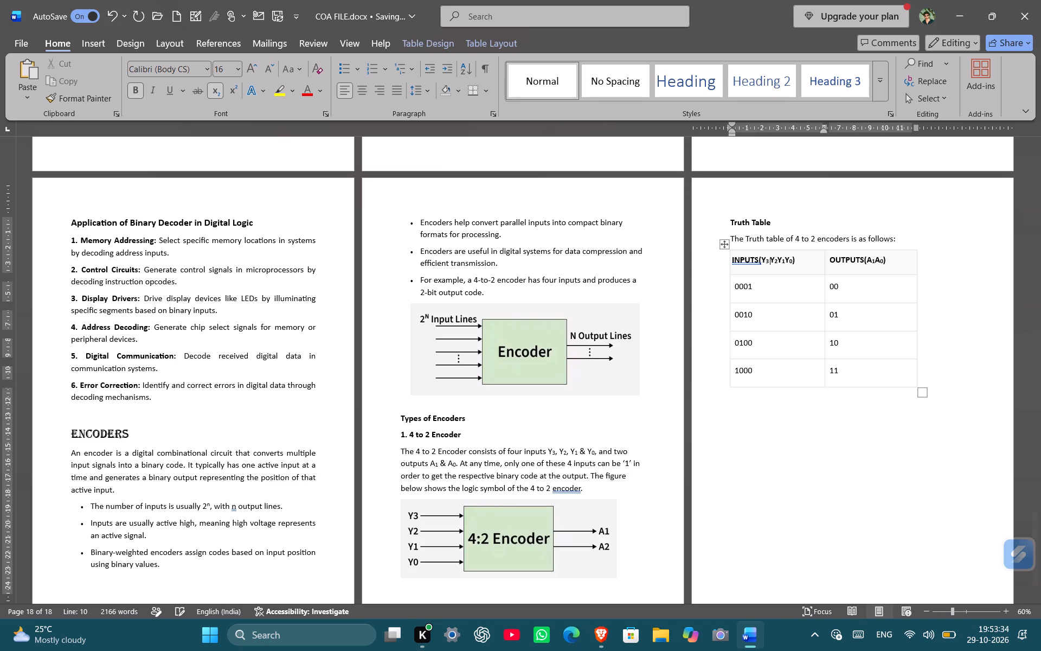
{"action": "key", "text": "Right"}
{"action": "key", "text": "Right"}
{"action": "key", "text": "space"}
{"action": "key", "text": "Right"}
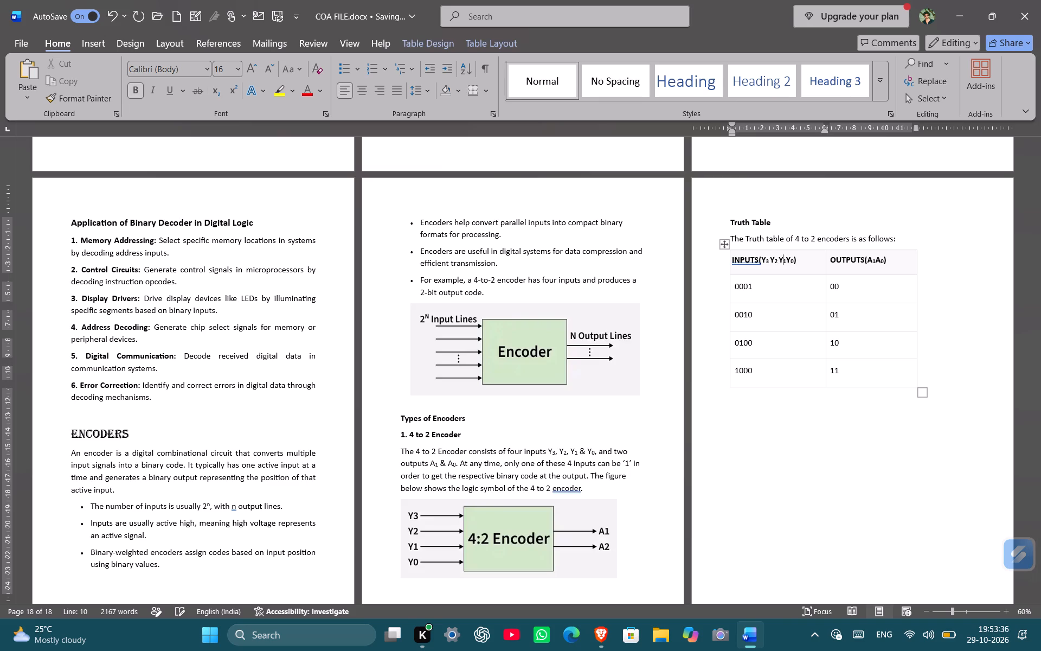
{"action": "key", "text": "Right"}
{"action": "key", "text": "space"}
{"action": "key", "text": "Right"}
{"action": "key", "text": "Right"}
{"action": "key", "text": "space"}
{"action": "key", "text": "Left"}
{"action": "key", "text": "Left"}
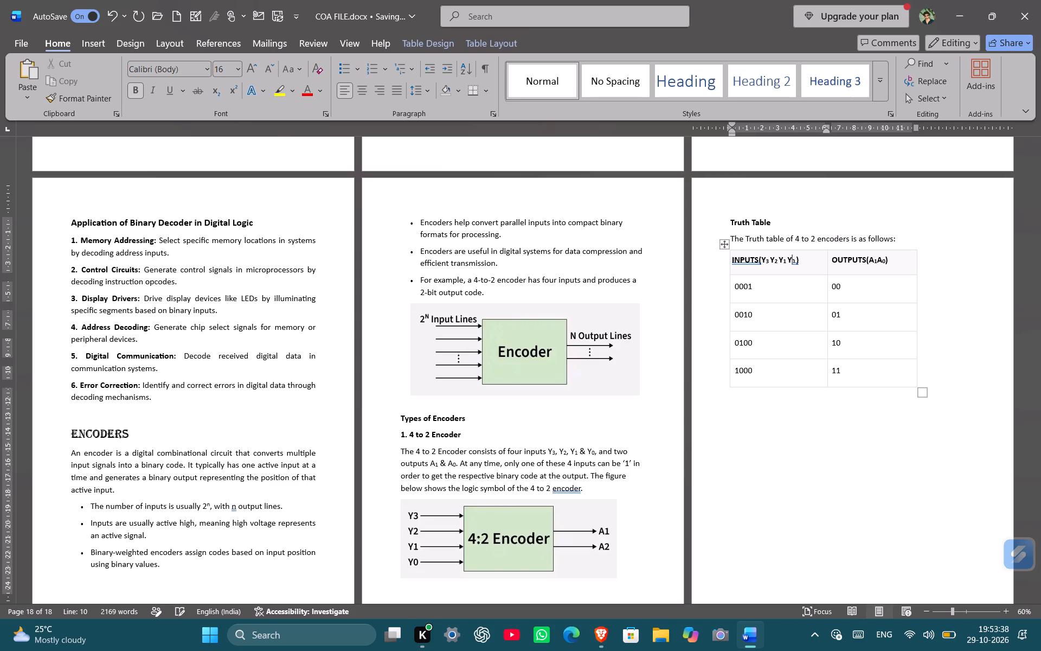
{"action": "key", "text": "Left"}
{"action": "key", "text": "Left"}
{"action": "key", "text": "Left"}
{"action": "key", "text": "Left"}
{"action": "key", "text": "Right"}
{"action": "key", "text": "Right"}
{"action": "key", "text": "Right"}
{"action": "key", "text": "Right"}
{"action": "key", "text": "Right"}
{"action": "key", "text": "Right"}
{"action": "key", "text": "BackSpace"}
Insert a space between the variables in the truth table's OUTPUTS header so it reads OUTPUTS(A₁ A₀).
{"action": "key", "text": "Right"}
{"action": "key", "text": "Right"}
{"action": "key", "text": "Right"}
{"action": "key", "text": "Right"}
{"action": "key", "text": "Right"}
{"action": "key", "text": "Right"}
{"action": "key", "text": "Right"}
{"action": "key", "text": "Right"}
{"action": "key", "text": "Right"}
{"action": "key", "text": "Right"}
{"action": "key", "text": "Right"}
{"action": "key", "text": "Right"}
{"action": "key", "text": "Right"}
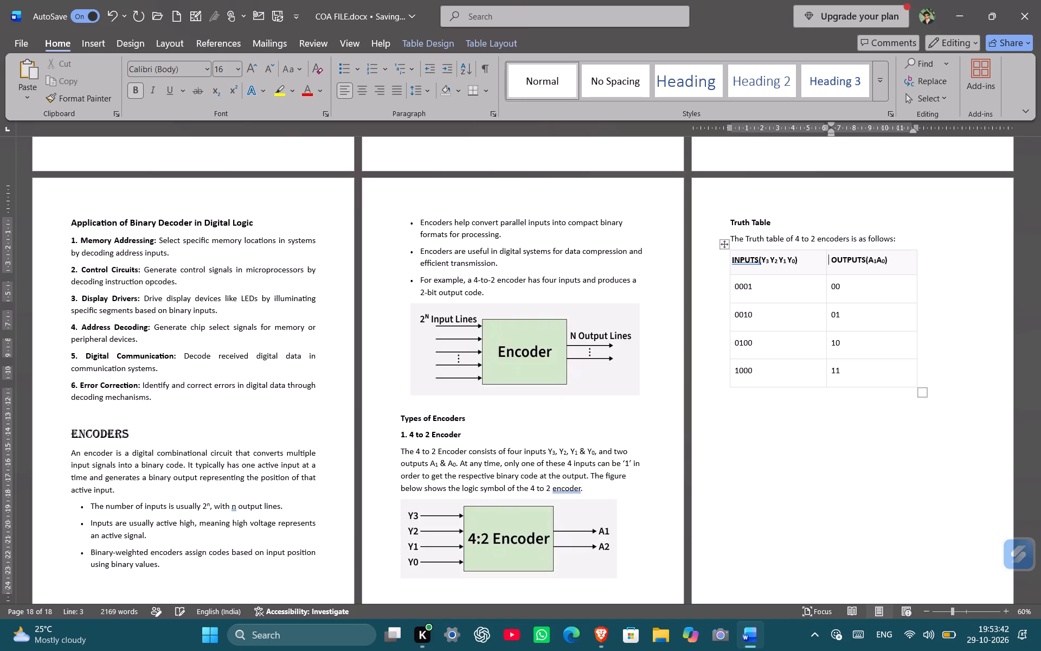
{"action": "key", "text": "Left"}
{"action": "key", "text": "Left"}
{"action": "key", "text": "Right"}
{"action": "key", "text": "space"}
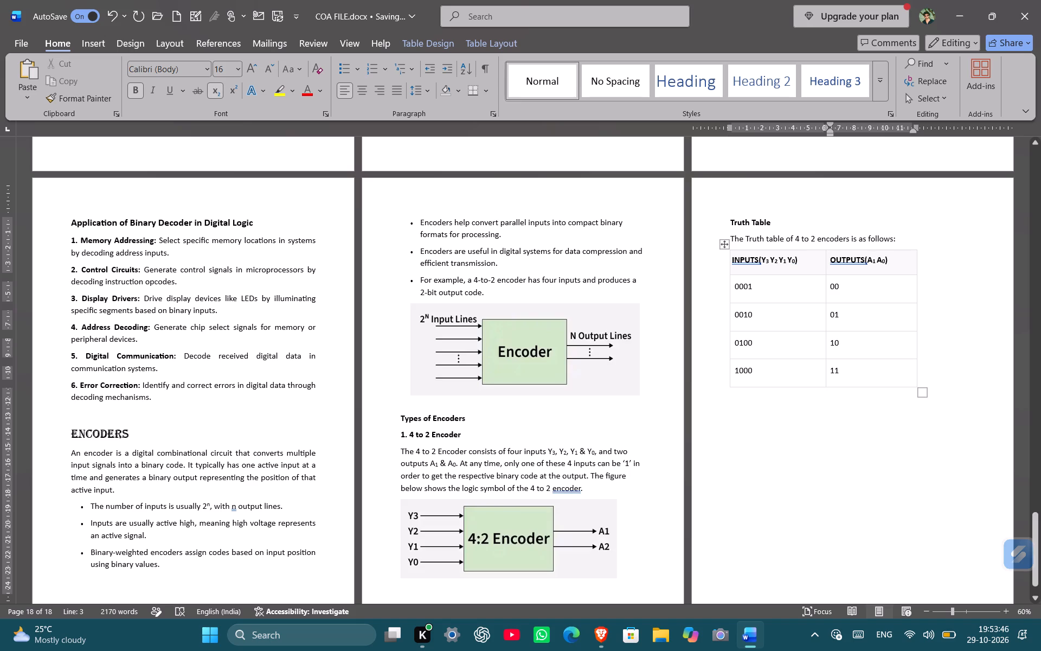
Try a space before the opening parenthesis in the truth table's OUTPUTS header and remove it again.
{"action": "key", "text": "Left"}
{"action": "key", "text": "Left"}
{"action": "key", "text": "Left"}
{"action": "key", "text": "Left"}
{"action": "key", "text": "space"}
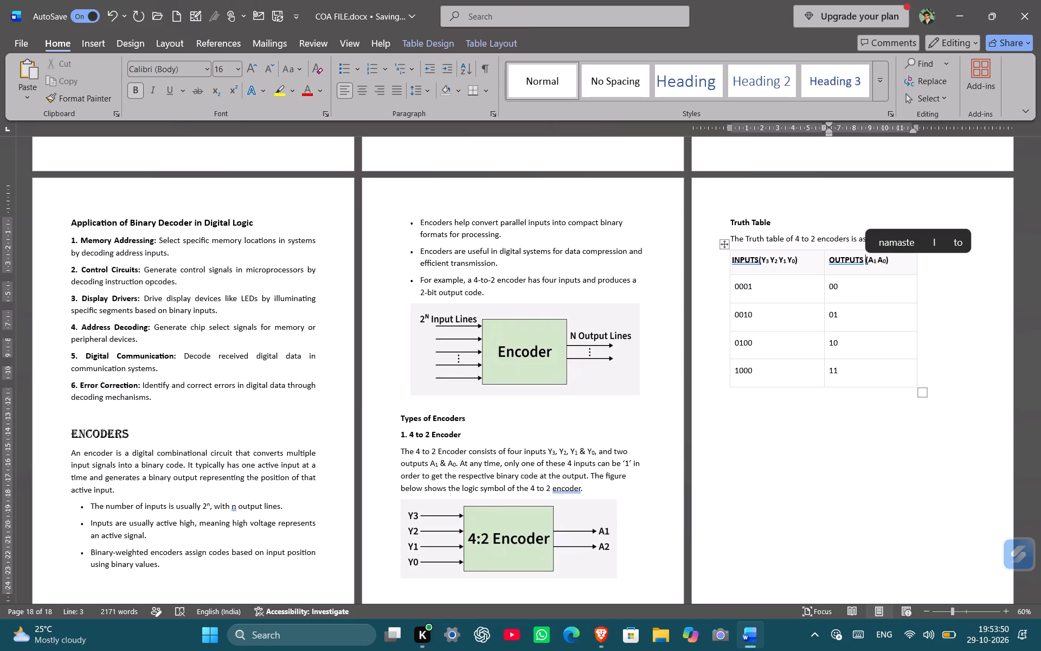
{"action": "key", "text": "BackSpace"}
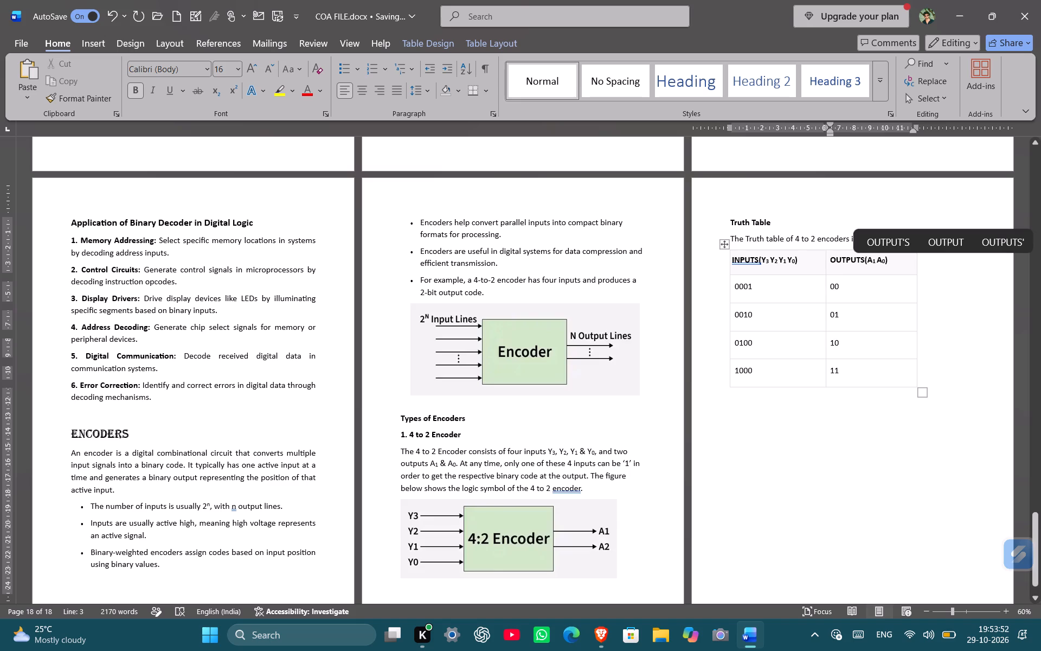
Change the truth table's INPUTS header to INPUT (Y₃ Y₂ Y₁ Y₀), with a space before the opening parenthesis.
{"action": "left_click", "coordinate": [757, 265]}
{"action": "key", "text": "BackSpace"}
{"action": "key", "text": "space"}
{"action": "key", "text": "BackSpace"}
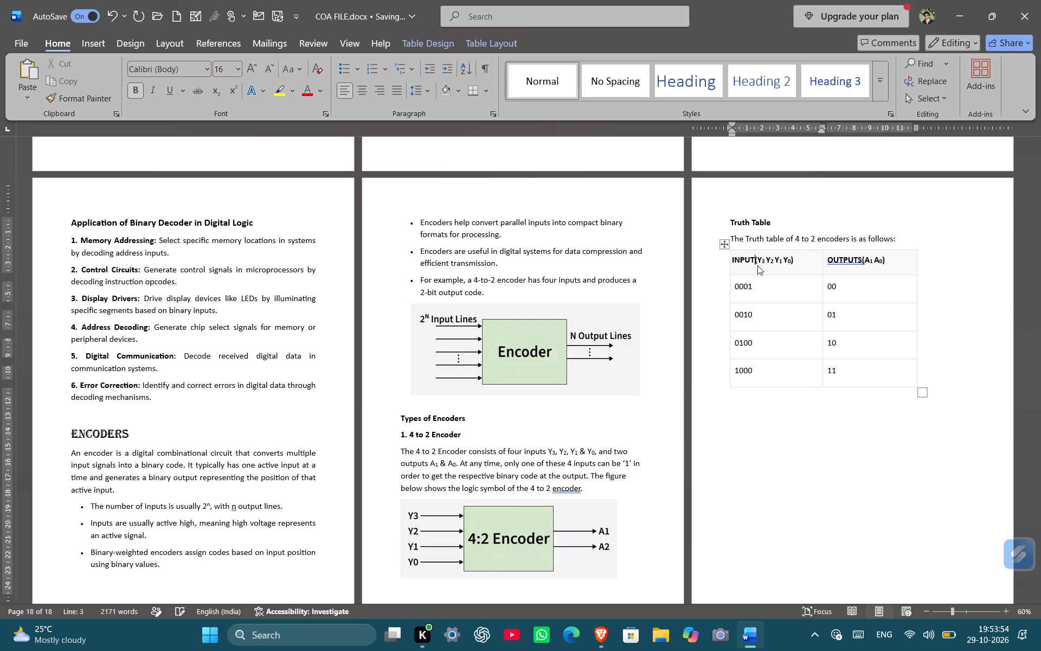
{"action": "key", "text": "Right"}
{"action": "key", "text": "Right"}
{"action": "key", "text": "Right"}
{"action": "key", "text": "Right"}
{"action": "key", "text": "Right"}
{"action": "key", "text": "Right"}
{"action": "key", "text": "Right"}
{"action": "key", "text": "Right"}
{"action": "key", "text": "Right"}
{"action": "key", "text": "Right"}
{"action": "key", "text": "Right"}
{"action": "key", "text": "Right"}
{"action": "key", "text": "Right"}
{"action": "key", "text": "Right"}
{"action": "key", "text": "Right"}
{"action": "key", "text": "Right"}
{"action": "key", "text": "Right"}
{"action": "key", "text": "Right"}
{"action": "key", "text": "Right"}
{"action": "key", "text": "Right"}
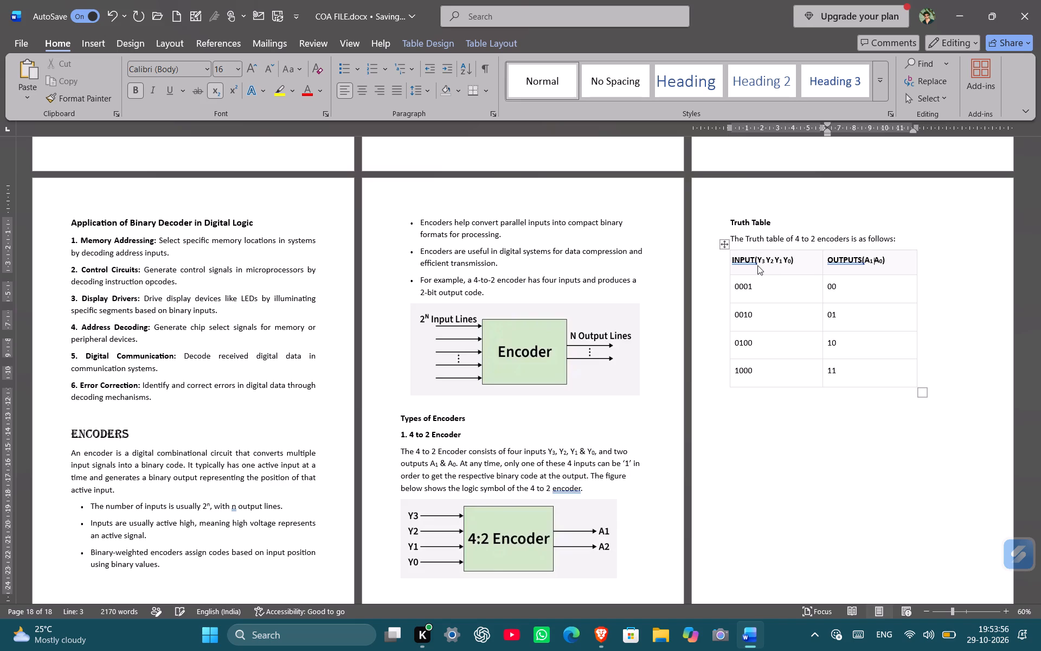
{"action": "key", "text": "Left"}
{"action": "key", "text": "Left"}
{"action": "key", "text": "Left"}
{"action": "key", "text": "Left"}
{"action": "key", "text": "Left"}
{"action": "key", "text": "Left"}
{"action": "key", "text": "Left"}
{"action": "key", "text": "Left"}
{"action": "key", "text": "Left"}
{"action": "key", "text": "Left"}
{"action": "key", "text": "Left"}
{"action": "key", "text": "Left"}
{"action": "key", "text": "Left"}
{"action": "key", "text": "Left"}
{"action": "key", "text": "Left"}
{"action": "key", "text": "Left"}
{"action": "key", "text": "Left"}
{"action": "key", "text": "Left"}
{"action": "key", "text": "Left"}
{"action": "key", "text": "Left"}
{"action": "key", "text": "Left"}
{"action": "key", "text": "Left"}
{"action": "key", "text": "Left"}
{"action": "key", "text": "Left"}
{"action": "key", "text": "Left"}
{"action": "key", "text": "space"}
Change the truth table's OUTPUTS header to OUTPUT (A₁ A₀), with a space before the opening parenthesis.
{"action": "key", "text": "Right"}
{"action": "key", "text": "Right"}
{"action": "key", "text": "Right"}
{"action": "key", "text": "Right"}
{"action": "key", "text": "Right"}
{"action": "key", "text": "Right"}
{"action": "key", "text": "Right"}
{"action": "key", "text": "Right"}
{"action": "key", "text": "Right"}
{"action": "key", "text": "Right"}
{"action": "key", "text": "Right"}
{"action": "key", "text": "Right"}
{"action": "key", "text": "Right"}
{"action": "key", "text": "Right"}
{"action": "key", "text": "Right"}
{"action": "key", "text": "Right"}
{"action": "key", "text": "Right"}
{"action": "key", "text": "Right"}
{"action": "key", "text": "Right"}
{"action": "key", "text": "Right"}
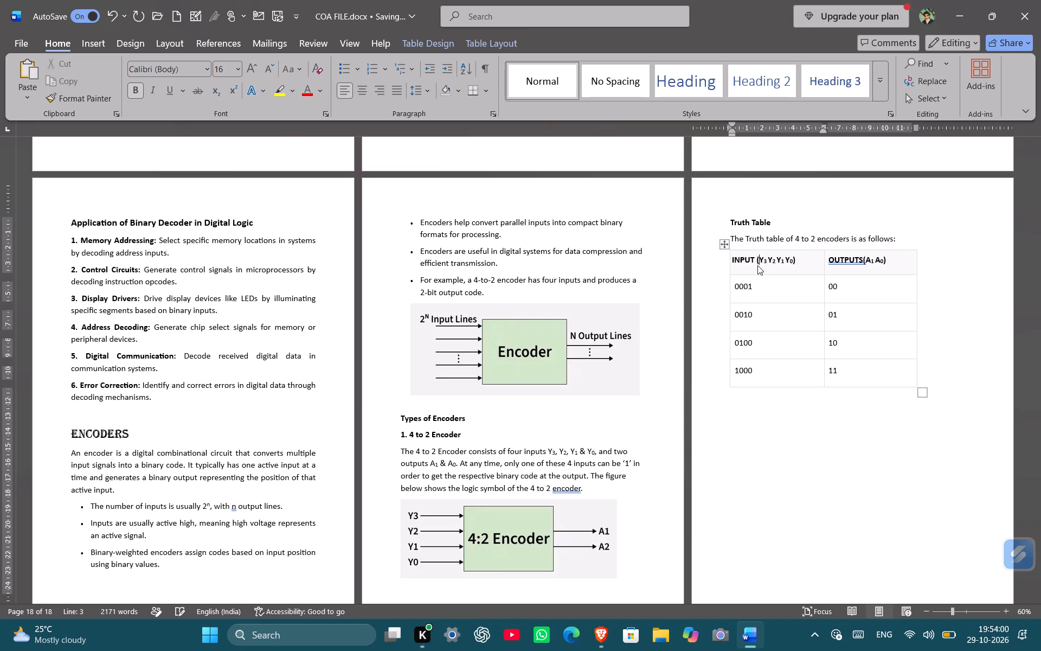
{"action": "key", "text": "Left"}
{"action": "key", "text": "Left"}
{"action": "key", "text": "BackSpace"}
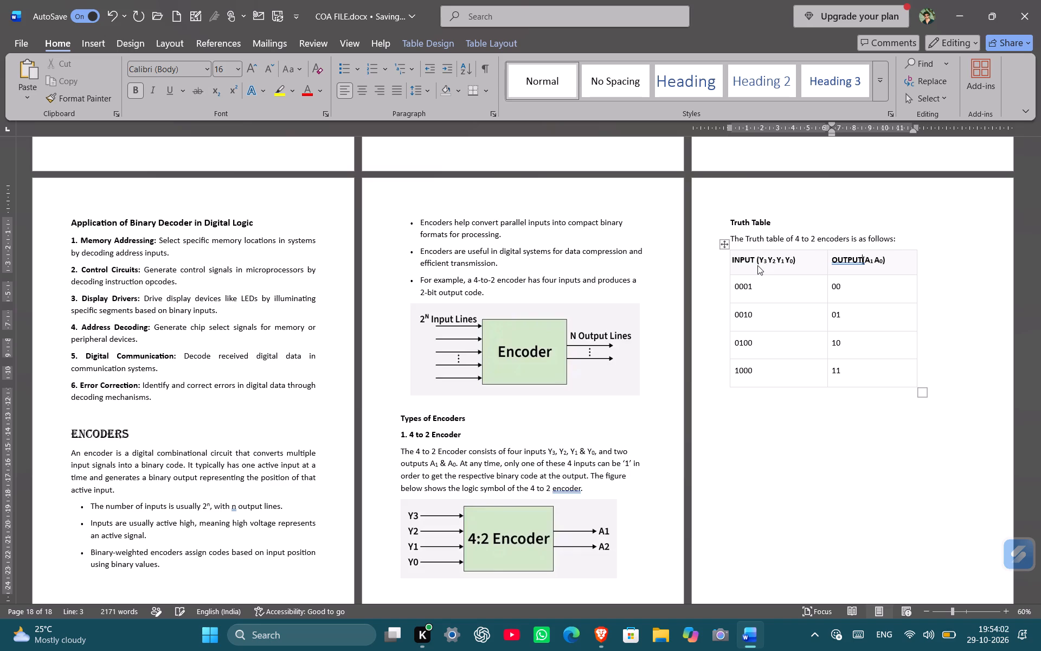
{"action": "key", "text": "space"}
{"action": "left_click", "coordinate": [775, 335]}
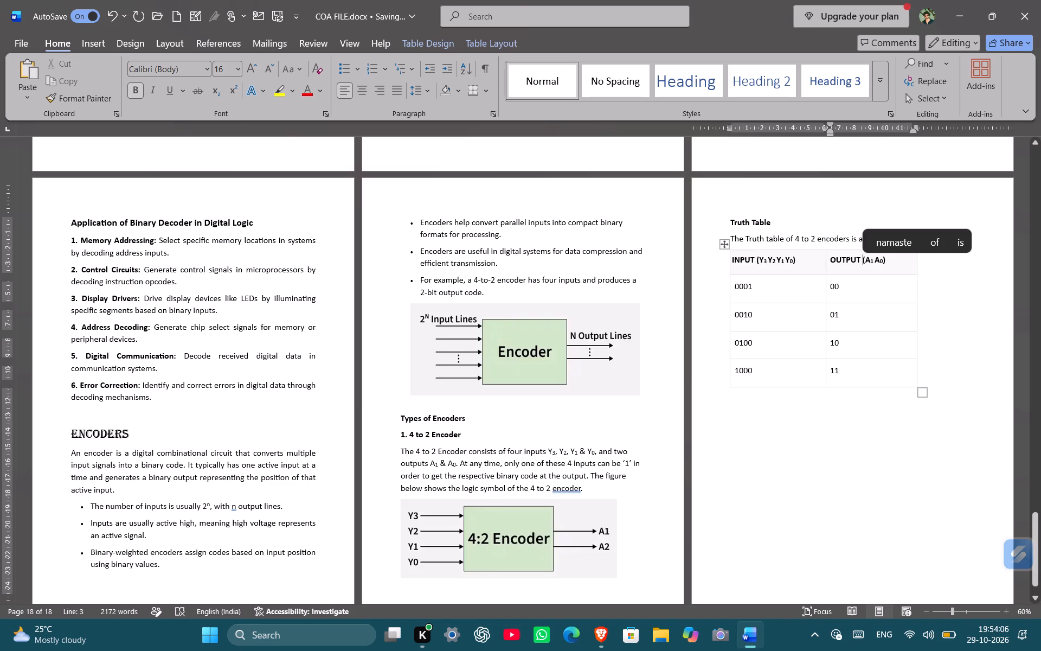
Add an S to the truth table's INPUT header so it reads INPUTS (Y₃ Y₂ Y₁ Y₀).
{"action": "left_click", "coordinate": [751, 259]}
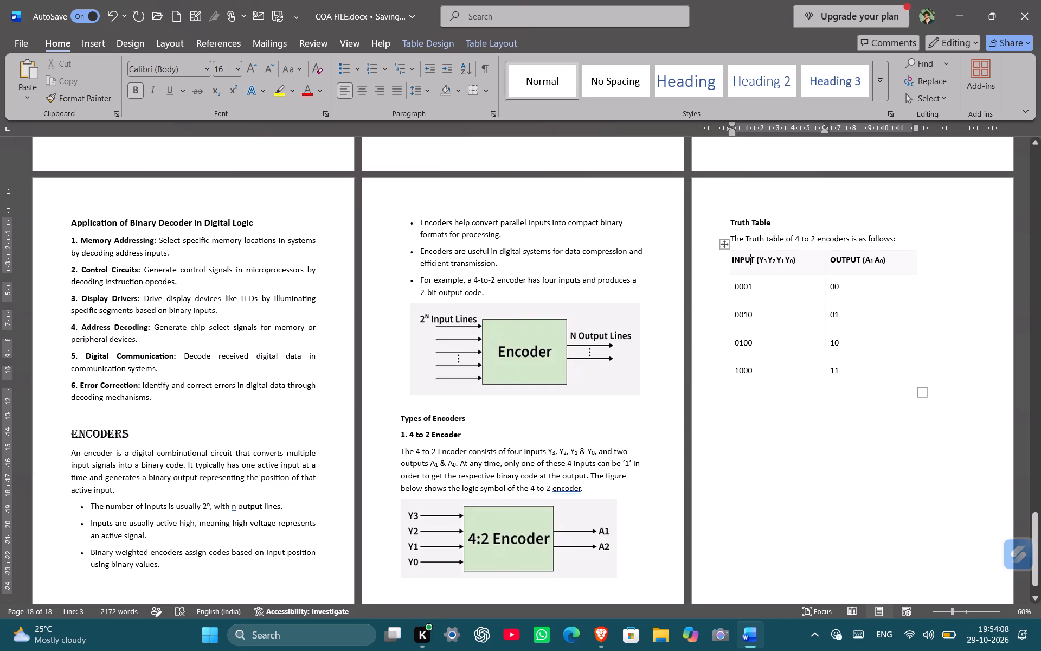
{"action": "key", "text": "Right"}
{"action": "key", "text": "a"}
{"action": "key", "text": "BackSpace"}
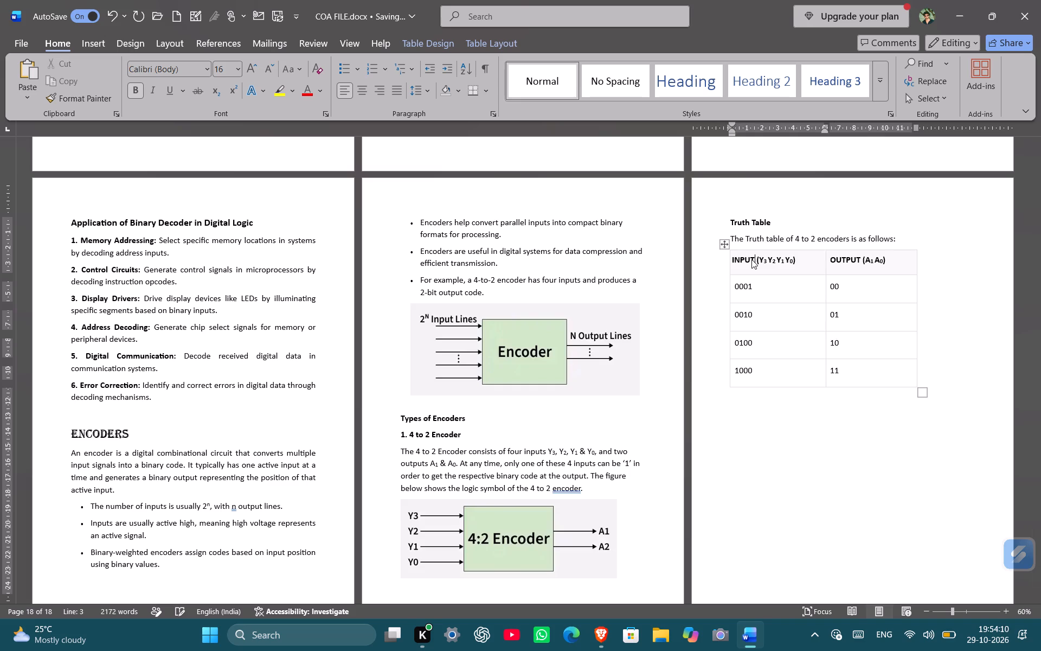
{"action": "key", "text": "shift+s"}
Add an S to the truth table's OUTPUT header so it reads OUTPUTS (A₁ A₀), and place the cursor below the table.
{"action": "key", "text": "Right"}
{"action": "key", "text": "Right"}
{"action": "key", "text": "Right"}
{"action": "key", "text": "Right"}
{"action": "key", "text": "Right"}
{"action": "key", "text": "Right"}
{"action": "key", "text": "Right"}
{"action": "key", "text": "Right"}
{"action": "key", "text": "Right"}
{"action": "key", "text": "Right"}
{"action": "key", "text": "Right"}
{"action": "key", "text": "Right"}
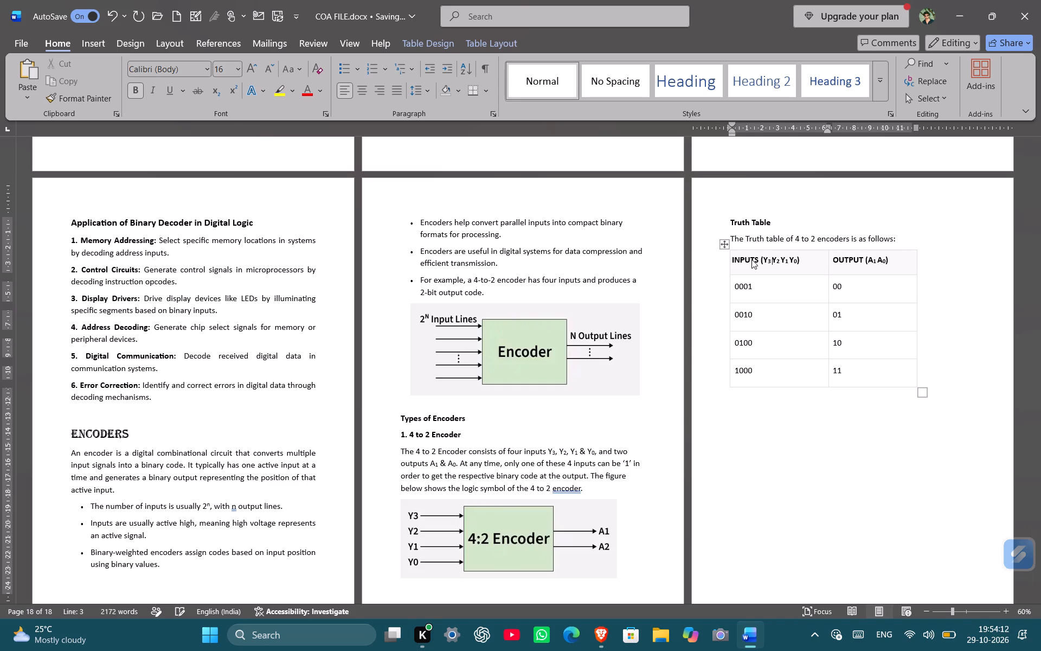
{"action": "key", "text": "Right"}
{"action": "key", "text": "Right"}
{"action": "key", "text": "Right"}
{"action": "key", "text": "Right"}
{"action": "key", "text": "Right"}
{"action": "key", "text": "Right"}
{"action": "key", "text": "Right"}
{"action": "key", "text": "Right"}
{"action": "key", "text": "Right"}
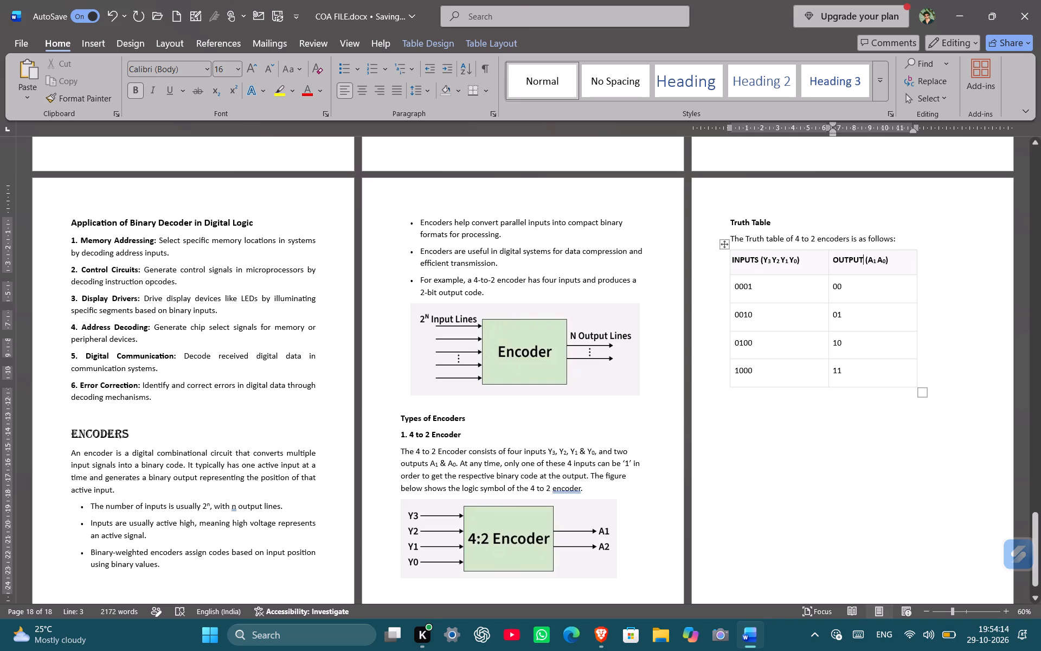
{"action": "key", "text": "shift+s"}
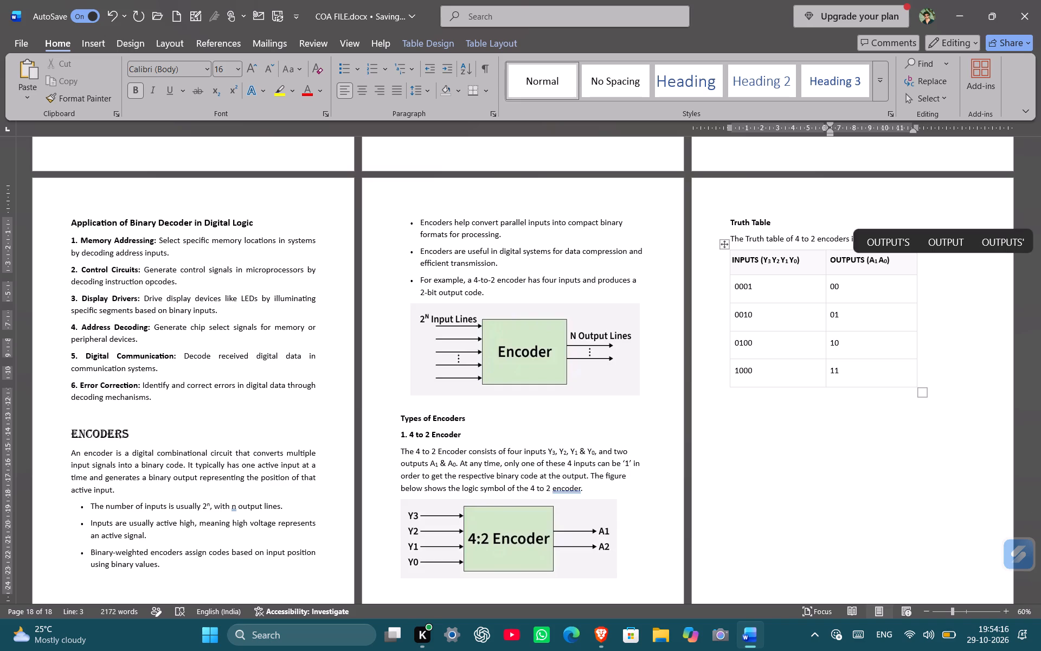
{"action": "left_click", "coordinate": [802, 385]}
{"action": "left_click", "coordinate": [789, 380]}
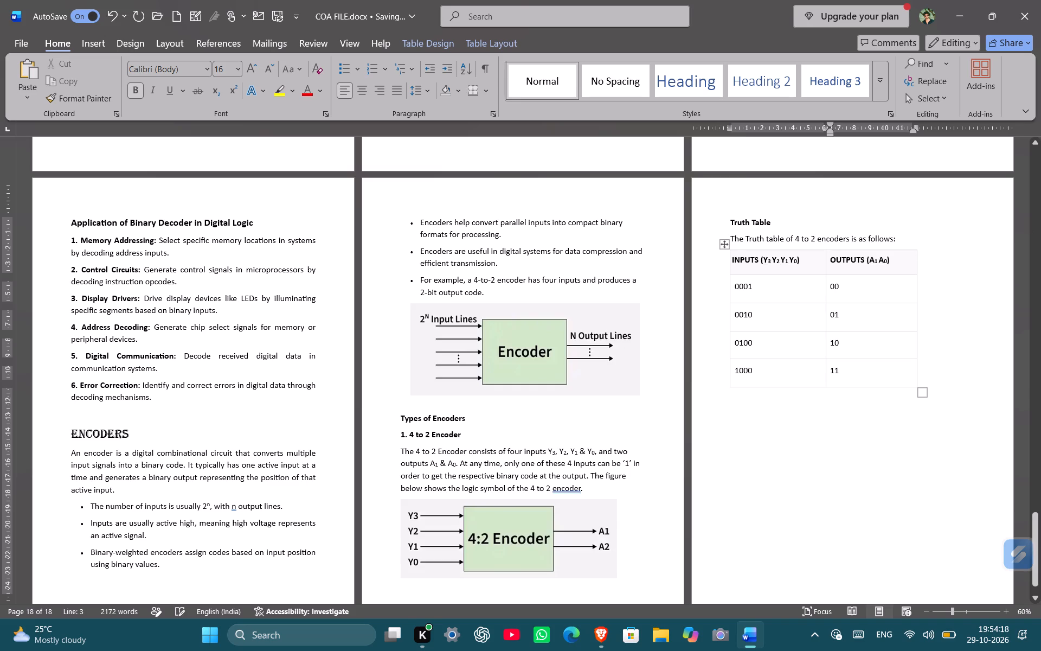
{"action": "left_click", "coordinate": [758, 429]}
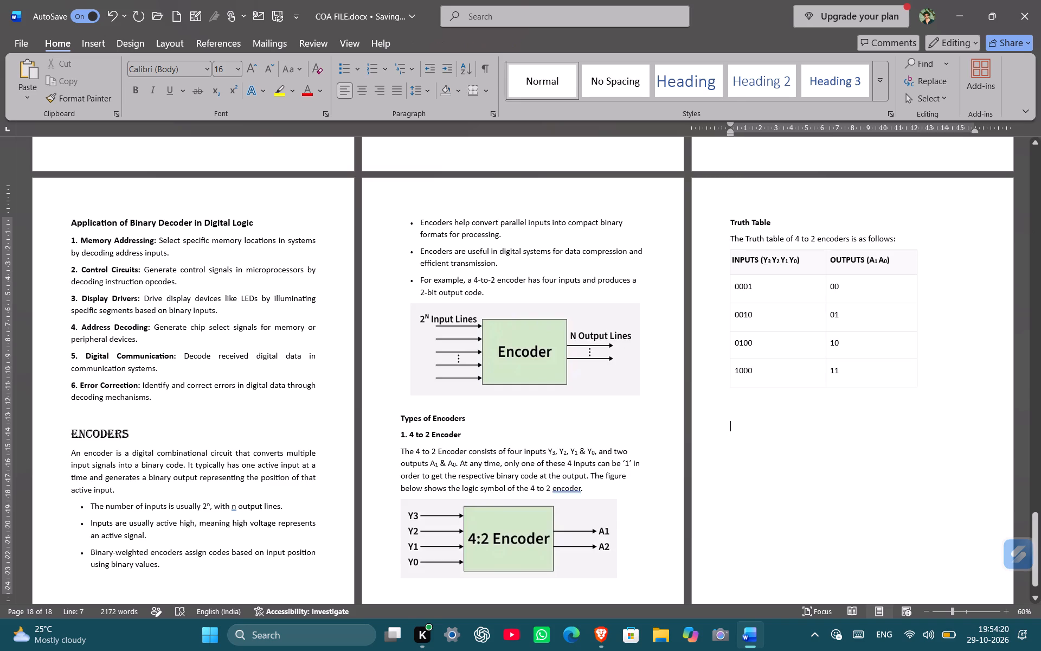
{"action": "scroll", "coordinate": [653, 448], "scroll_direction": "down", "scroll_amount": 1}
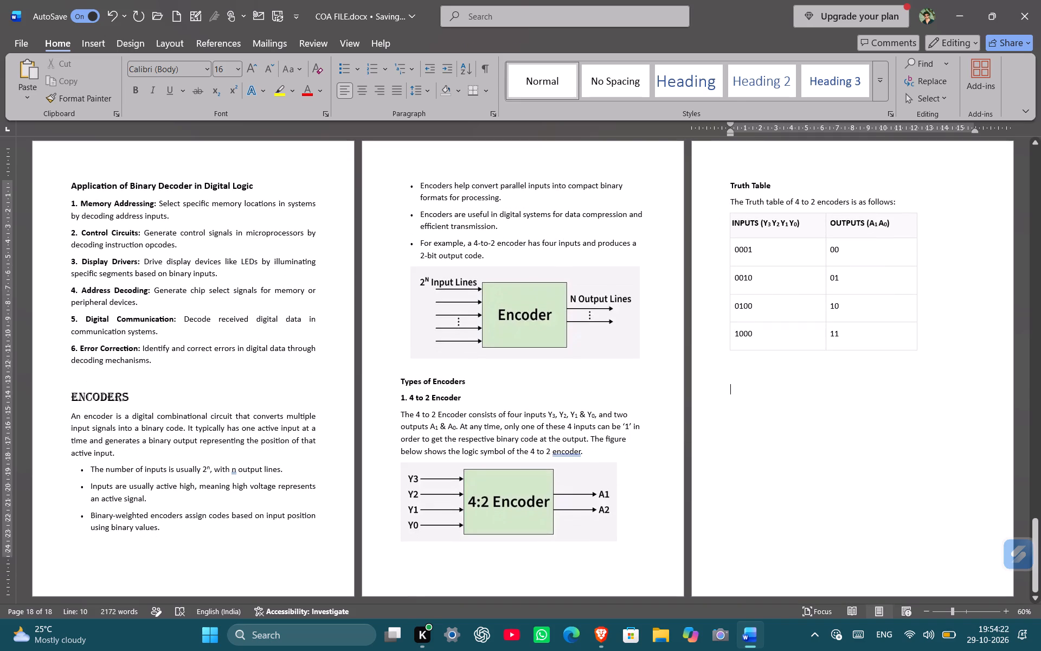
In Brave, copy the "2. Octal to Binary Encoder (8 to 3 Encoder)" heading and its paragraph from the GeeksforGeeks page.
{"action": "left_click", "coordinate": [608, 636]}
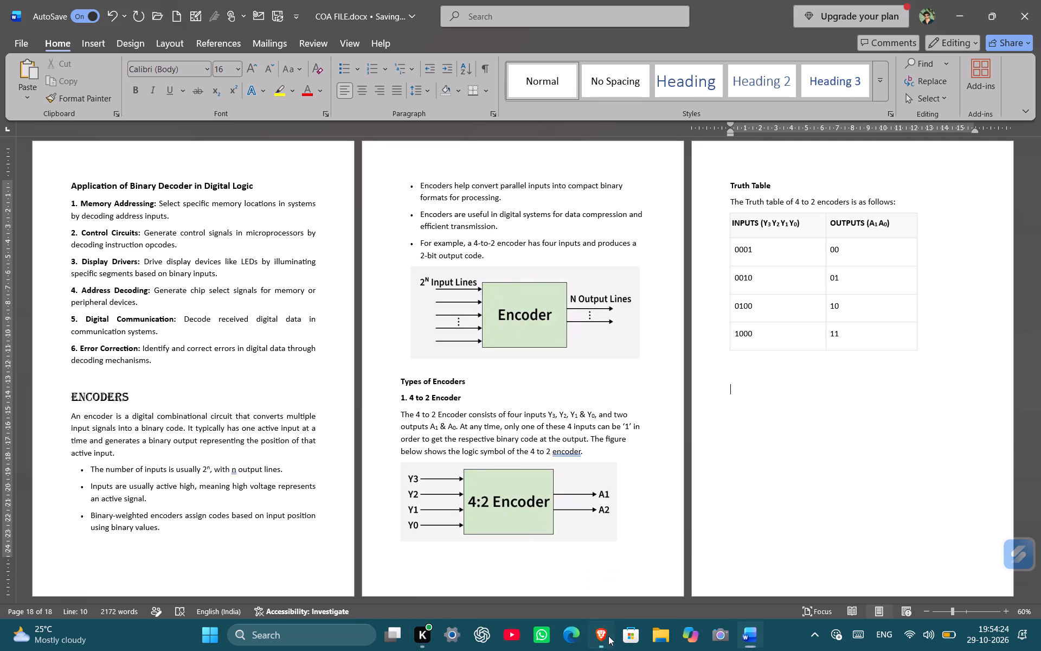
{"action": "scroll", "coordinate": [435, 406], "scroll_direction": "down", "scroll_amount": 6}
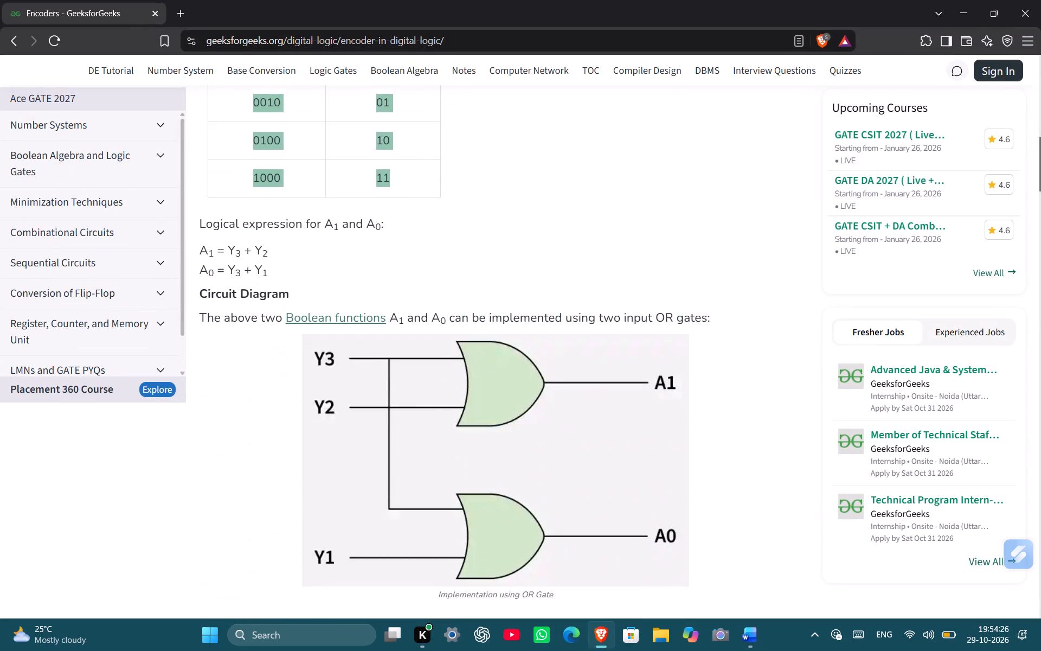
{"action": "scroll", "coordinate": [435, 406], "scroll_direction": "down", "scroll_amount": 3}
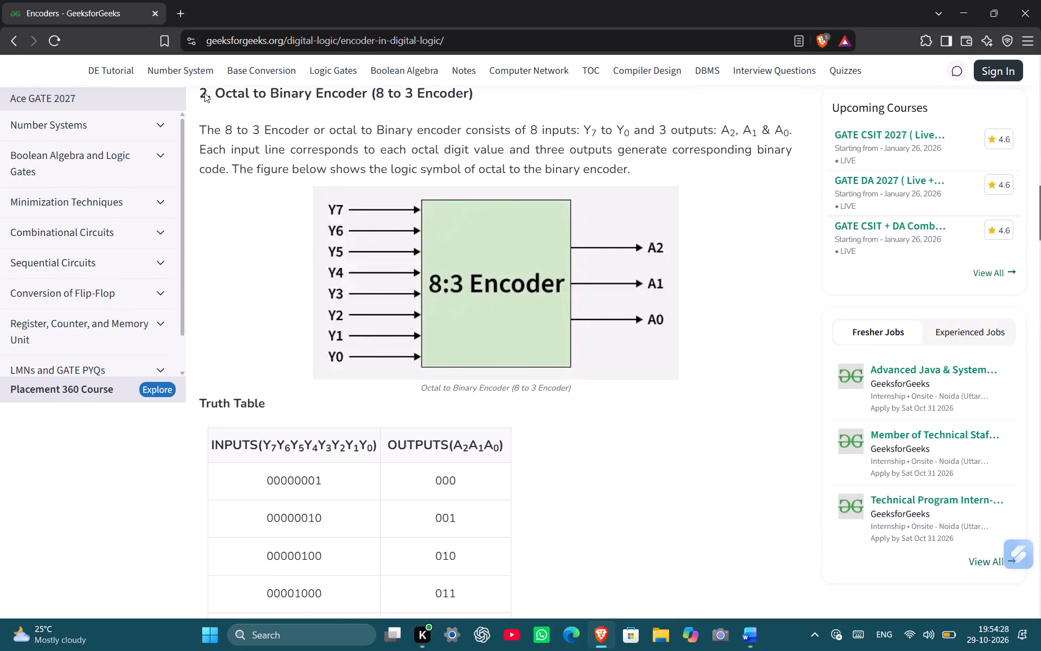
{"action": "left_click_drag", "start_coordinate": [203, 93], "coordinate": [638, 171]}
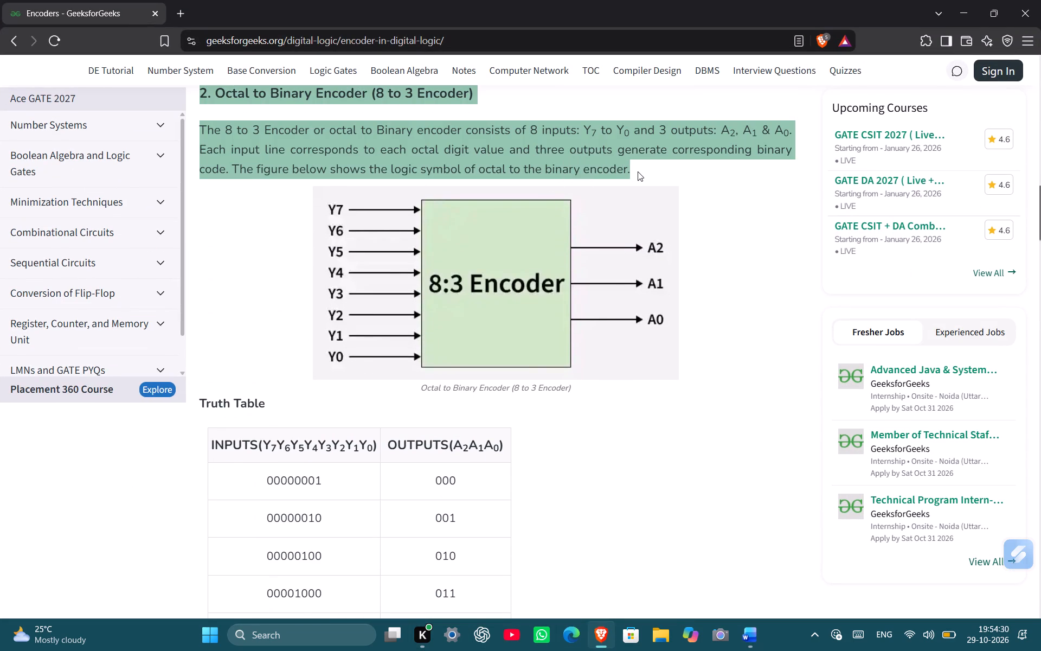
{"action": "key", "text": "ctrl+c"}
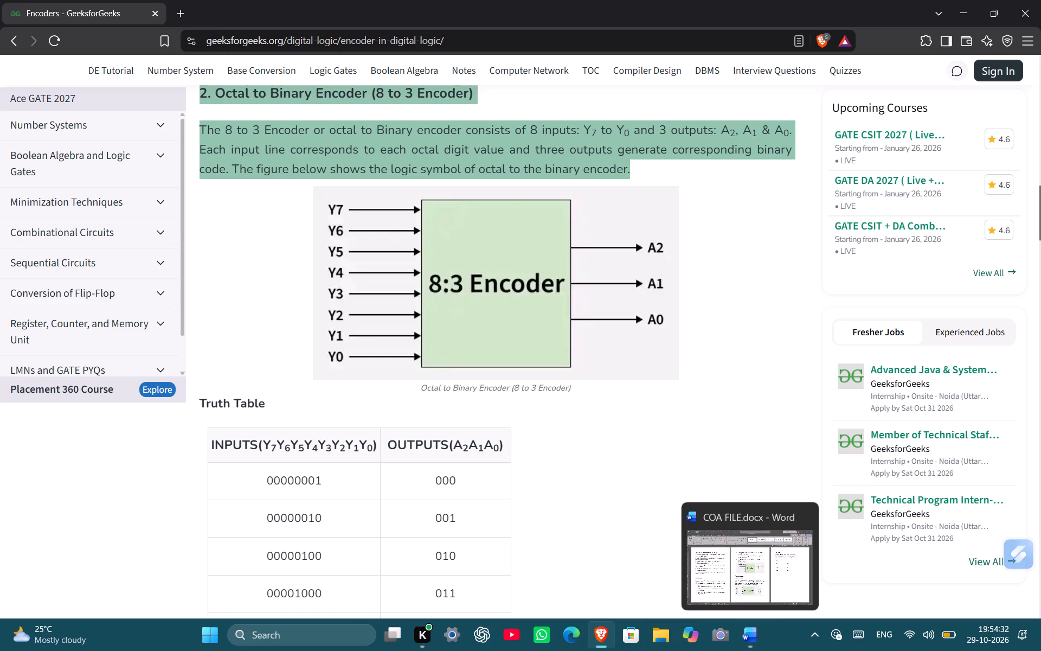
Copy the 8:3 Encoder diagram from the GeeksforGeeks page.
{"action": "right_click", "coordinate": [507, 264]}
{"action": "left_click", "coordinate": [548, 322]}
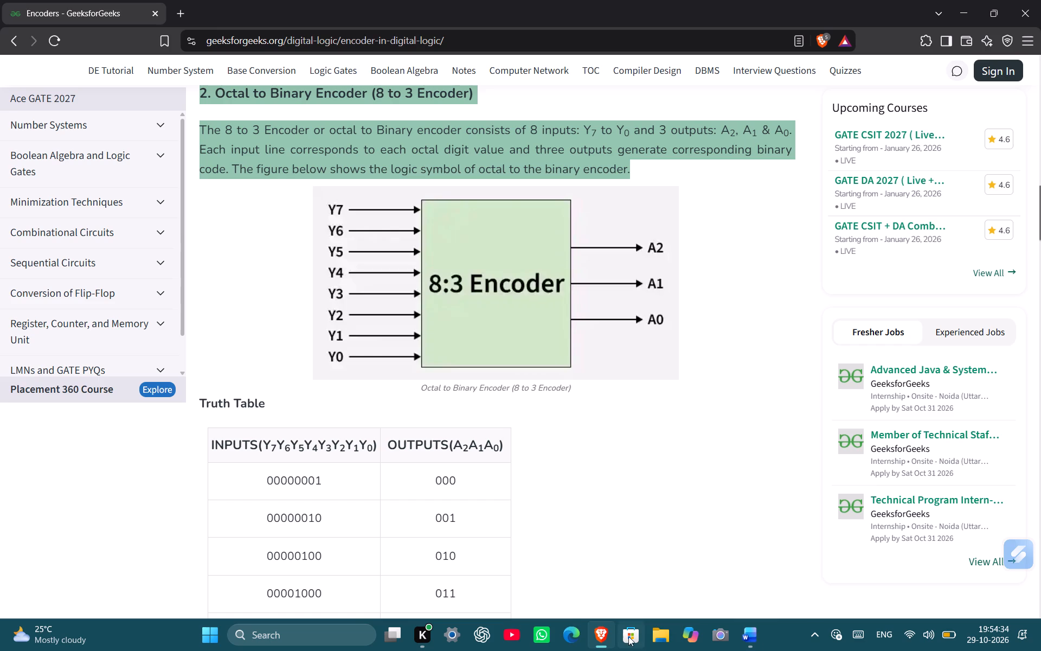
In Word, paste the copied Octal to Binary Encoder heading and paragraph below the 4 to 2 encoder truth table.
{"action": "left_click", "coordinate": [611, 642]}
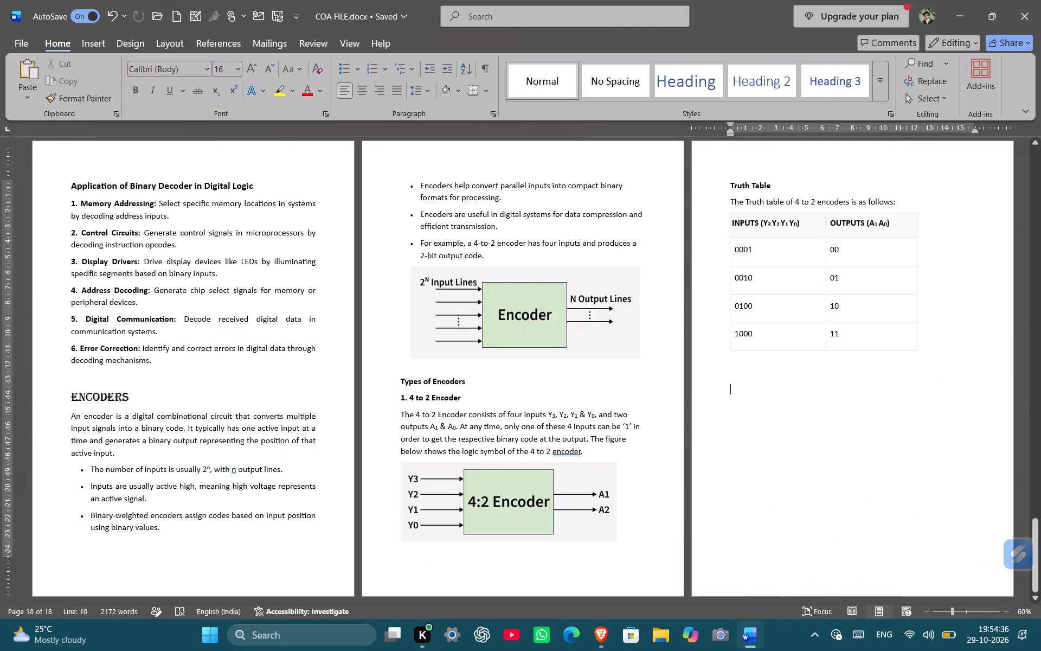
{"action": "key", "text": "super+v"}
{"action": "left_click", "coordinate": [812, 294]}
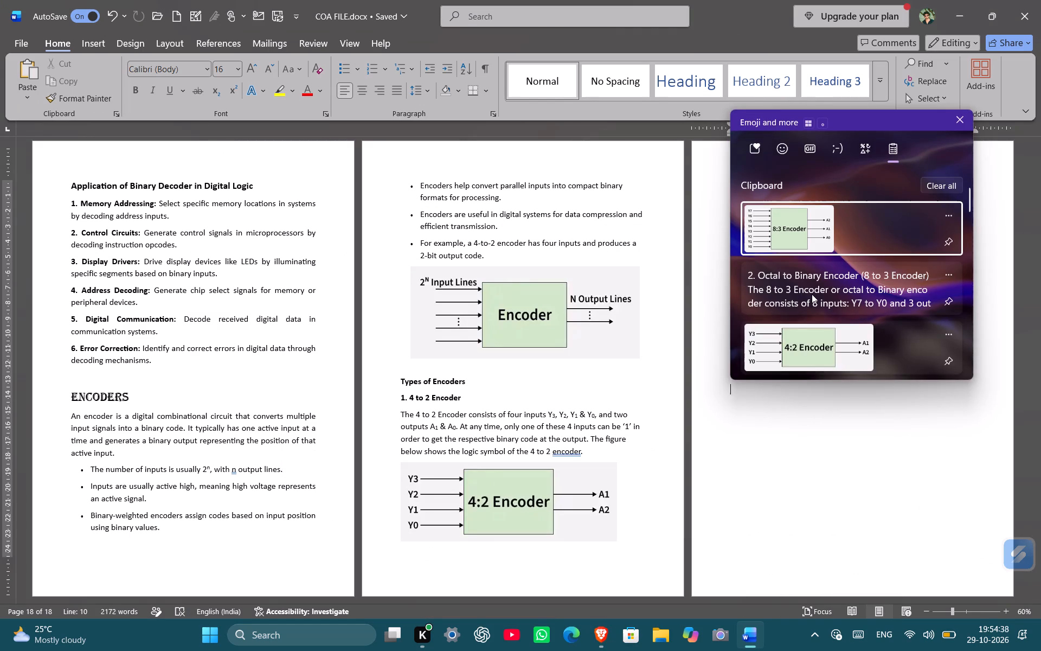
{"action": "key", "text": "ctrl+v"}
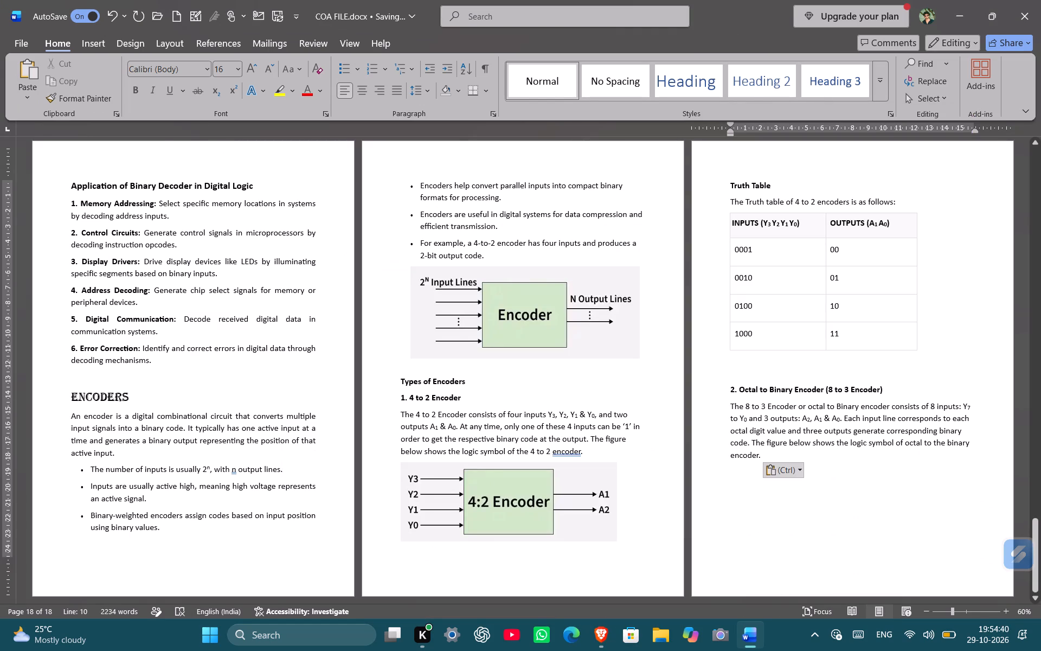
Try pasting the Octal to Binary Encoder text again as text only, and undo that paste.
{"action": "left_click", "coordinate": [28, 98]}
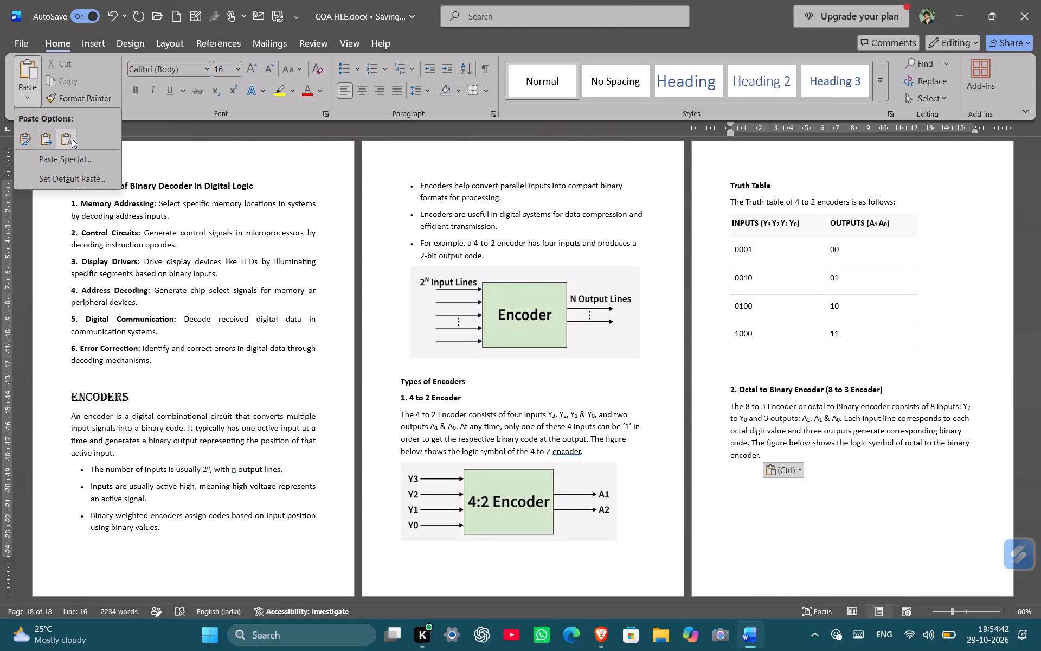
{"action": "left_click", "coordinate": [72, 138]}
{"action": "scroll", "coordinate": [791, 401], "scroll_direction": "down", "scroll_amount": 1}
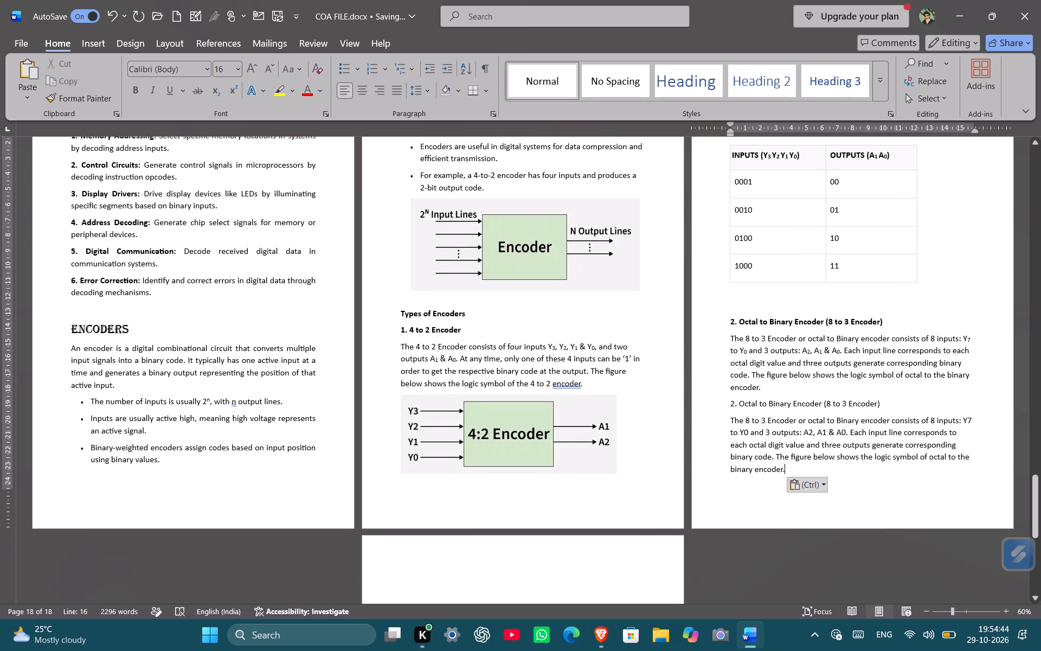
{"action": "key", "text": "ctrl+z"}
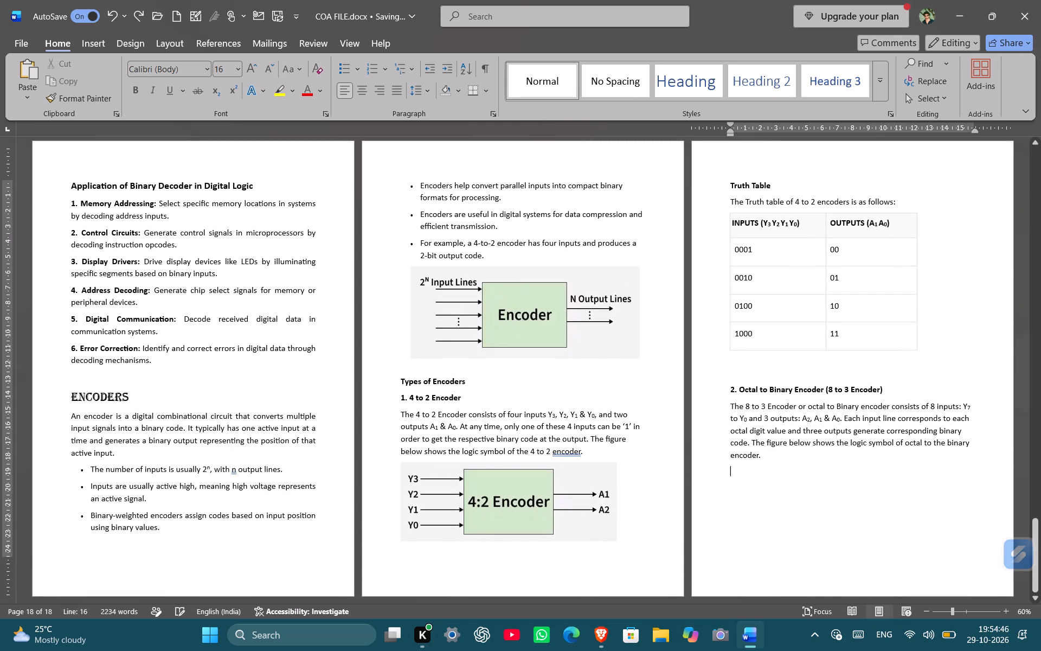
Try to paste the copied 8:3 Encoder diagram below the Octal to Binary Encoder paragraph, keeping its source formatting.
{"action": "key", "text": "super+v"}
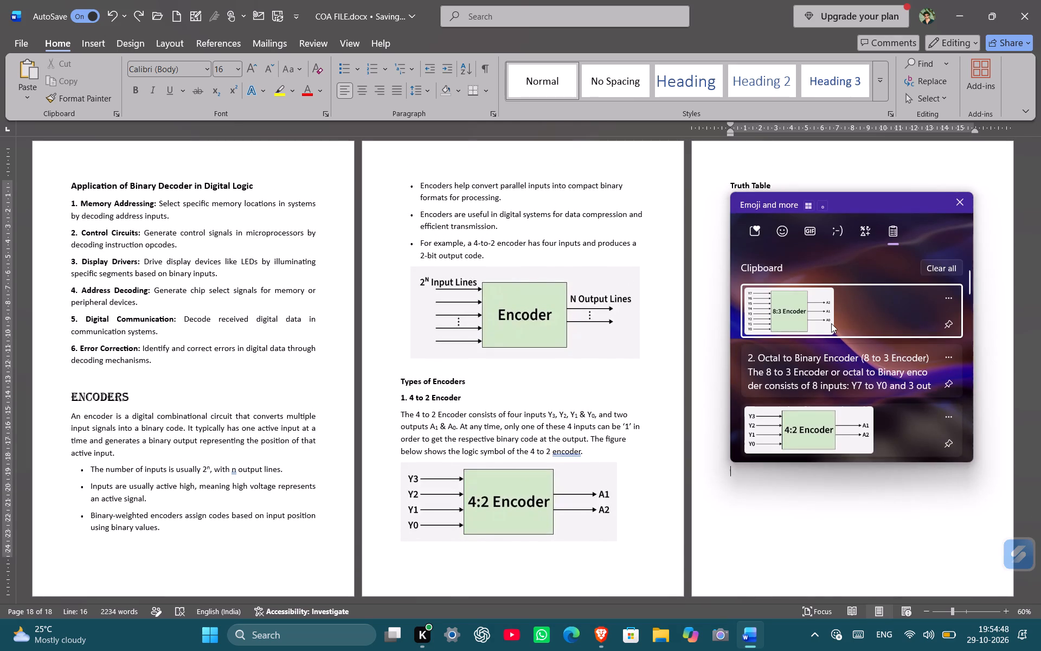
{"action": "left_click", "coordinate": [831, 323]}
{"action": "key", "text": "ctrl+v"}
{"action": "left_click", "coordinate": [781, 493]}
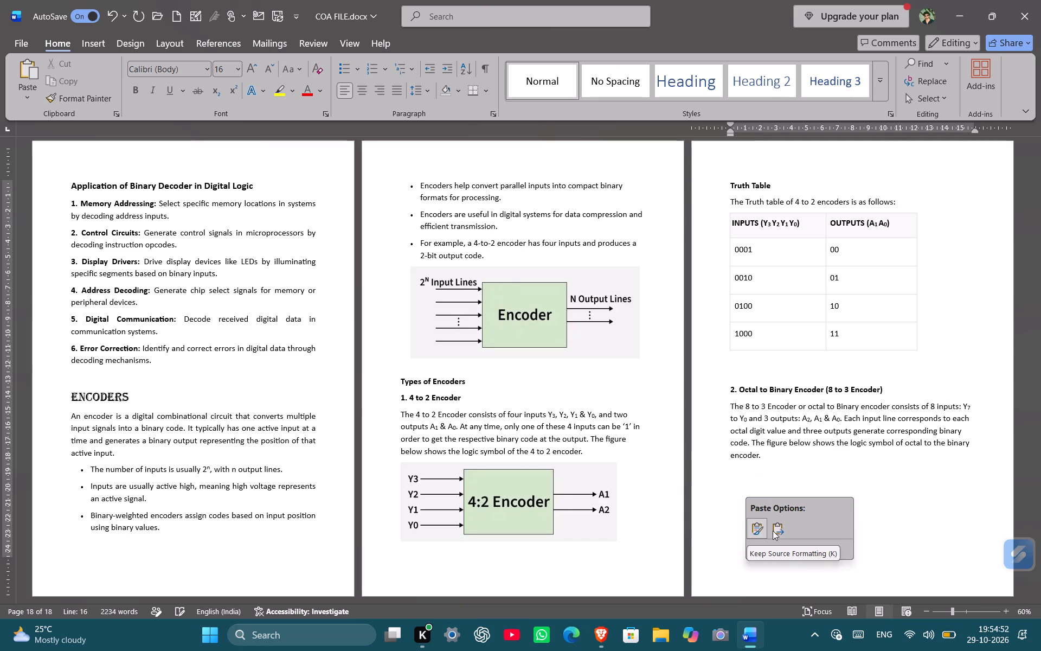
{"action": "left_click", "coordinate": [757, 530]}
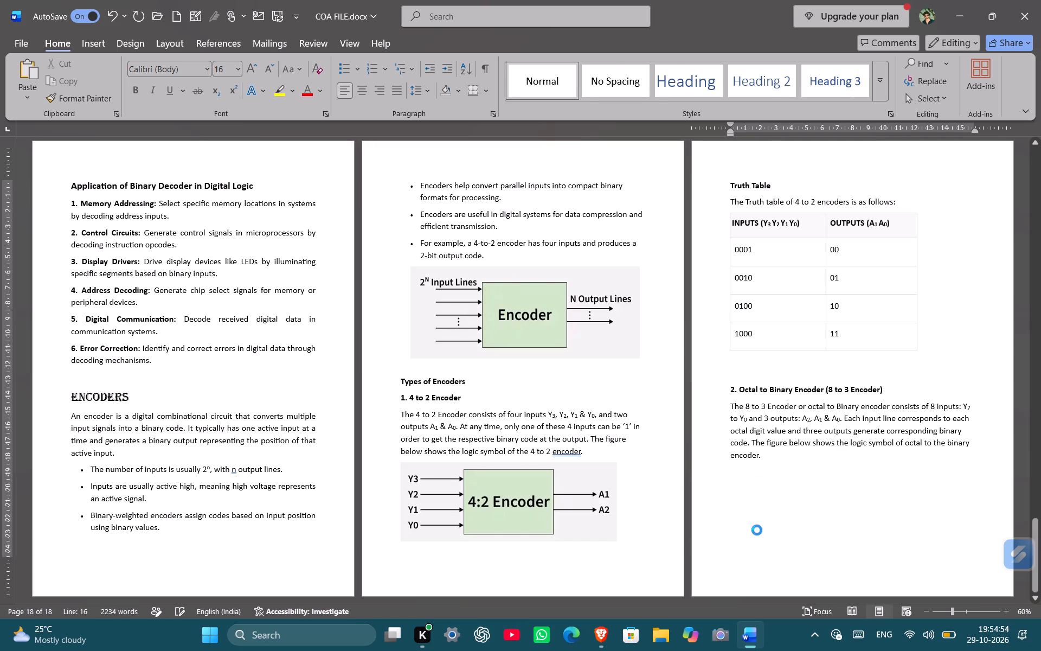
{"action": "scroll", "coordinate": [776, 492], "scroll_direction": "down", "scroll_amount": 4}
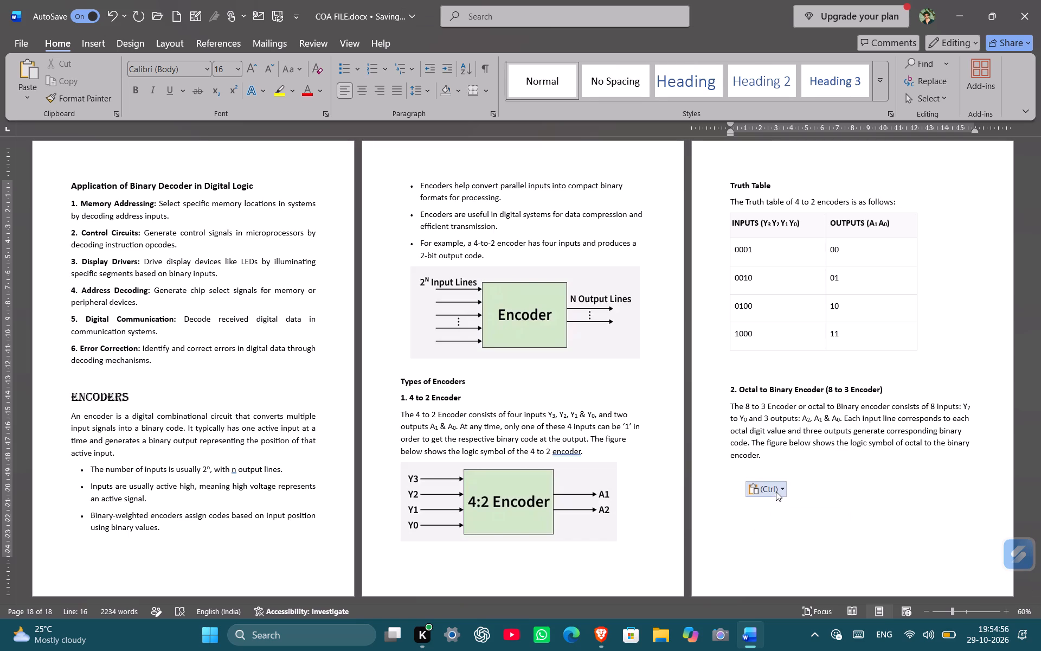
{"action": "scroll", "coordinate": [776, 492], "scroll_direction": "down", "scroll_amount": 2}
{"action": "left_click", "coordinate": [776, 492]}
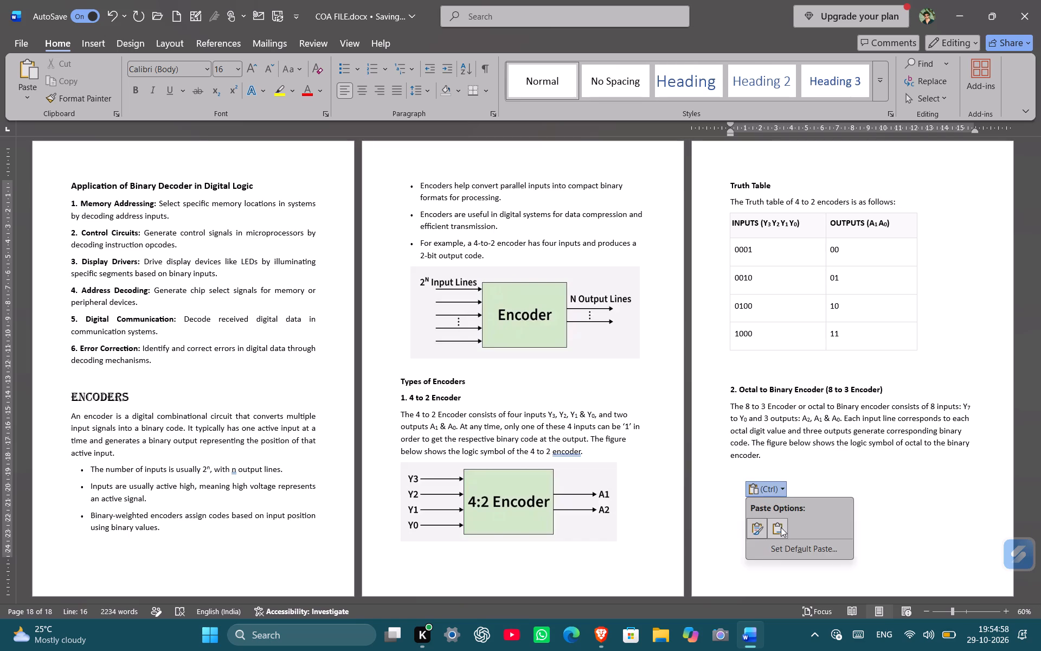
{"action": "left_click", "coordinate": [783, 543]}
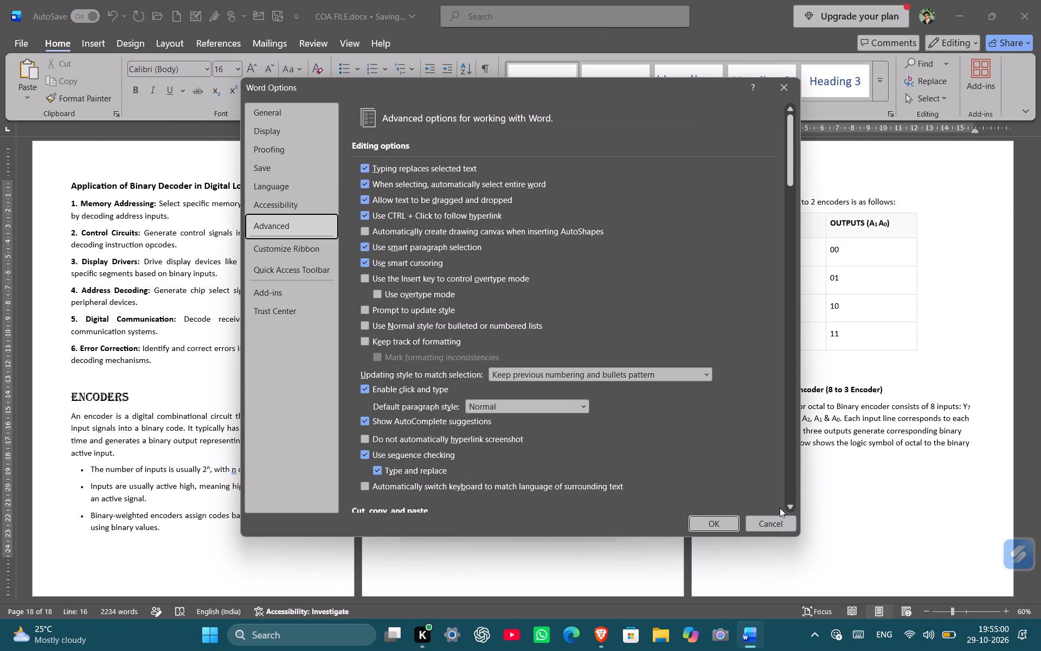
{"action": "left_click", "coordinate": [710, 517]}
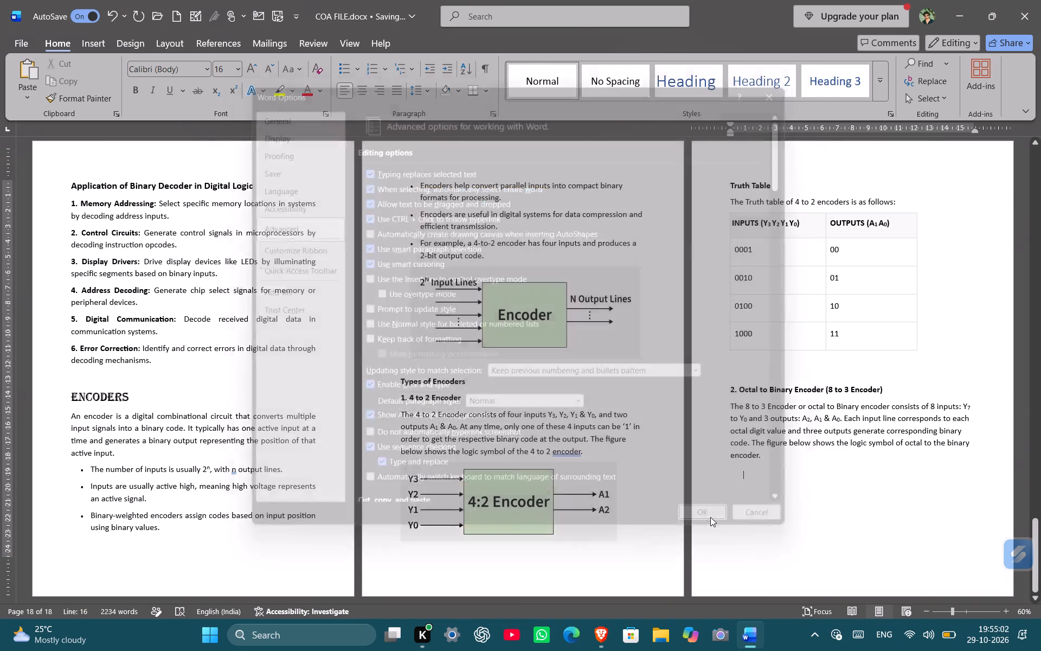
Try the other available paste formatting option for the 8:3 Encoder diagram.
{"action": "left_click", "coordinate": [764, 482]}
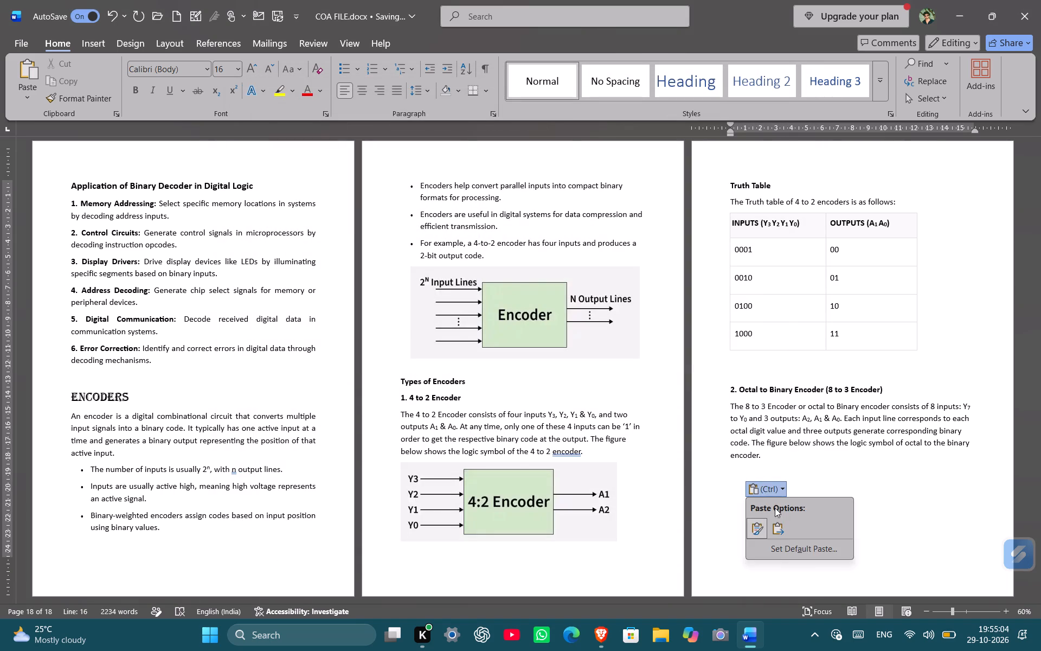
{"action": "left_click", "coordinate": [779, 522]}
{"action": "scroll", "coordinate": [779, 522], "scroll_direction": "down", "scroll_amount": 4}
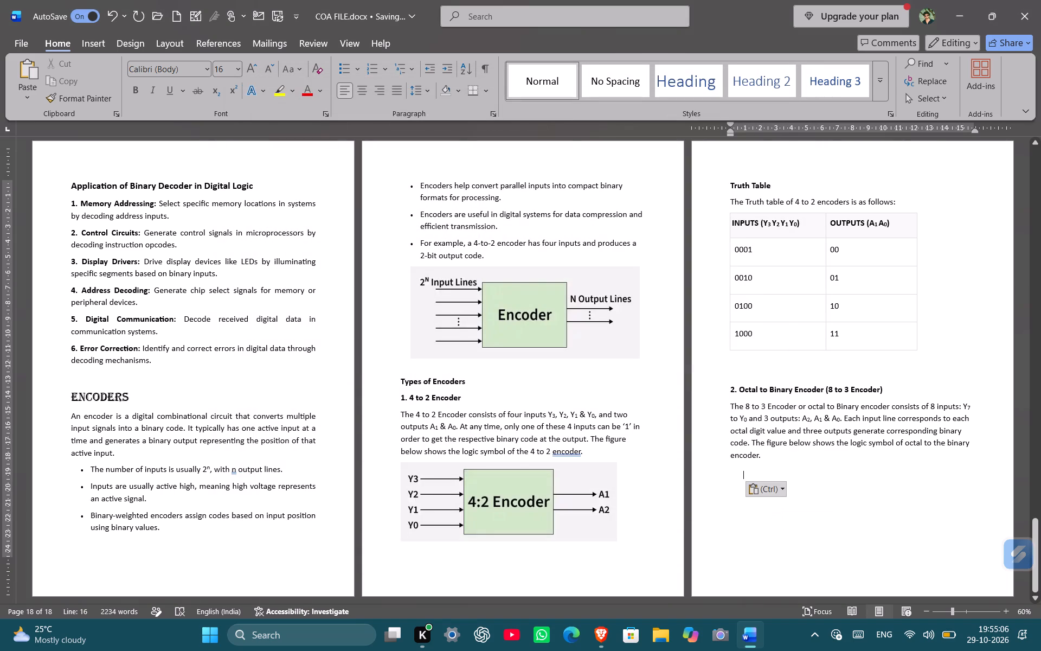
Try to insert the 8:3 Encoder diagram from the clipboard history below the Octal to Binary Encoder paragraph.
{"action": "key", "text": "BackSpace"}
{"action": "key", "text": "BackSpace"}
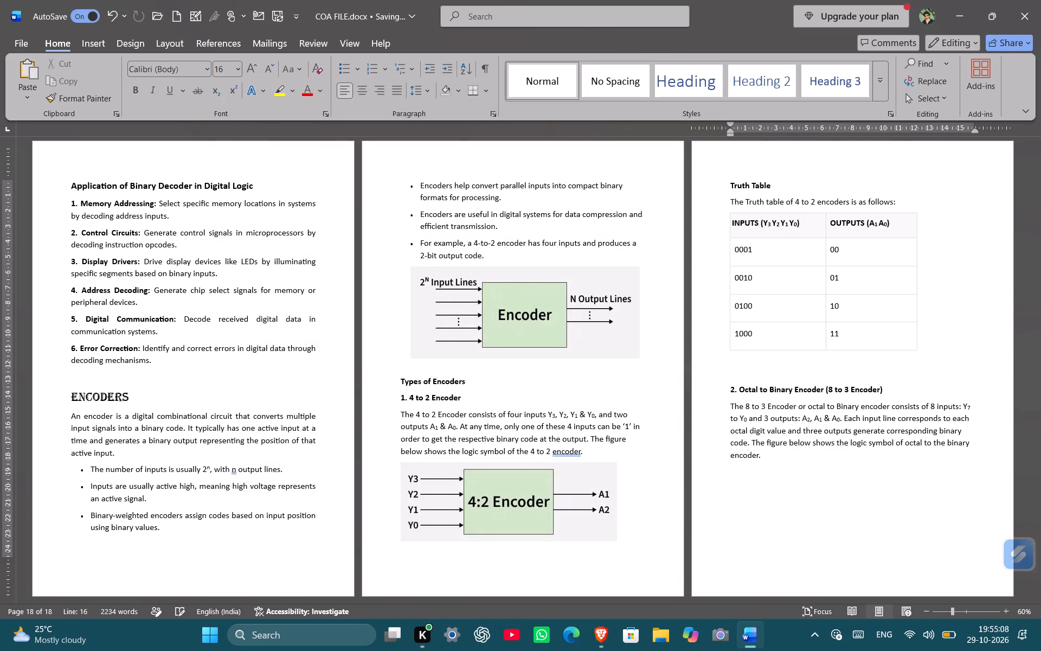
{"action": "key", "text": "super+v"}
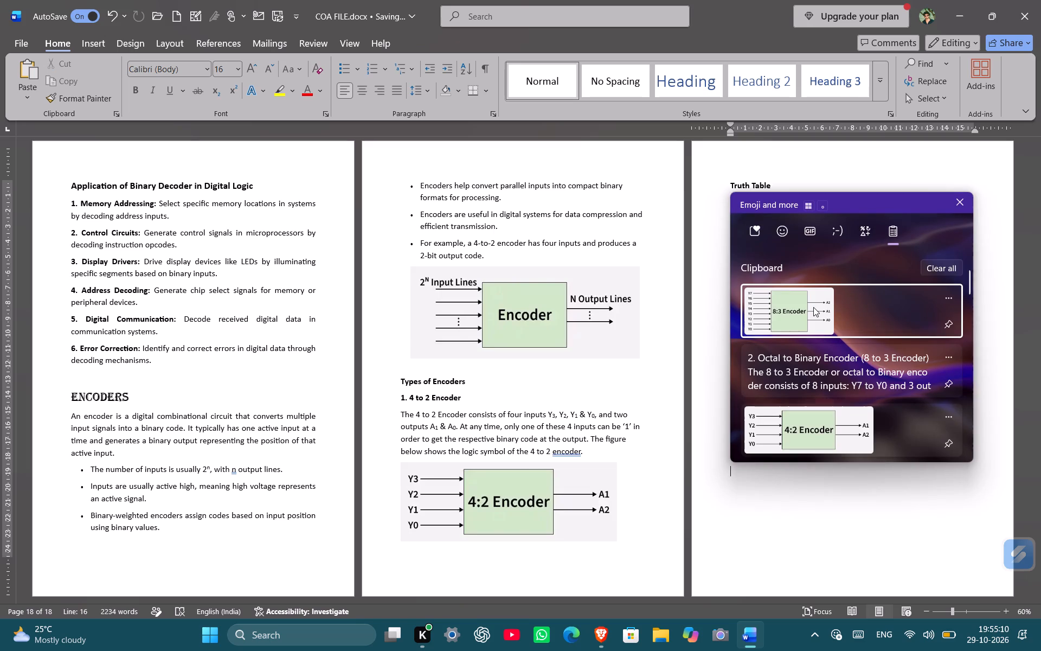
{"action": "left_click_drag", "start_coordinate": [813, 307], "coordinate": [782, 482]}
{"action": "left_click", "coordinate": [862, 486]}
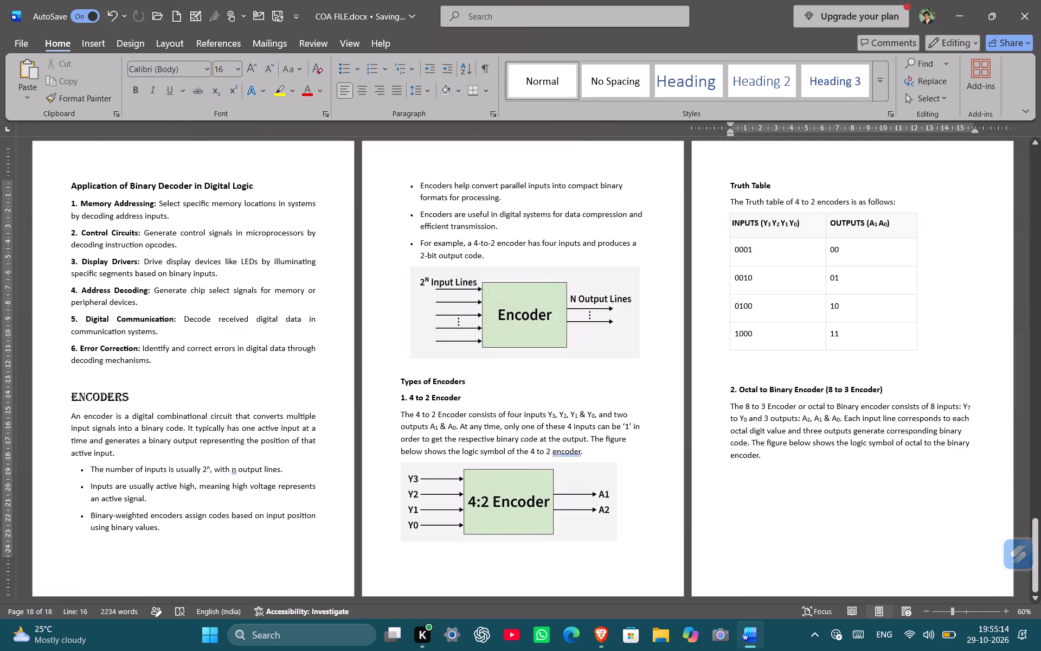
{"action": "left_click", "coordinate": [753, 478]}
Copy the 8:3 Encoder diagram again from the Brave browser and paste it as a picture below the Octal to Binary Encoder paragraph in Word.
{"action": "left_click", "coordinate": [595, 637]}
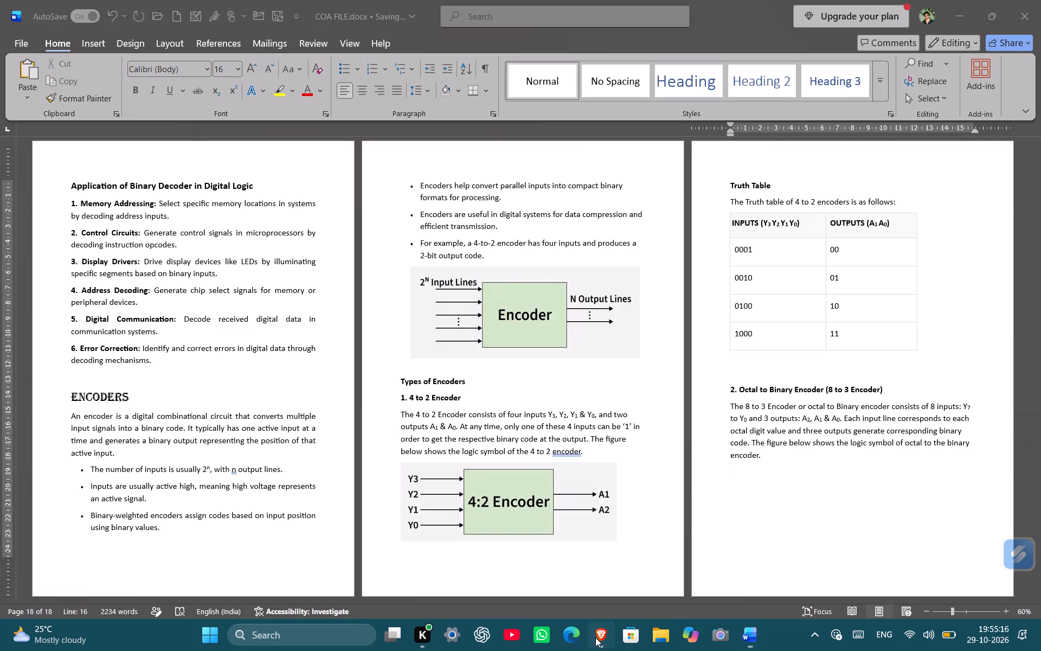
{"action": "right_click", "coordinate": [559, 304]}
{"action": "left_click", "coordinate": [594, 365]}
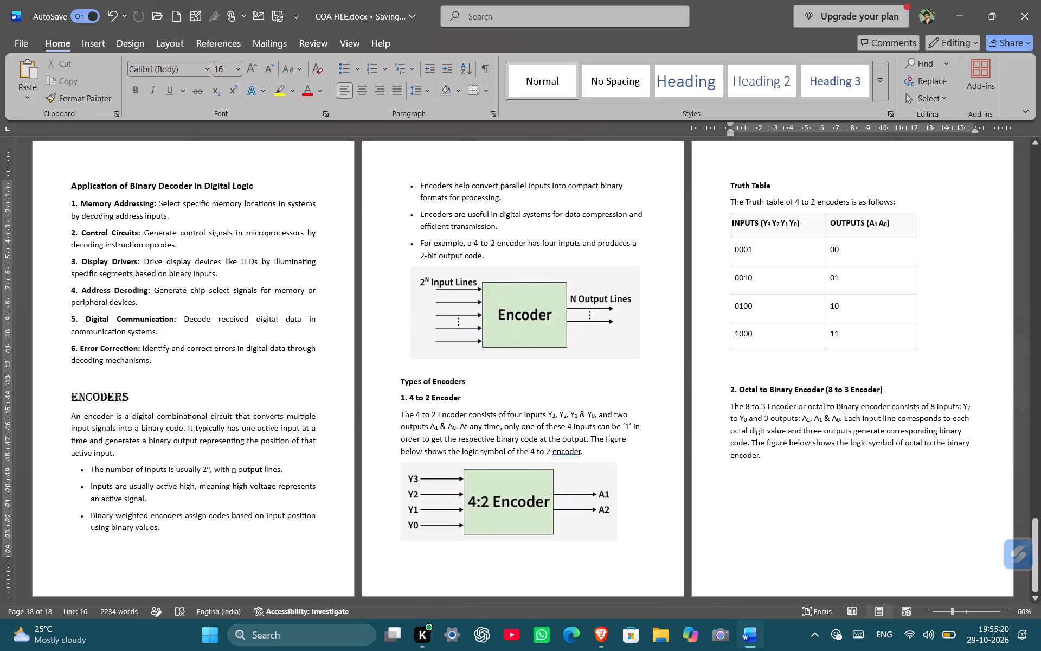
{"action": "left_click", "coordinate": [23, 95]}
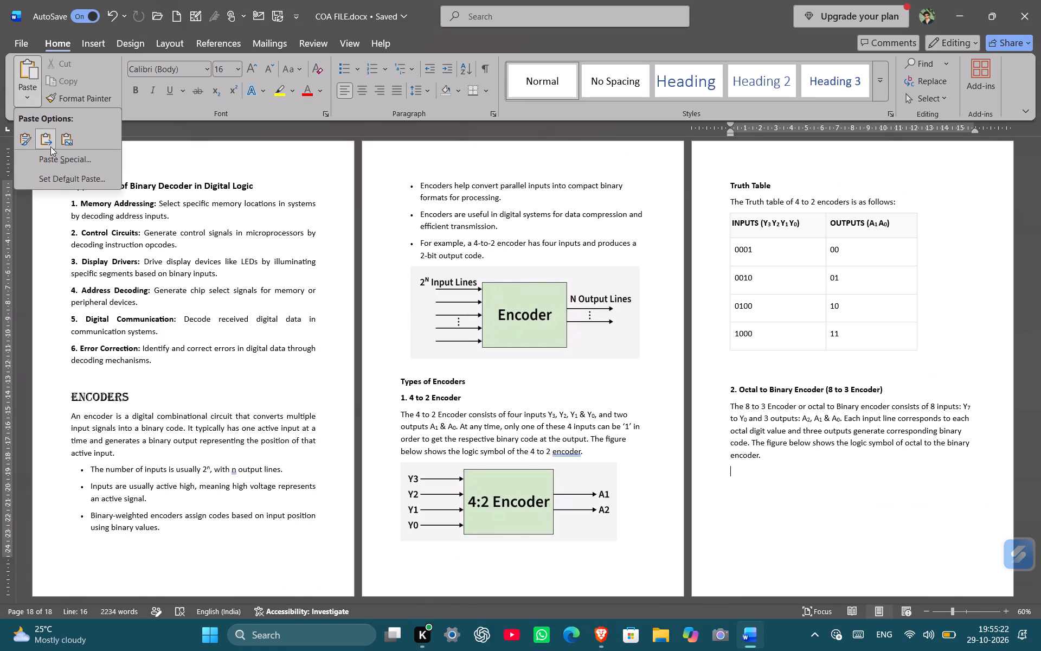
{"action": "left_click", "coordinate": [67, 139]}
Shrink the 8:3 Encoder diagram to about 5.96 cm by 11.25 cm so it fits on the page below its paragraph.
{"action": "scroll", "coordinate": [708, 474], "scroll_direction": "down", "scroll_amount": 2}
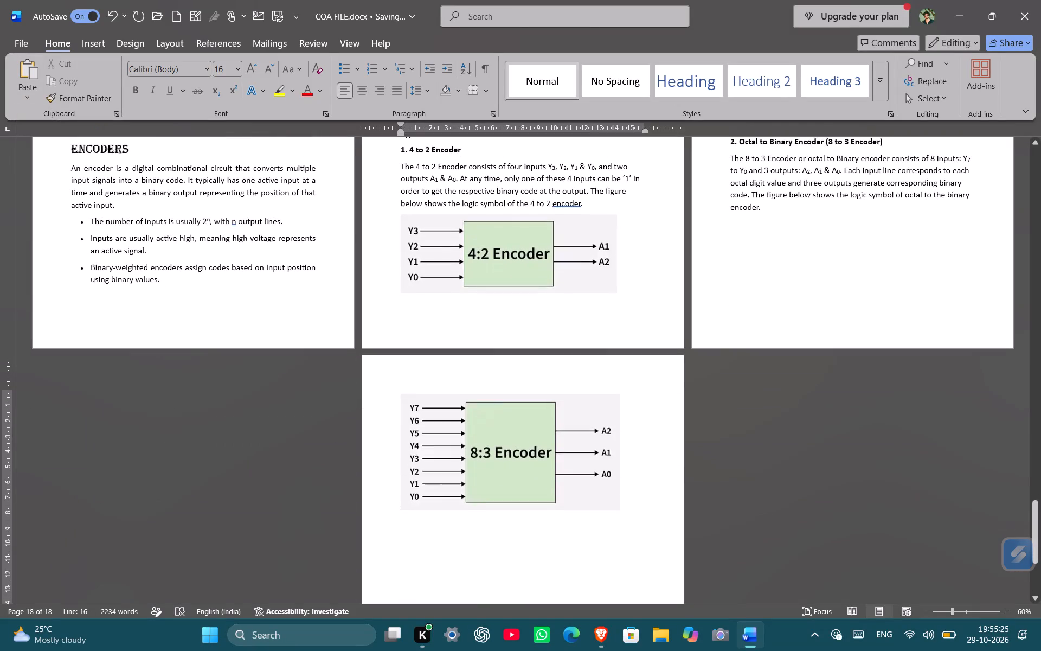
{"action": "left_click", "coordinate": [554, 419]}
{"action": "left_click_drag", "start_coordinate": [401, 509], "coordinate": [438, 475]}
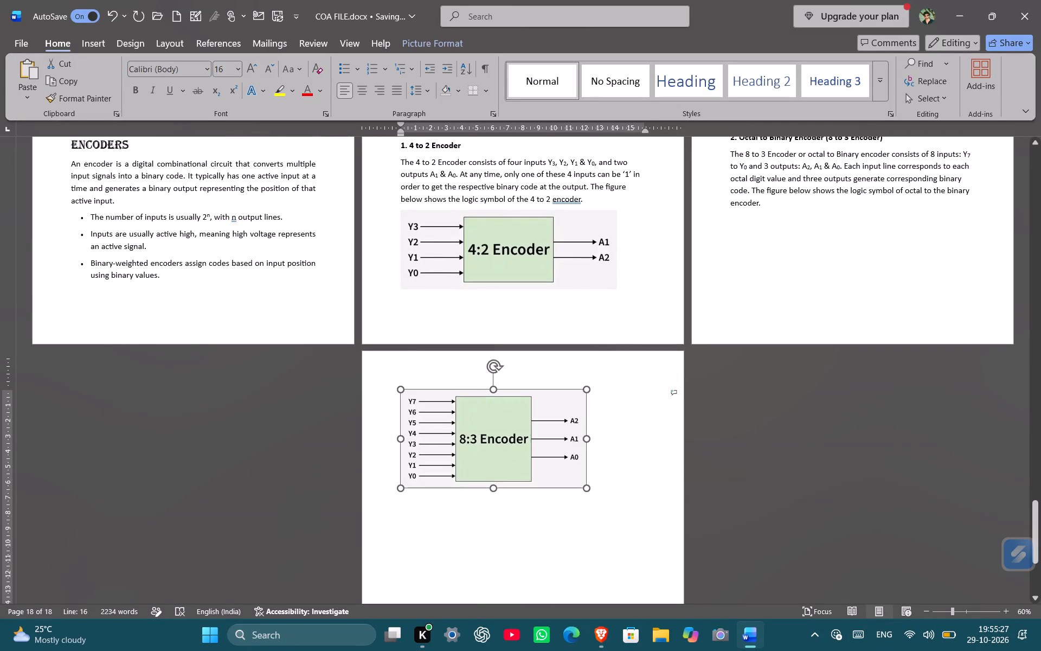
{"action": "left_click_drag", "start_coordinate": [438, 475], "coordinate": [447, 468]}
{"action": "scroll", "coordinate": [790, 325], "scroll_direction": "up", "scroll_amount": 1}
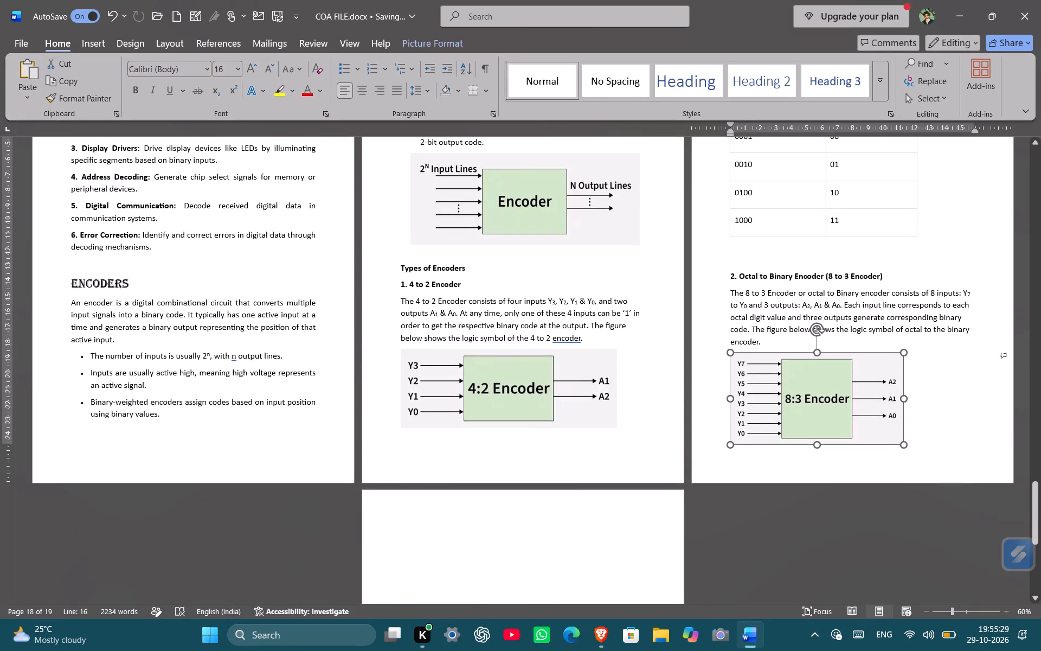
Set the 8:3 Encoder diagram to square text wrapping and move it toward the horizontal centre of the page.
{"action": "double_click", "coordinate": [838, 412]}
{"action": "left_click", "coordinate": [919, 364]}
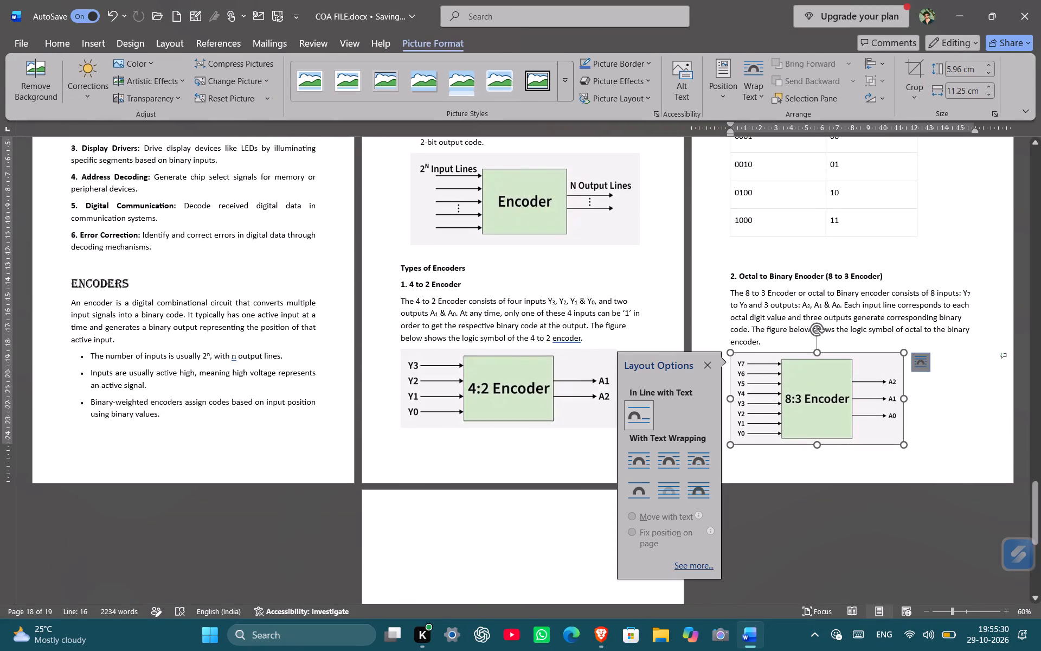
{"action": "left_click", "coordinate": [645, 459]}
{"action": "left_click_drag", "start_coordinate": [801, 484], "coordinate": [845, 490]}
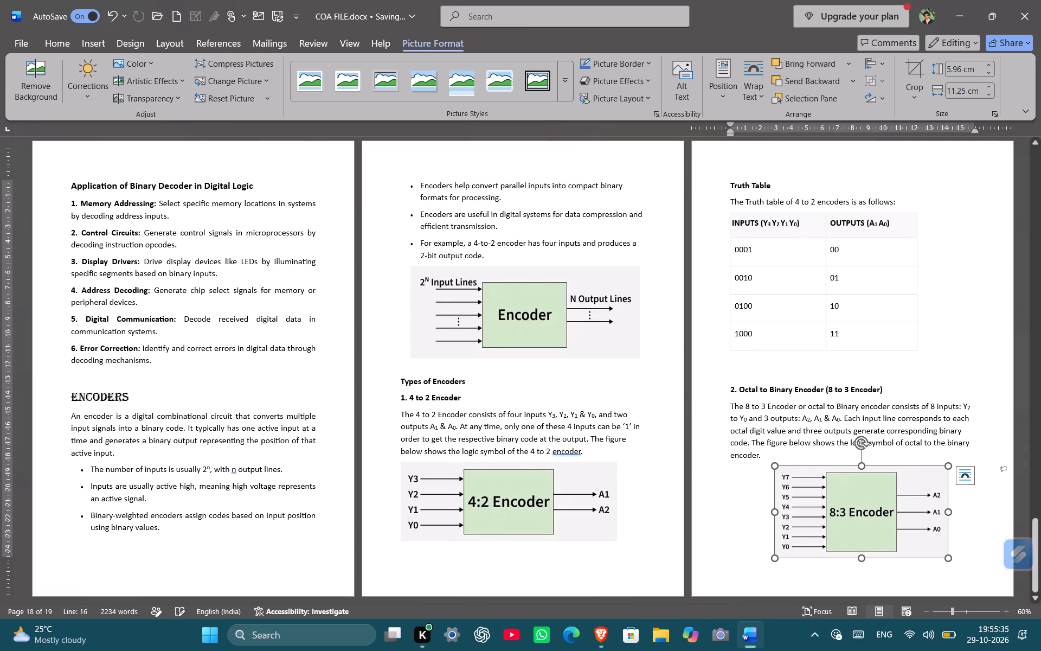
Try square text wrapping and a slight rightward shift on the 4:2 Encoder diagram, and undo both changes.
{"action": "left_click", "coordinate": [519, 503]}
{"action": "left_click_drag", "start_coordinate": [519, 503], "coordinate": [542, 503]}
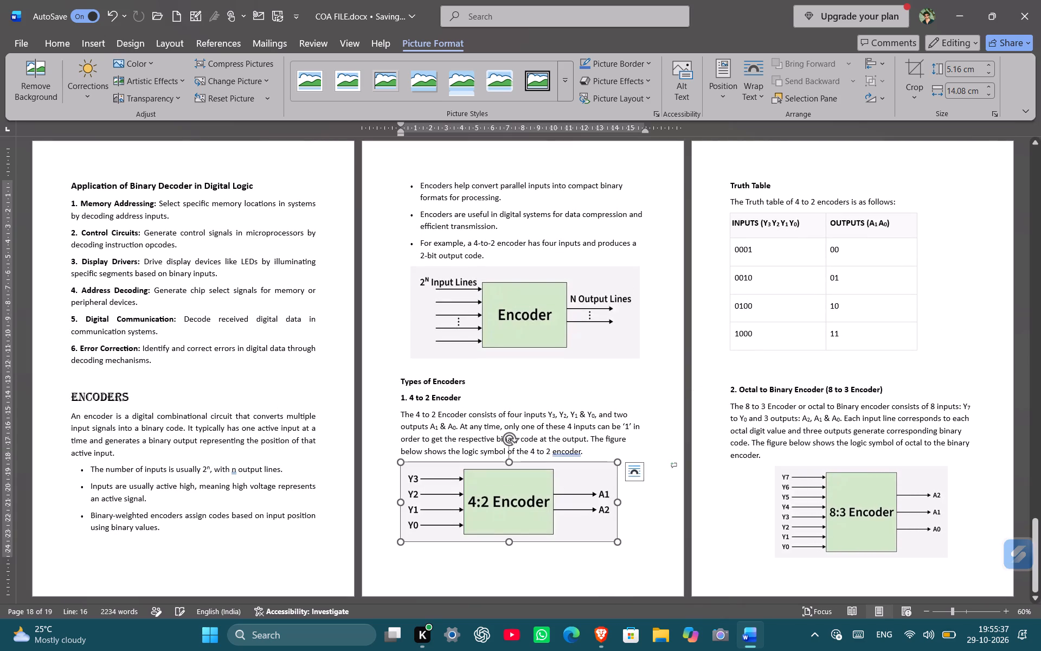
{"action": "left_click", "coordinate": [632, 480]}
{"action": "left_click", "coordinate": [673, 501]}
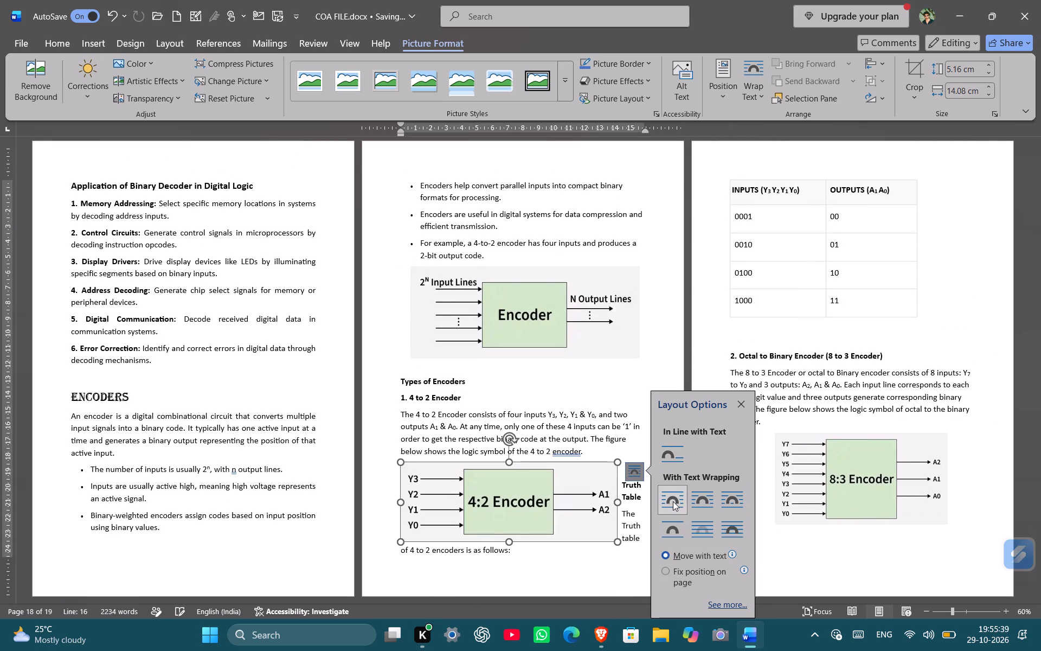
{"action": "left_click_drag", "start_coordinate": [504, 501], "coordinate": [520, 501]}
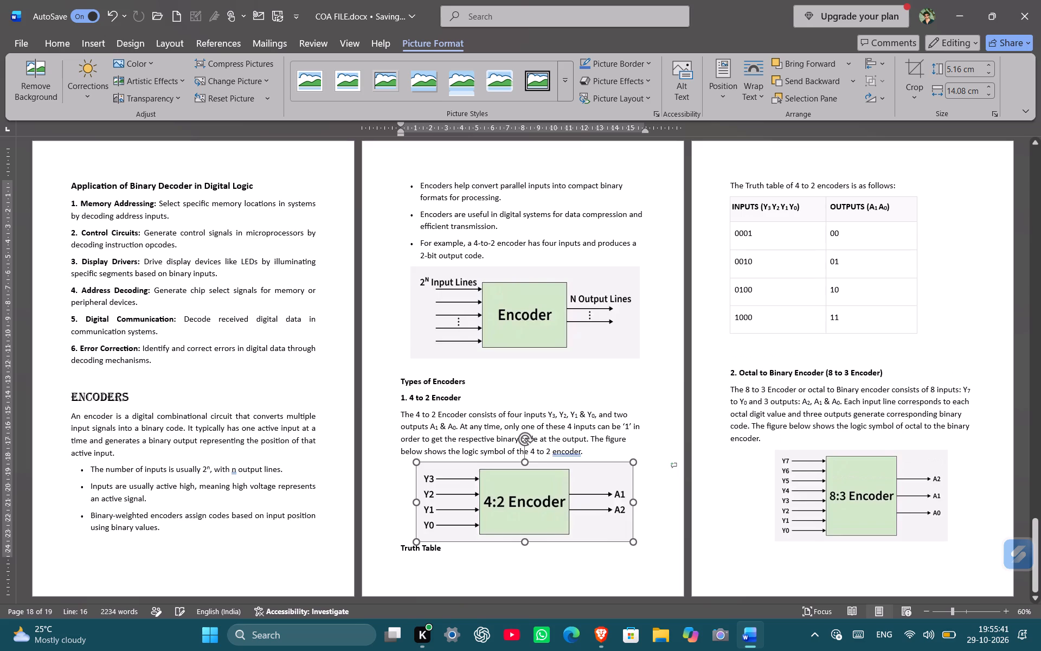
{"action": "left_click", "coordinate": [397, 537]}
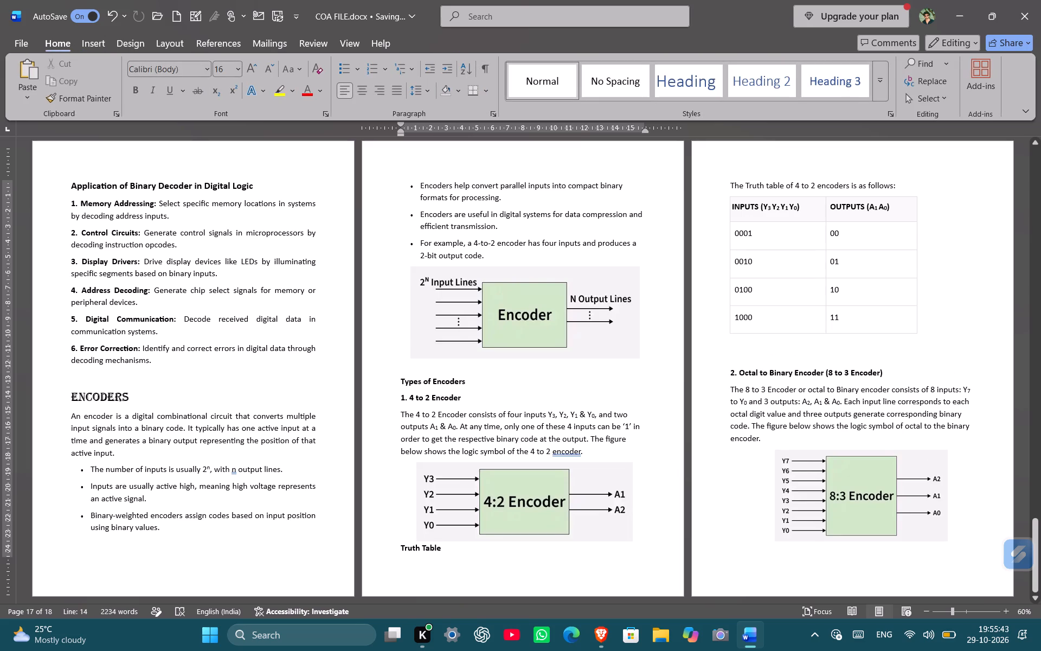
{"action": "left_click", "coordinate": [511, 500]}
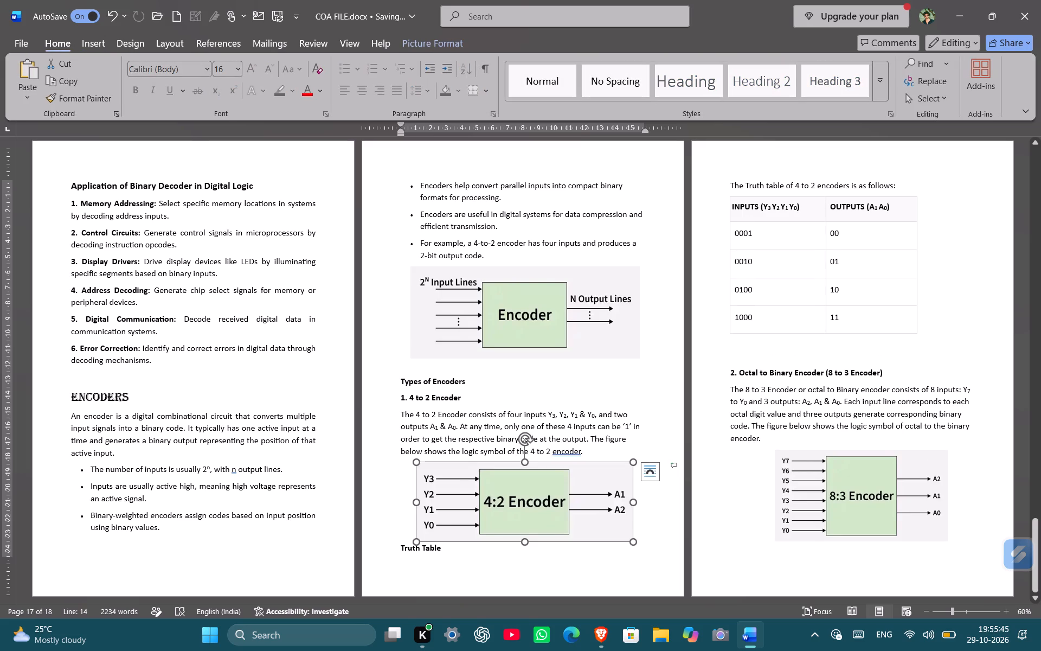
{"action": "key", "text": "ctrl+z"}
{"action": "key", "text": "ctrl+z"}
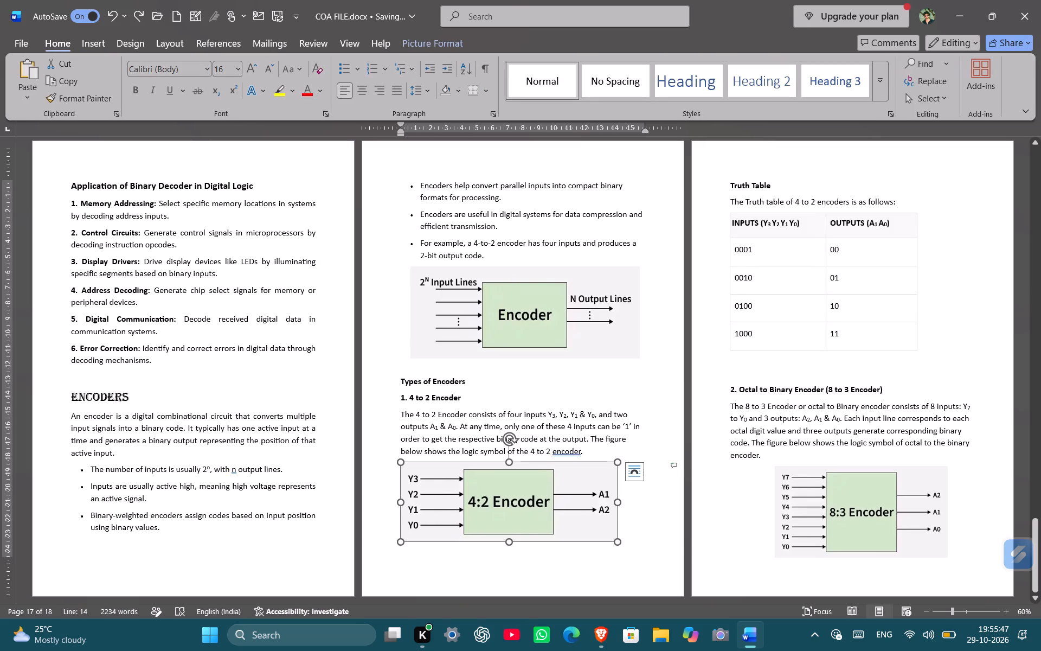
Set the 4:2 Encoder diagram to square text wrapping and shift it rightward to align with the Encoder diagram's right edge.
{"action": "left_click", "coordinate": [634, 470]}
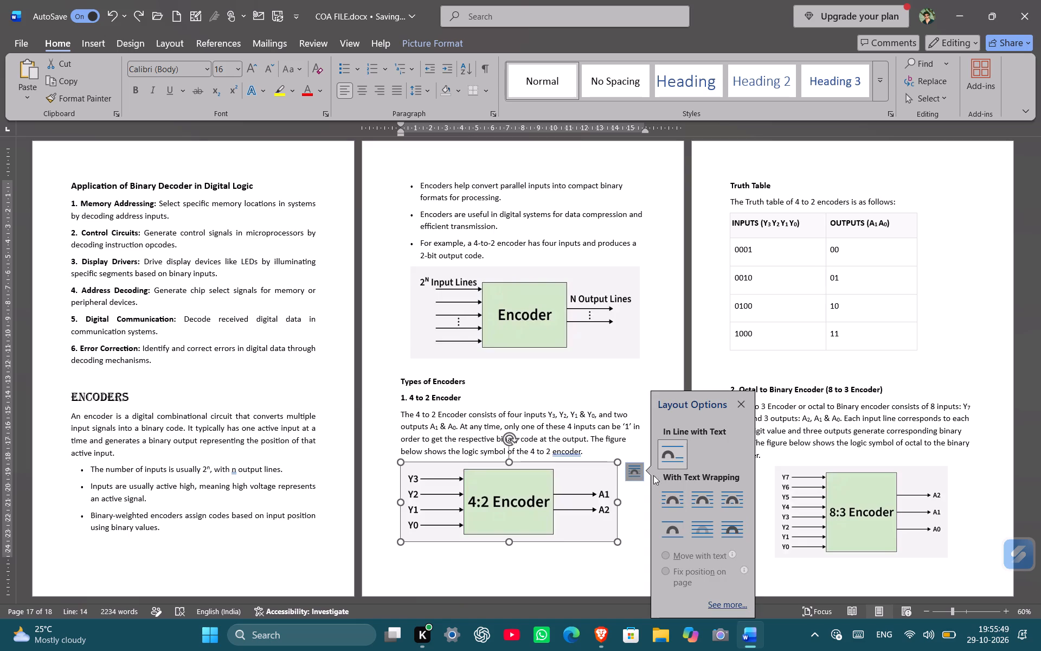
{"action": "left_click", "coordinate": [671, 497]}
{"action": "left_click", "coordinate": [549, 504]}
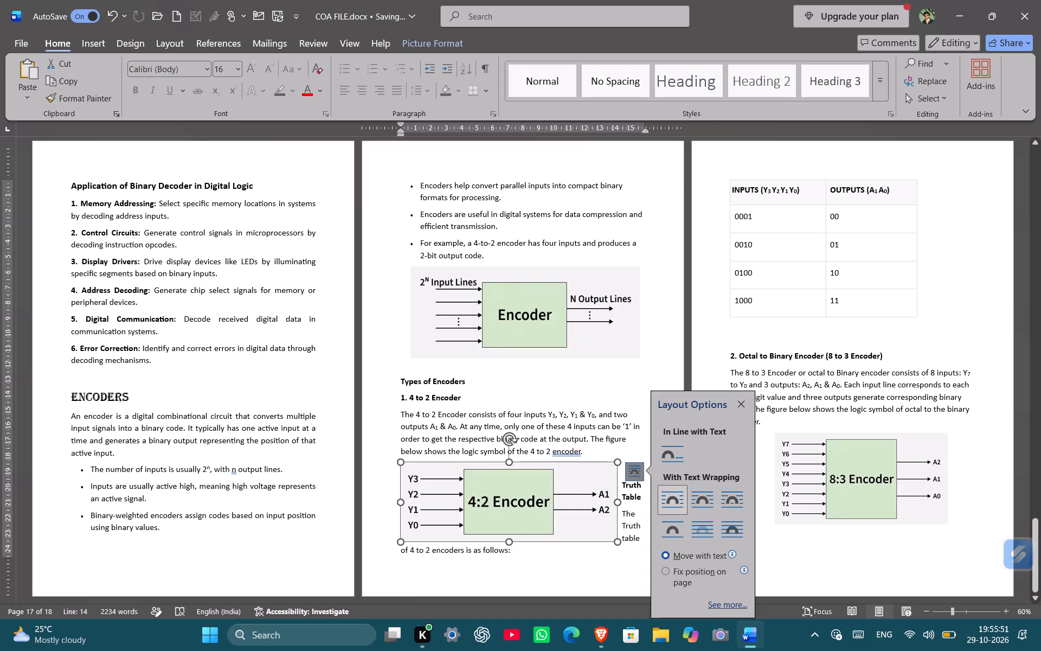
{"action": "left_click_drag", "start_coordinate": [549, 504], "coordinate": [576, 504]}
Insert blank lines above the 4 to 2 encoder's Truth Table heading to push it to the top of the following page.
{"action": "left_click", "coordinate": [413, 535]}
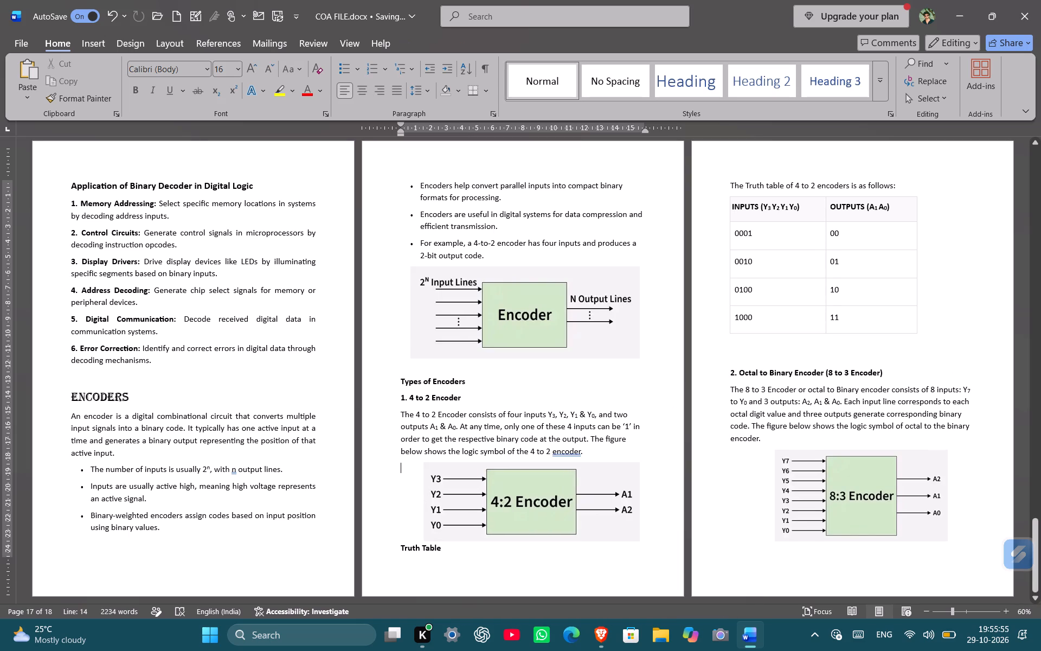
{"action": "key", "text": "Return"}
{"action": "key", "text": "BackSpace"}
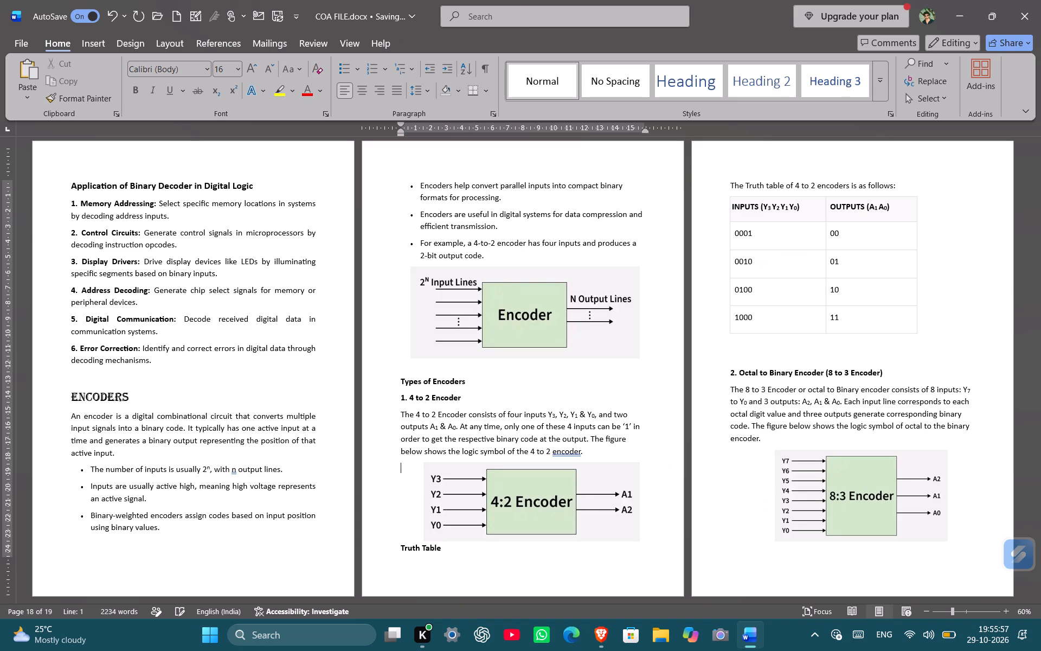
{"action": "key", "text": "Down"}
{"action": "key", "text": "Return"}
{"action": "key", "text": "Return"}
{"action": "key", "text": "Return"}
{"action": "key", "text": "Return"}
{"action": "key", "text": "Return"}
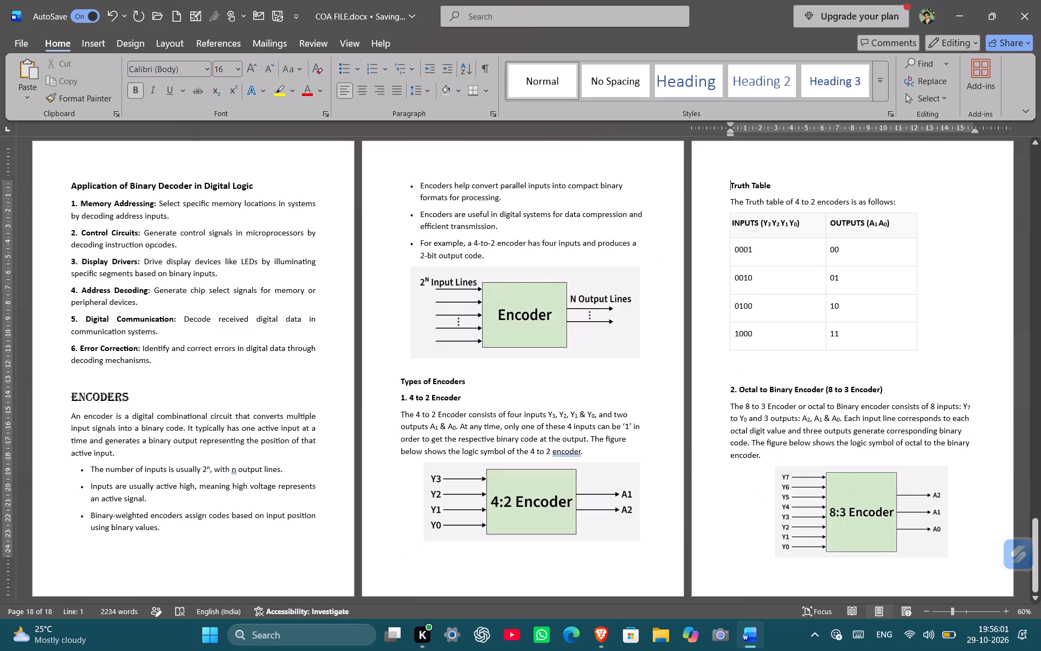
{"action": "key", "text": "BackSpace"}
{"action": "key", "text": "Return"}
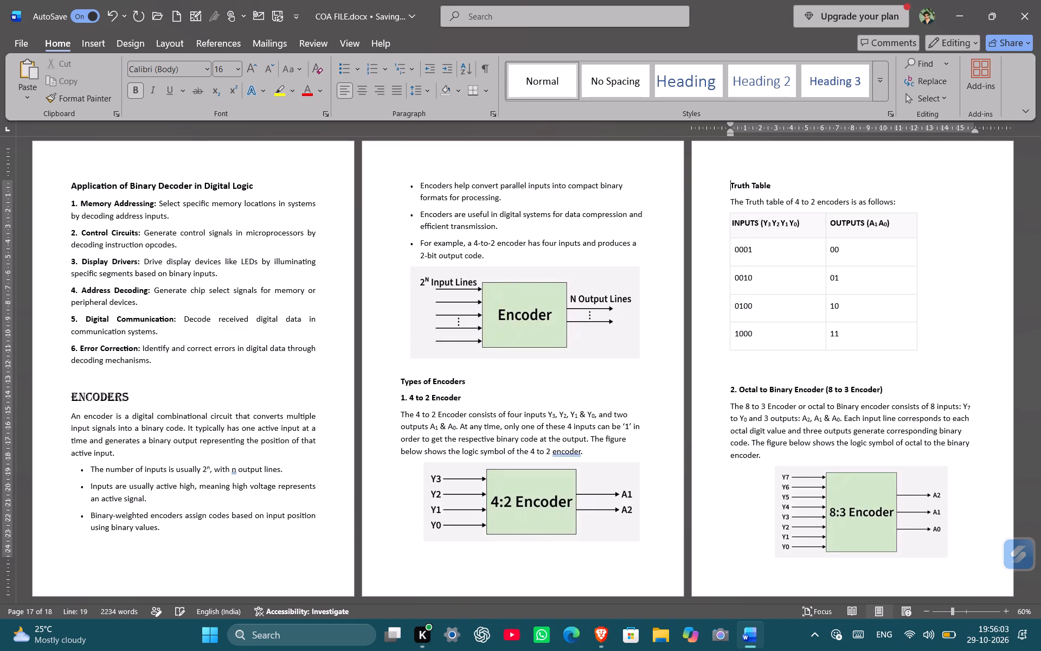
Move the 4:2 Encoder diagram slightly down to leave a gap below its paragraph.
{"action": "left_click_drag", "start_coordinate": [551, 503], "coordinate": [551, 513]}
{"action": "left_click", "coordinate": [580, 468]}
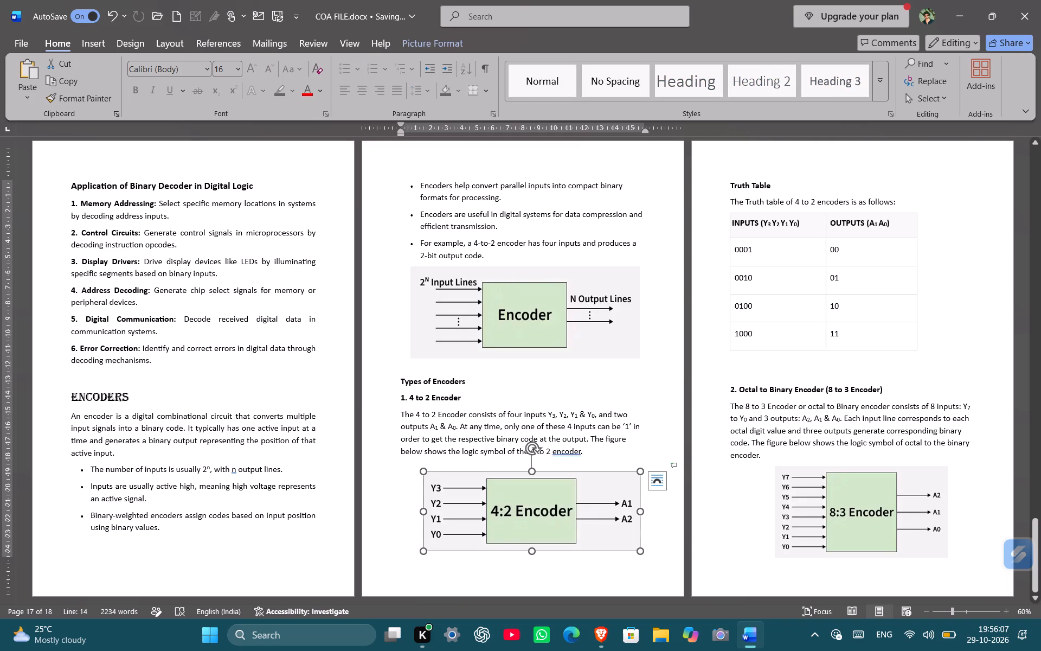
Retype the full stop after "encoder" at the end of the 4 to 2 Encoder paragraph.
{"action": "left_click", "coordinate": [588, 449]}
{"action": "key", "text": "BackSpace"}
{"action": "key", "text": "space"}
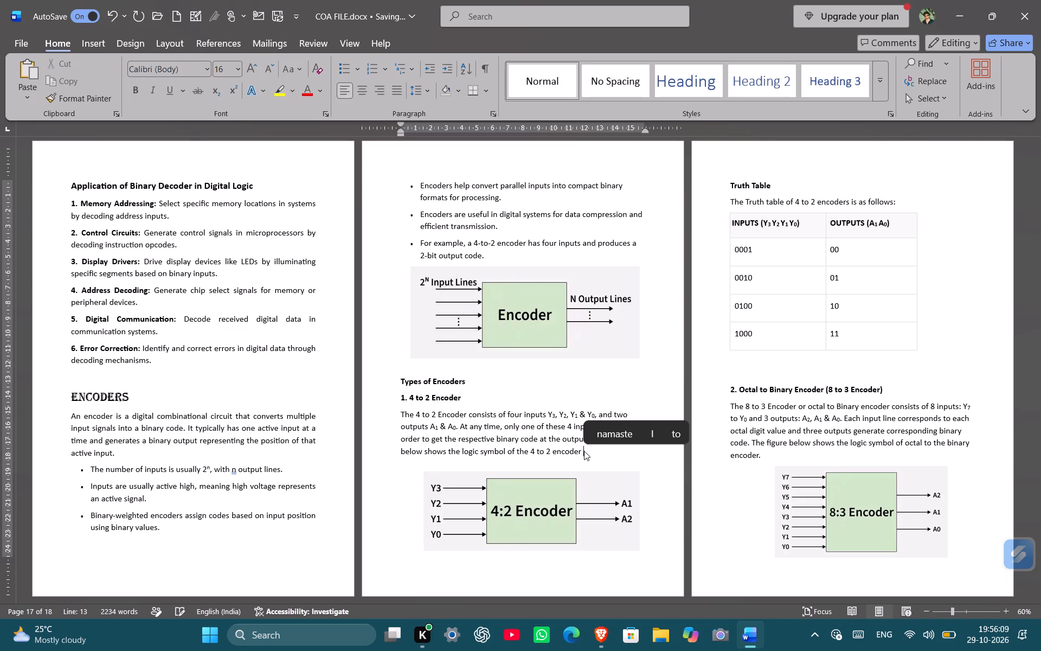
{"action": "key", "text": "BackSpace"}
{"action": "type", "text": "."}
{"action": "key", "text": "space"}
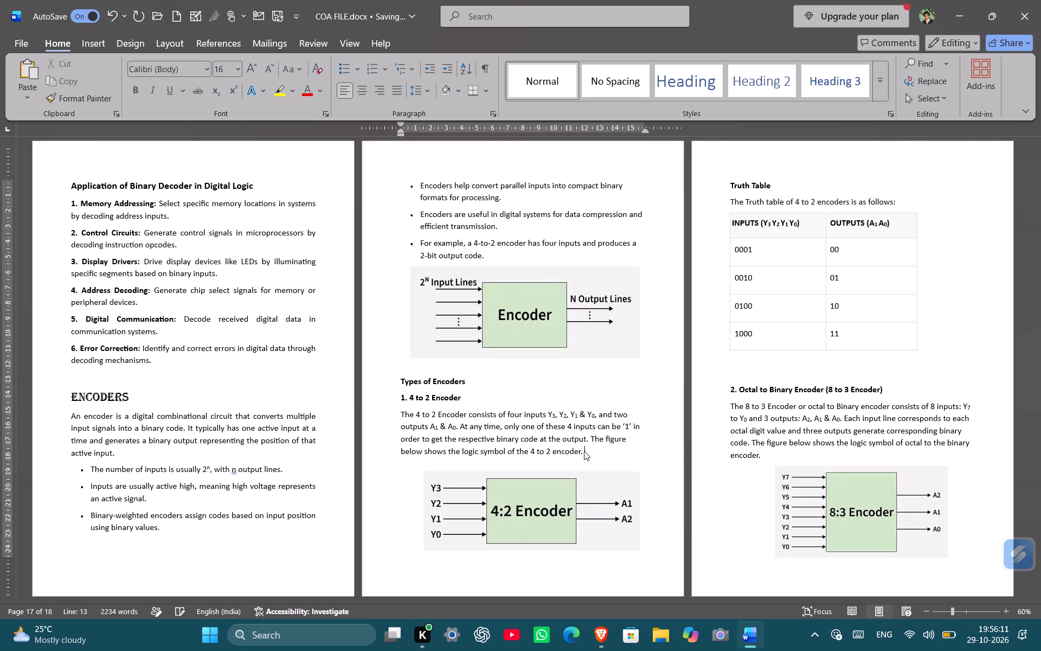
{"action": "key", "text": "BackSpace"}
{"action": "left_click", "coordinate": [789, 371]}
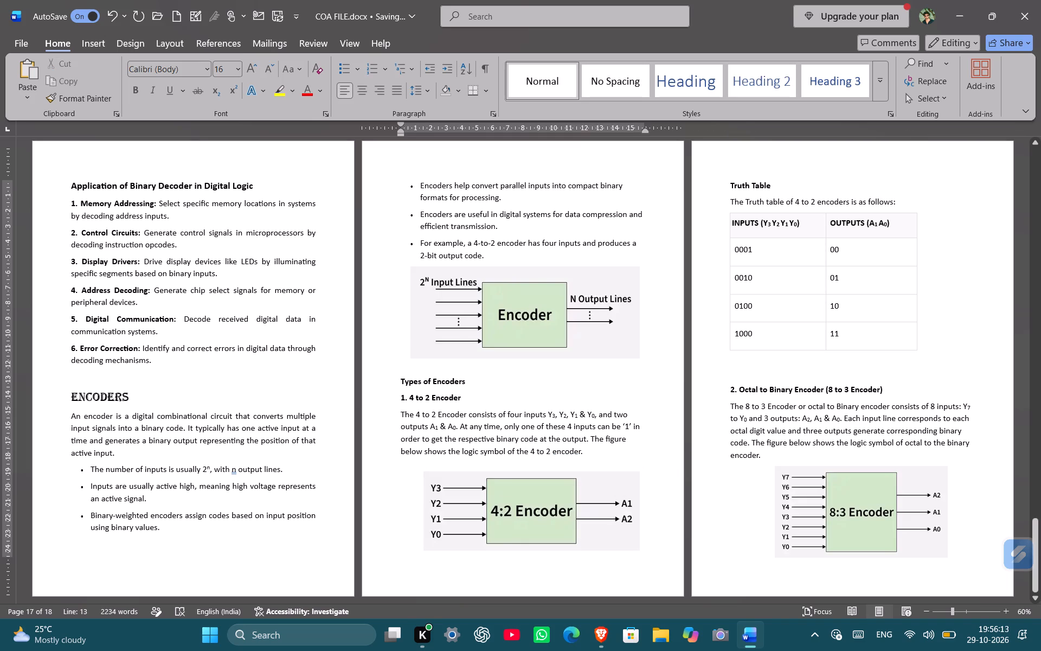
Check the grammar suggestion for the flagged word "encoder" at the end of the 4 to 2 Encoder paragraph.
{"action": "left_click", "coordinate": [568, 455]}
{"action": "right_click", "coordinate": [568, 455]}
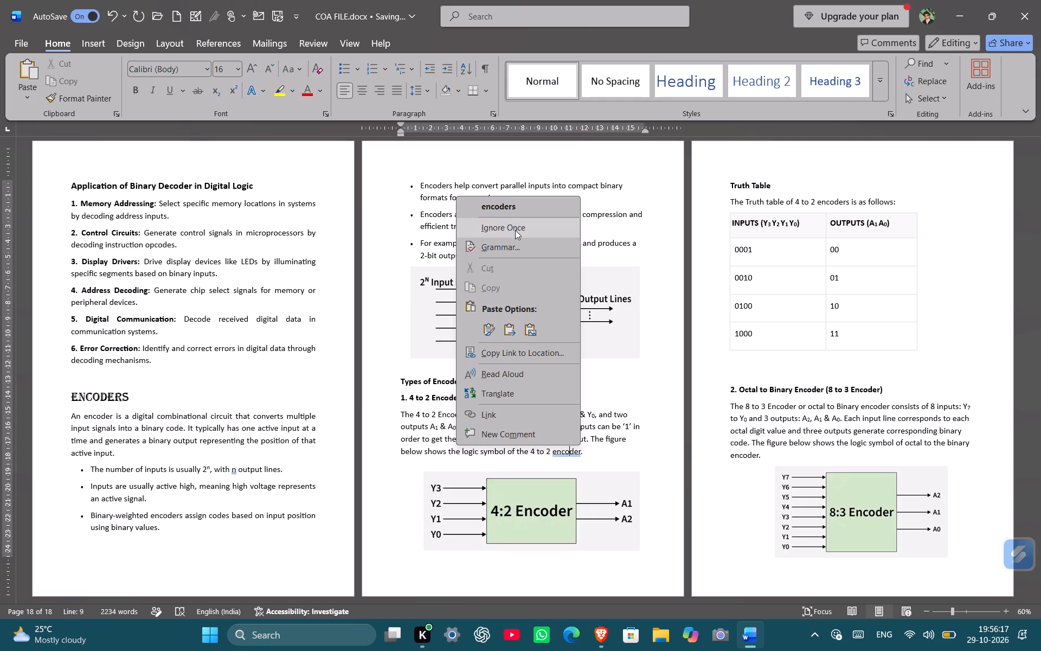
{"action": "left_click", "coordinate": [513, 243]}
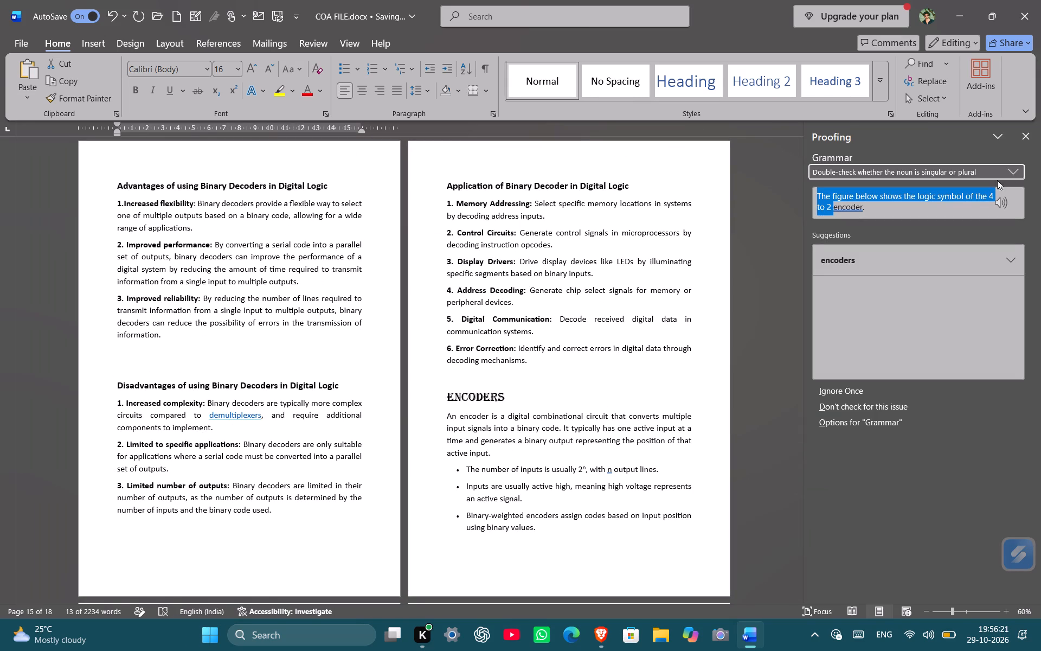
{"action": "left_click", "coordinate": [1029, 135]}
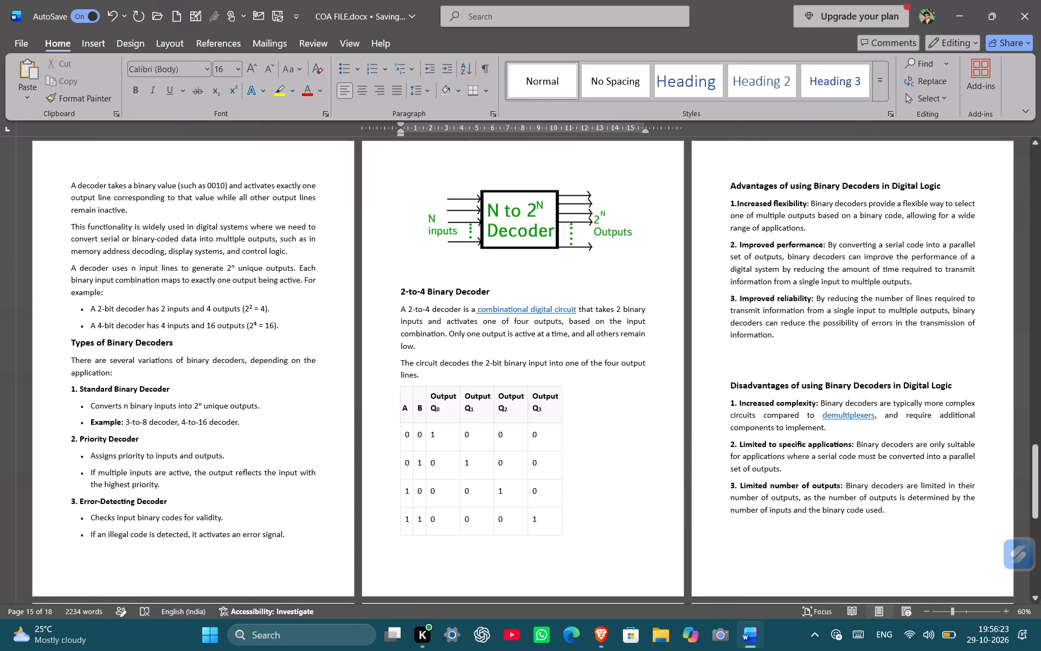
Change "encoder" to "encoders" in the last sentence of the 4 to 2 Encoder paragraph.
{"action": "scroll", "coordinate": [506, 452], "scroll_direction": "down", "scroll_amount": 11}
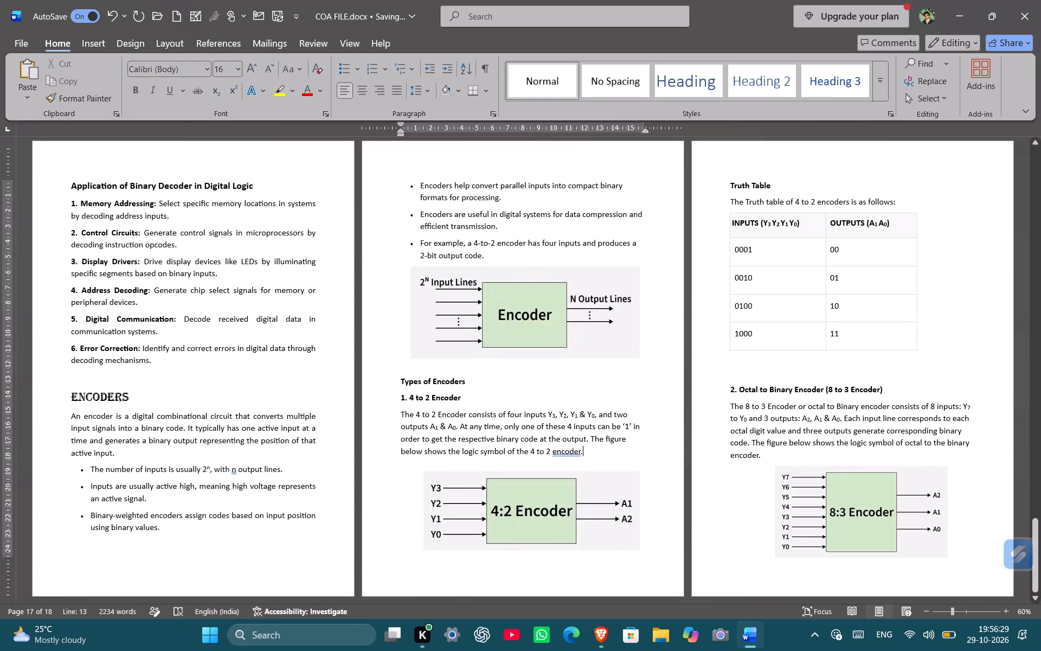
{"action": "left_click", "coordinate": [580, 454]}
{"action": "key", "text": "s"}
{"action": "left_click", "coordinate": [521, 442]}
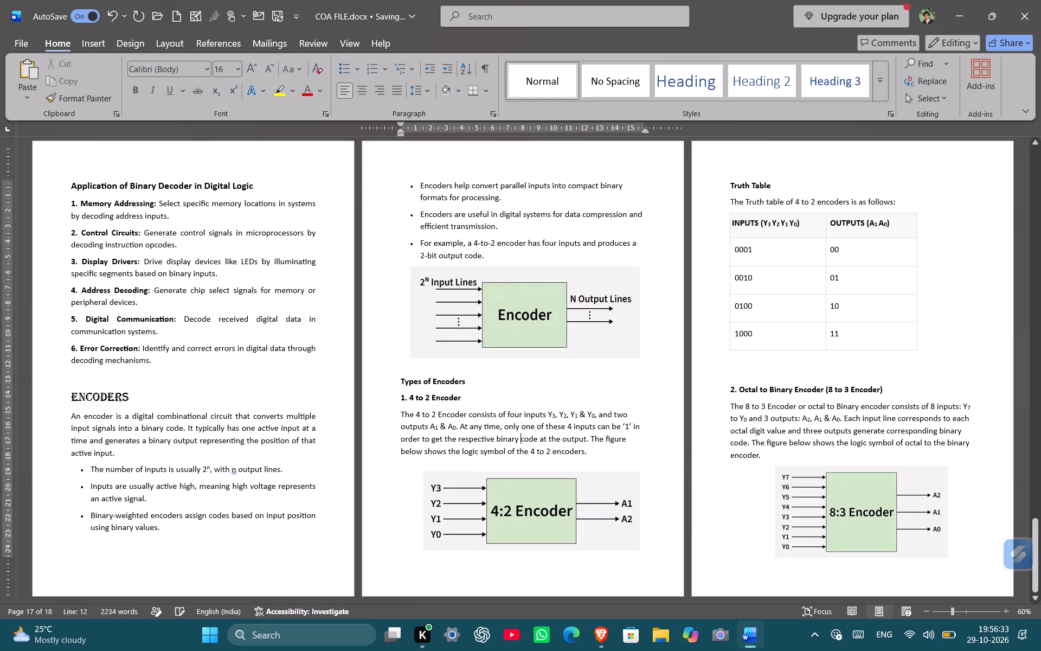
Change "encoders" back to "encoder" at the end of the 4 to 2 Encoder paragraph.
{"action": "left_click", "coordinate": [586, 452]}
{"action": "key", "text": "Left"}
{"action": "key", "text": "BackSpace"}
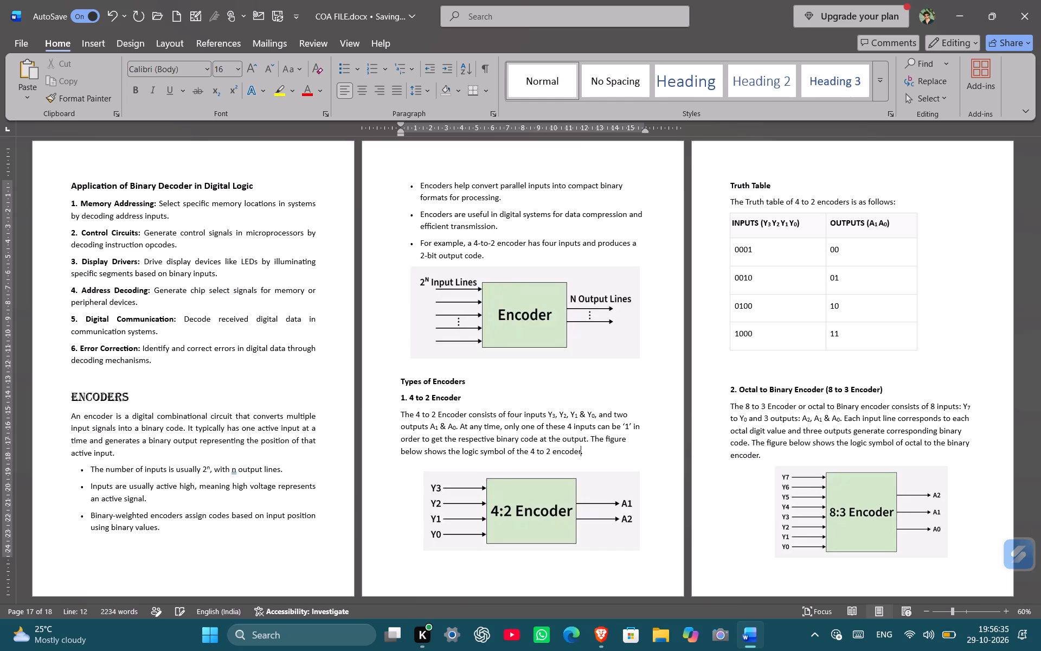
Ignore once the grammar suggestion for "encoder" at the end of the 4 to 2 Encoder paragraph.
{"action": "right_click", "coordinate": [574, 448]}
{"action": "left_click", "coordinate": [504, 450]}
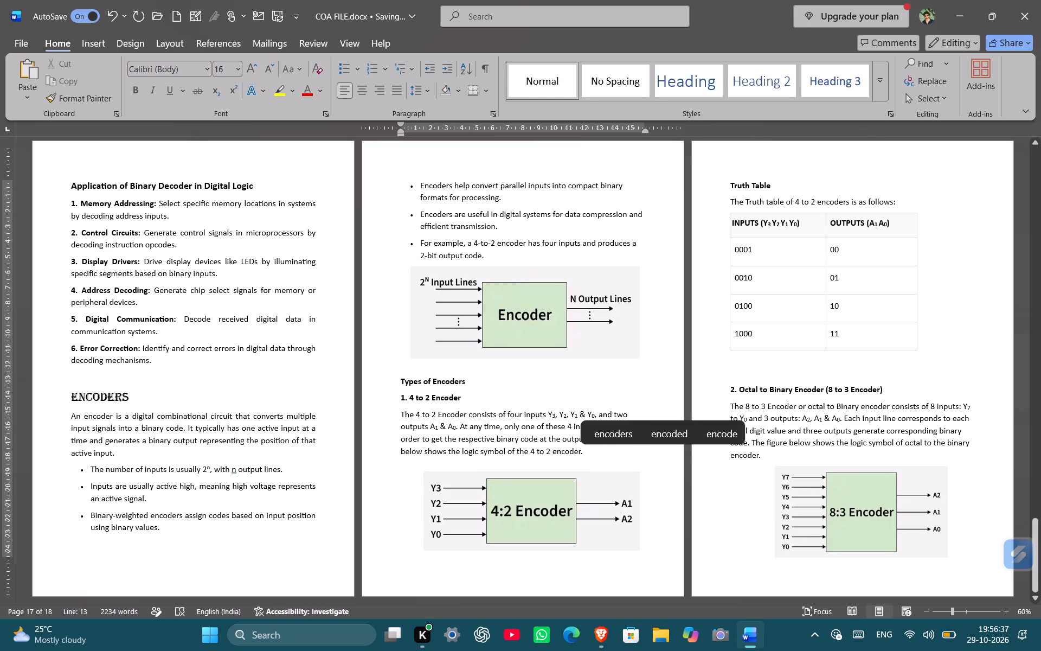
{"action": "left_click", "coordinate": [489, 428]}
{"action": "left_click", "coordinate": [816, 427]}
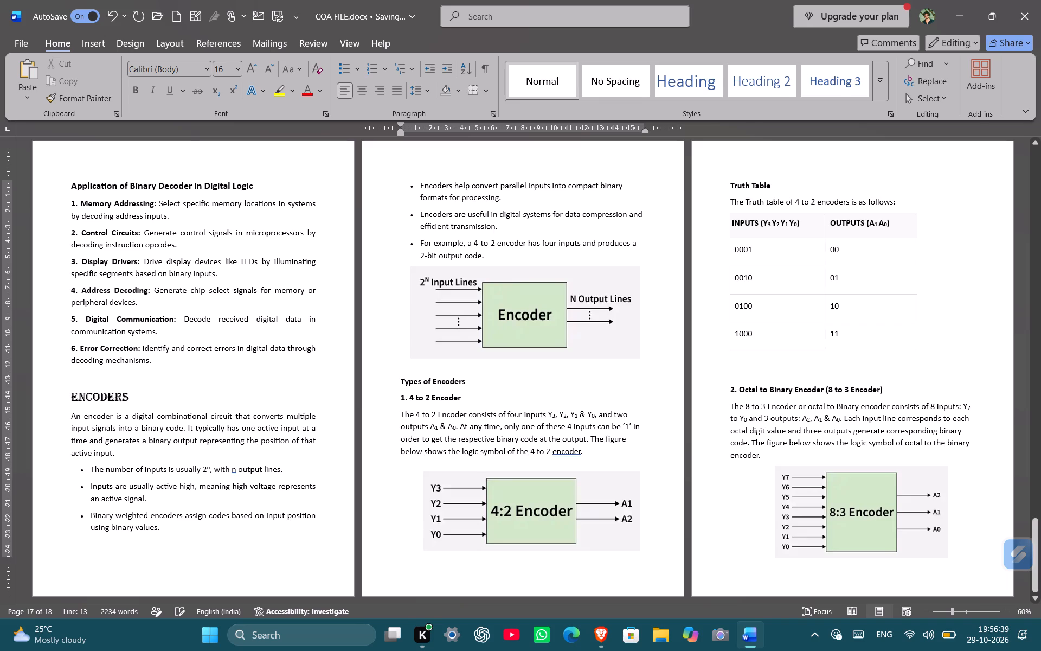
{"action": "right_click", "coordinate": [570, 450]}
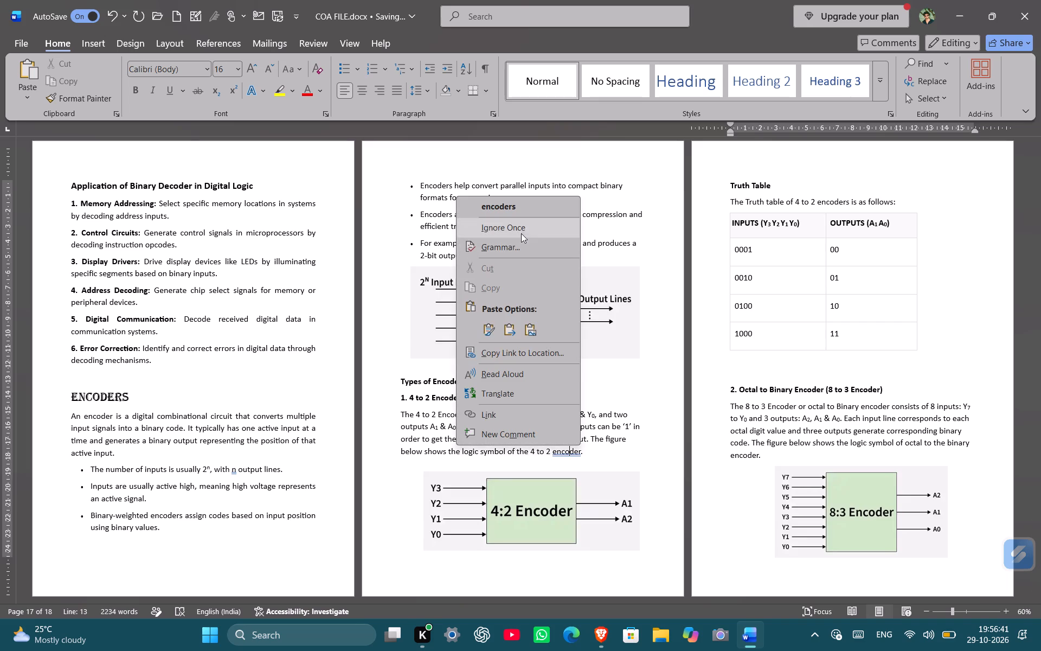
{"action": "left_click", "coordinate": [522, 231]}
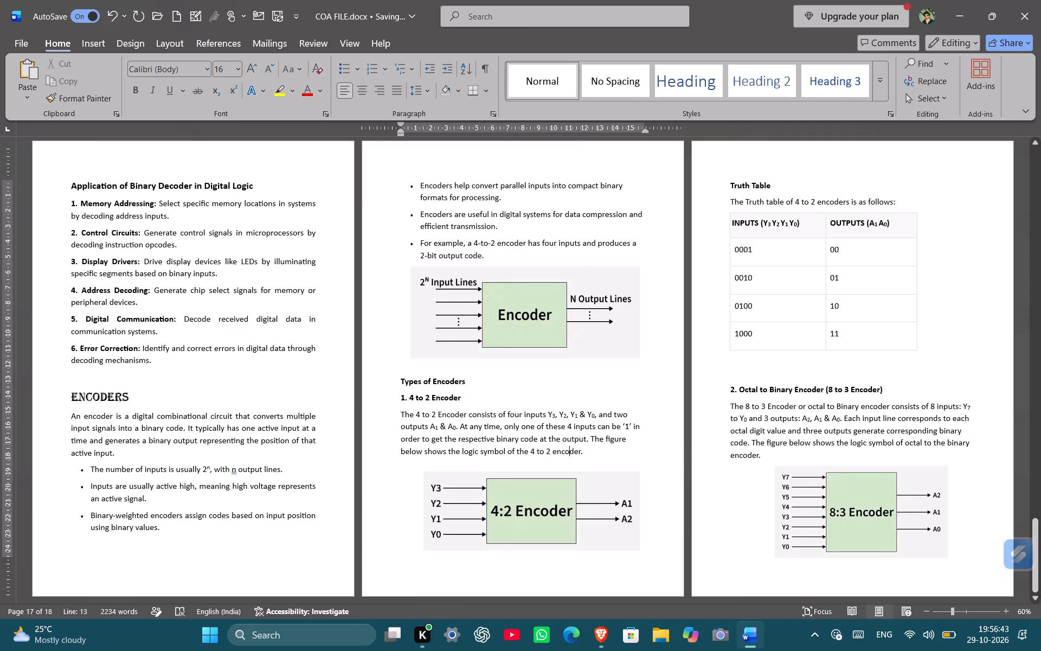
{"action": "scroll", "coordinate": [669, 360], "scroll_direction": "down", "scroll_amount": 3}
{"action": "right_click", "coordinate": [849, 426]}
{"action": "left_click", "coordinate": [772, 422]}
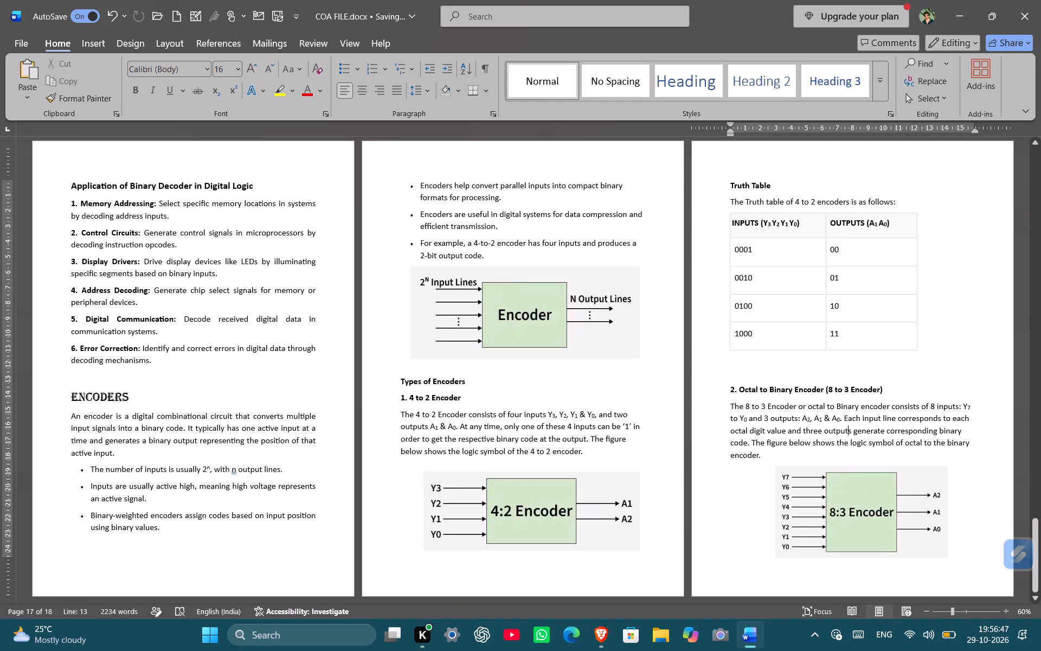
Insert blank paragraphs below the 8 to 3 Encoder paragraph until a new page starts after the 8:3 Encoder diagram.
{"action": "scroll", "coordinate": [756, 525], "scroll_direction": "down", "scroll_amount": 2}
{"action": "double_click", "coordinate": [757, 564]}
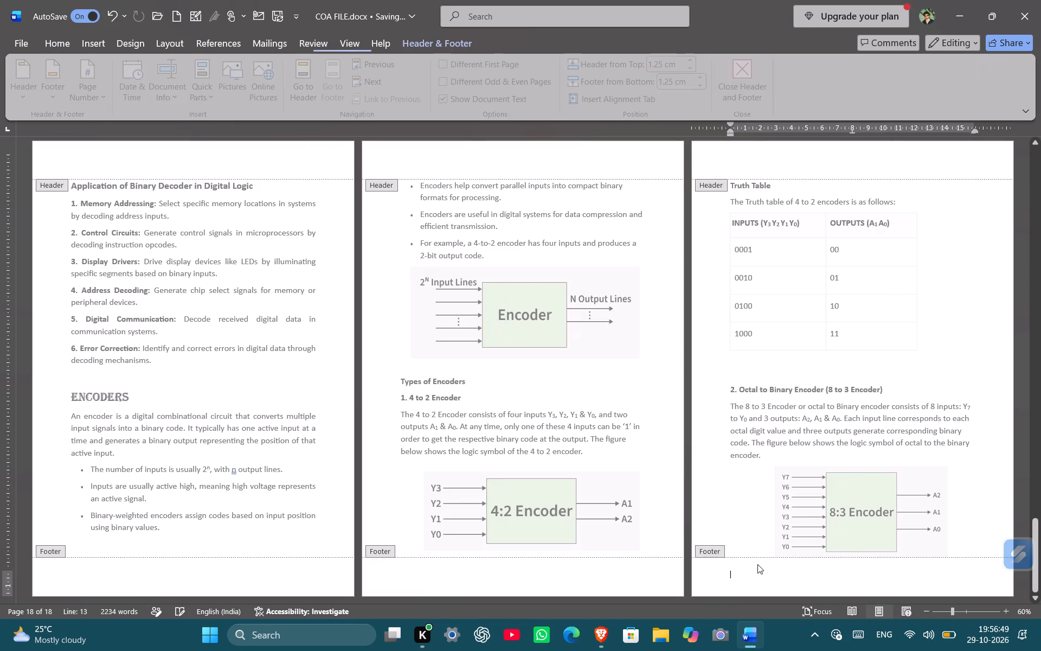
{"action": "left_click", "coordinate": [757, 564]}
{"action": "double_click", "coordinate": [750, 547]}
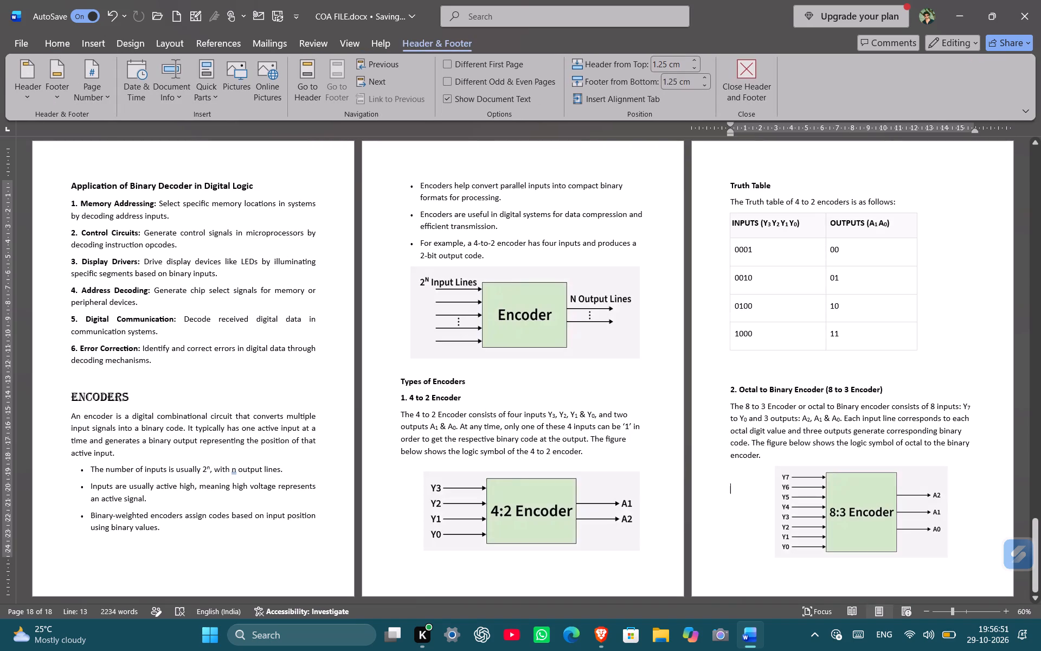
{"action": "left_click", "coordinate": [750, 547]}
{"action": "key", "text": "Return"}
{"action": "key", "text": "Return"}
{"action": "key", "text": "Return"}
{"action": "key", "text": "Return"}
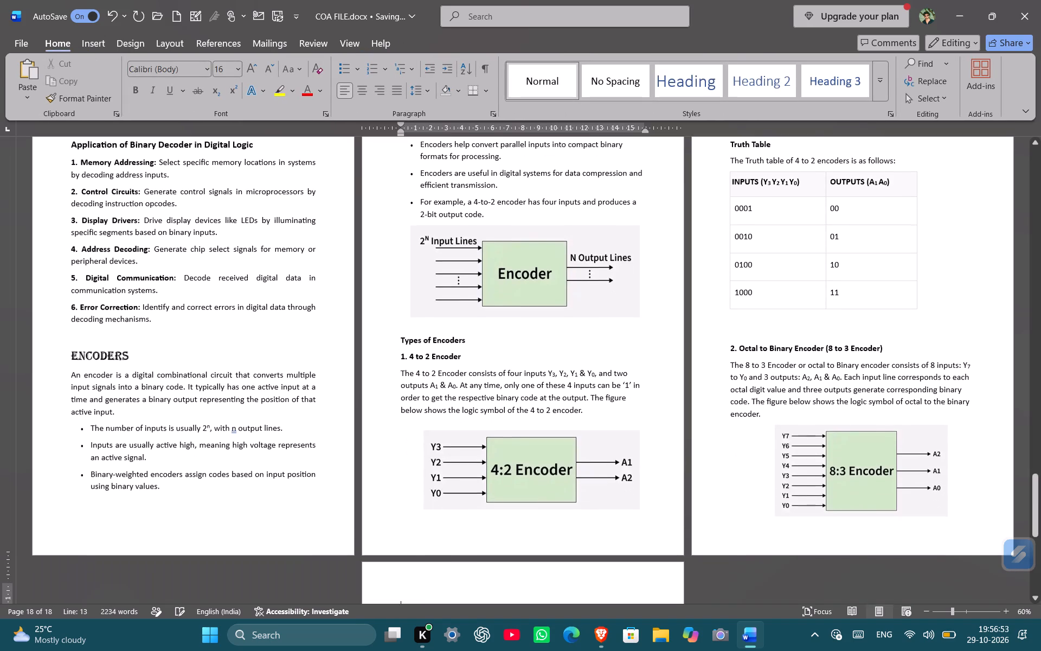
{"action": "scroll", "coordinate": [750, 547], "scroll_direction": "down", "scroll_amount": 1}
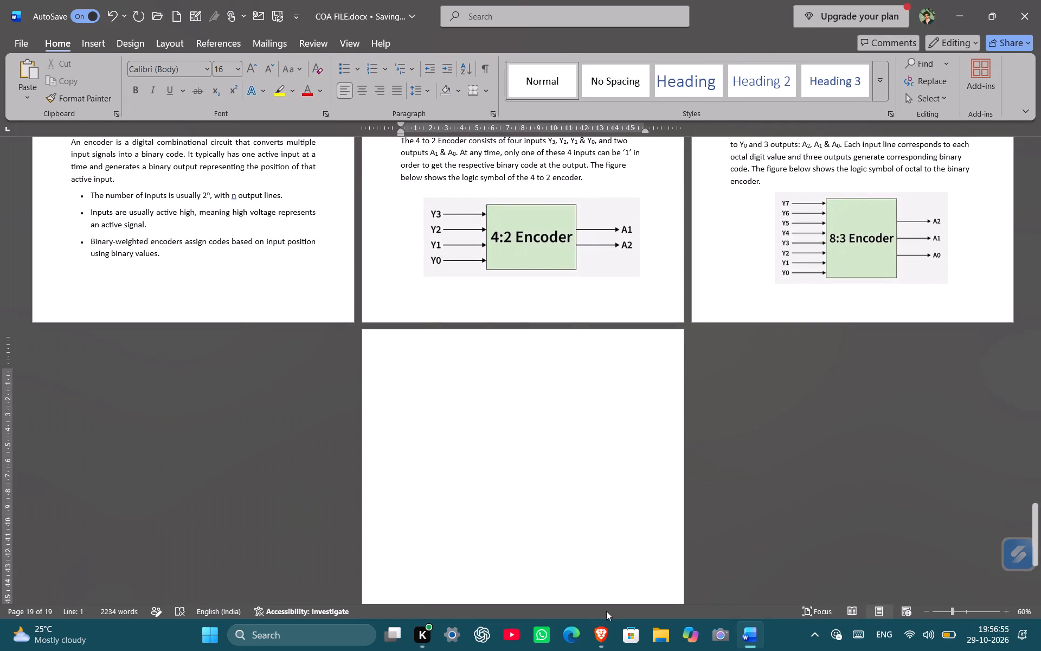
Switch to the GeeksforGeeks encoders article in Brave and copy the 8 to 3 encoder's Truth Table heading with its table.
{"action": "left_click", "coordinate": [602, 644]}
{"action": "scroll", "coordinate": [402, 377], "scroll_direction": "down", "scroll_amount": 3}
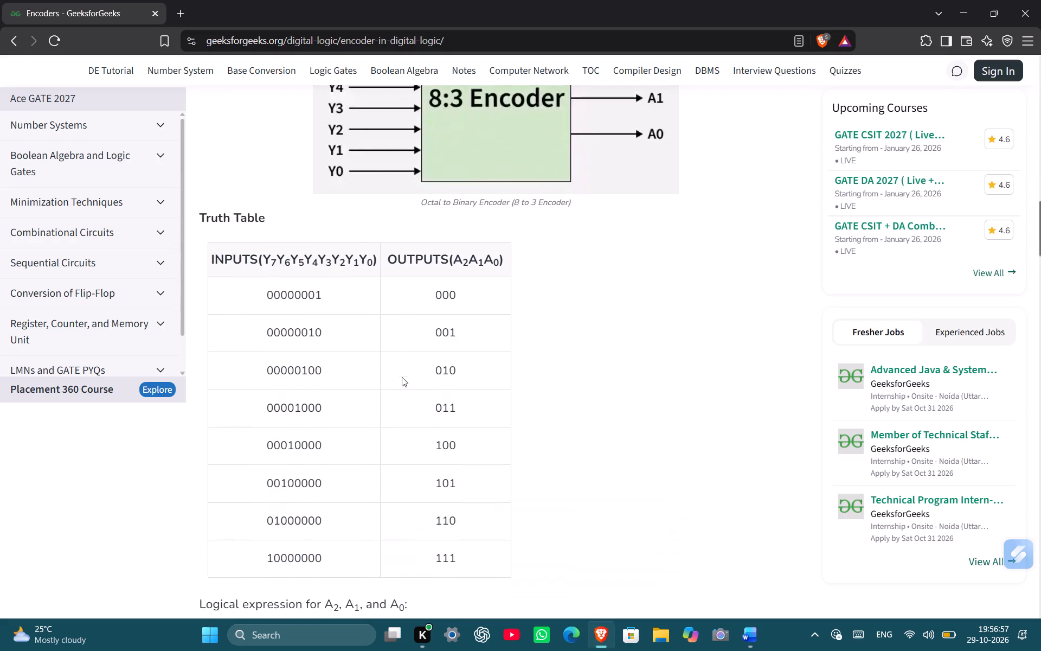
{"action": "scroll", "coordinate": [402, 377], "scroll_direction": "down", "scroll_amount": 1}
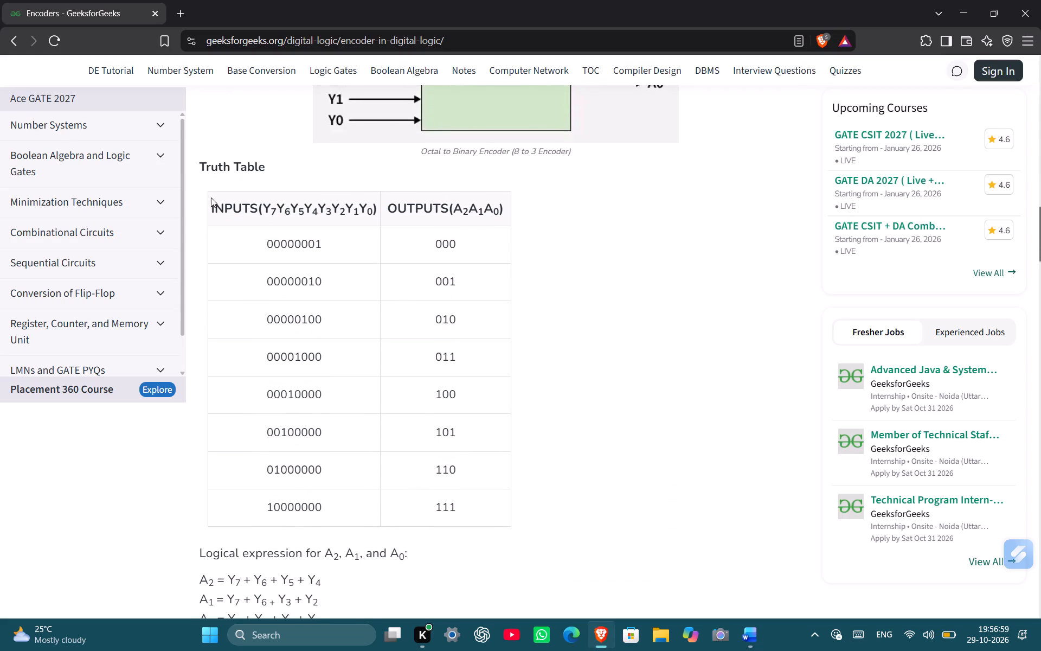
{"action": "left_click_drag", "start_coordinate": [196, 167], "coordinate": [464, 509]}
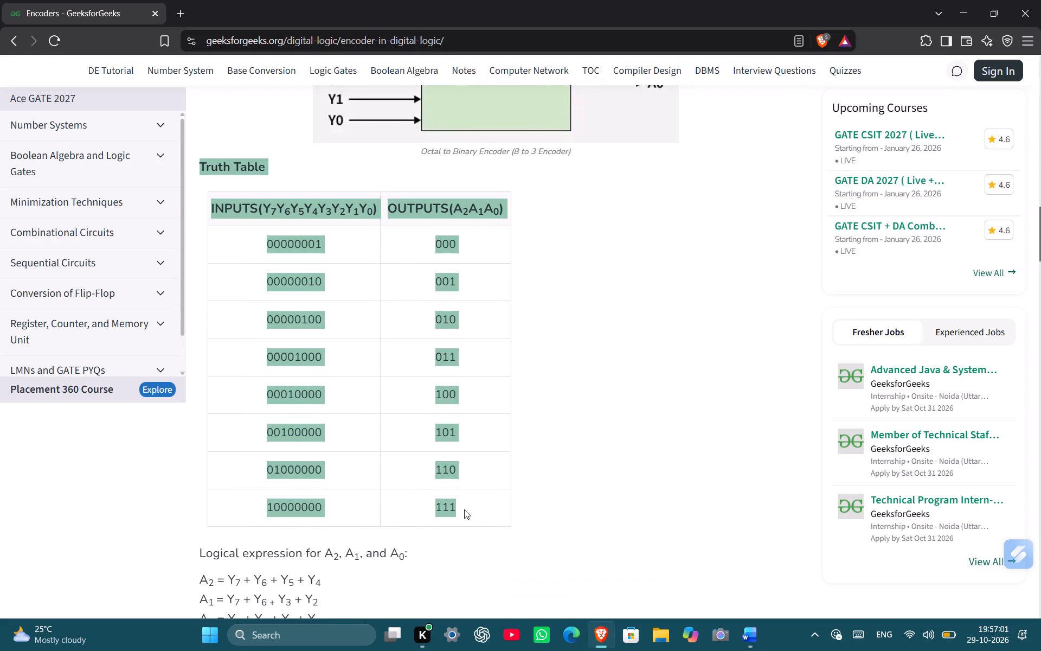
{"action": "key", "text": "ctrl+c"}
Look through the rest of the encoders article, including the Decimal to BCD and Priority Encoder sections.
{"action": "scroll", "coordinate": [464, 509], "scroll_direction": "up", "scroll_amount": 6}
{"action": "scroll", "coordinate": [464, 509], "scroll_direction": "down", "scroll_amount": 2}
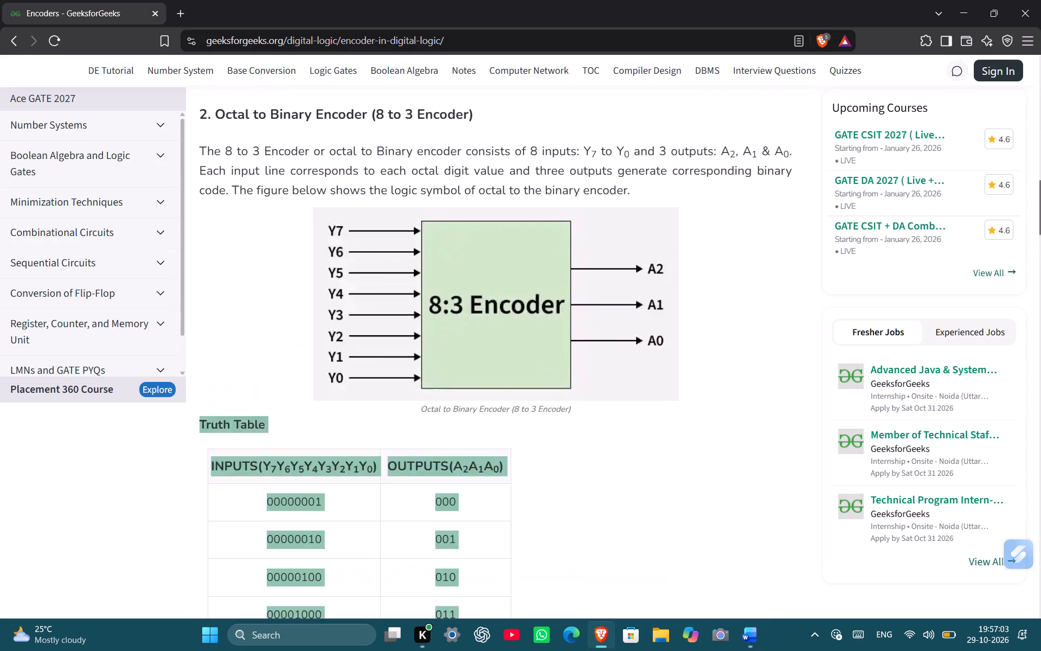
{"action": "scroll", "coordinate": [464, 509], "scroll_direction": "down", "scroll_amount": 12}
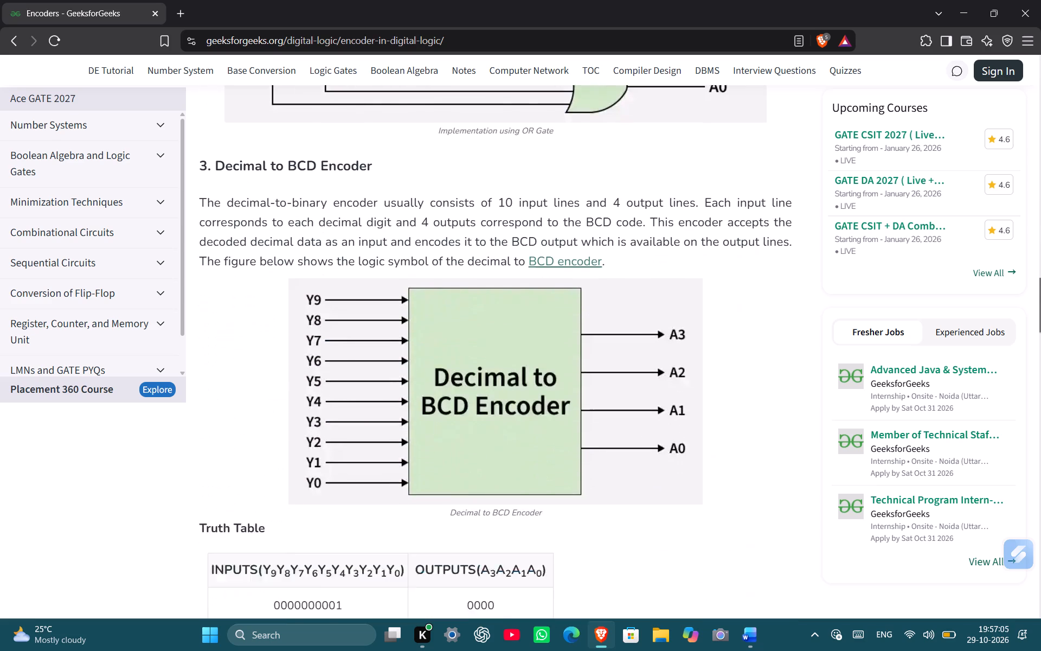
{"action": "scroll", "coordinate": [464, 509], "scroll_direction": "down", "scroll_amount": 13}
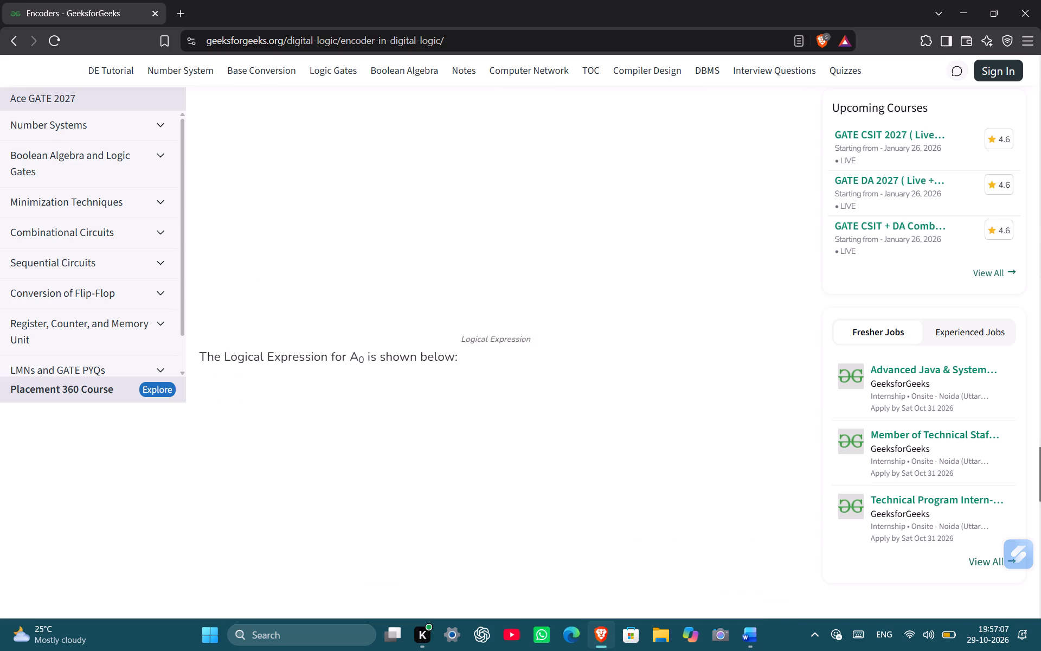
{"action": "scroll", "coordinate": [464, 509], "scroll_direction": "down", "scroll_amount": 5}
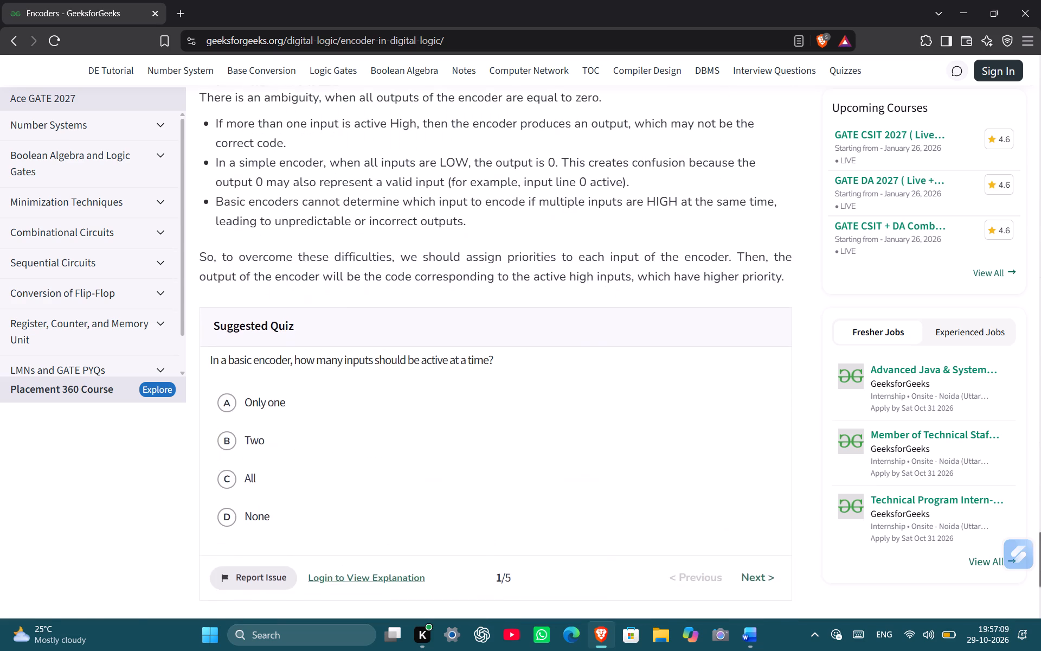
{"action": "scroll", "coordinate": [464, 509], "scroll_direction": "up", "scroll_amount": 8}
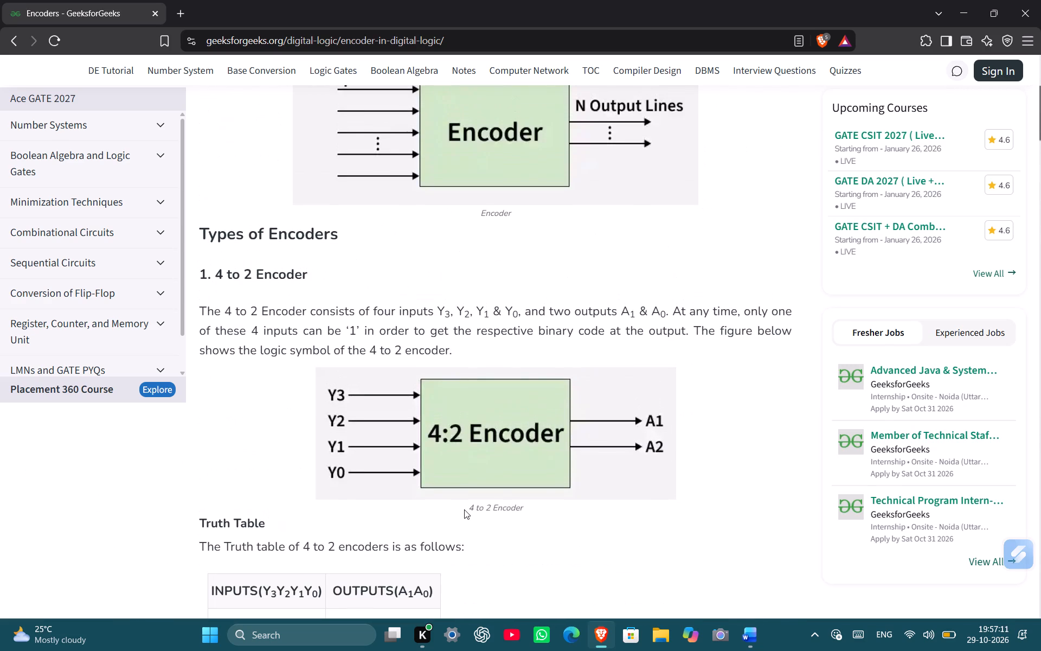
{"action": "scroll", "coordinate": [464, 509], "scroll_direction": "down", "scroll_amount": 14}
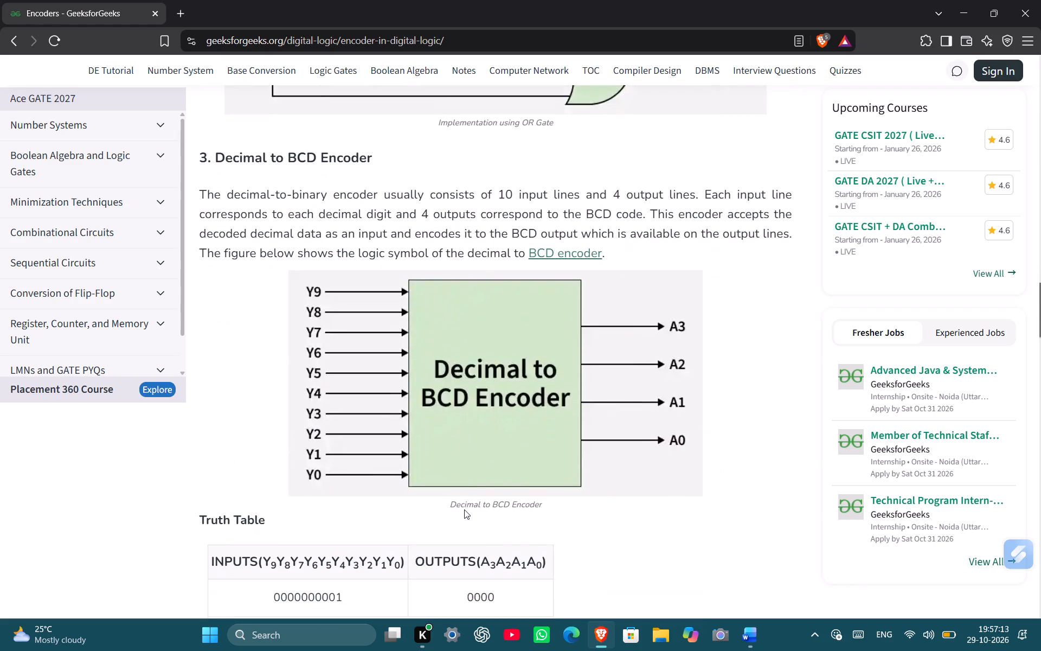
{"action": "scroll", "coordinate": [464, 509], "scroll_direction": "down", "scroll_amount": 7}
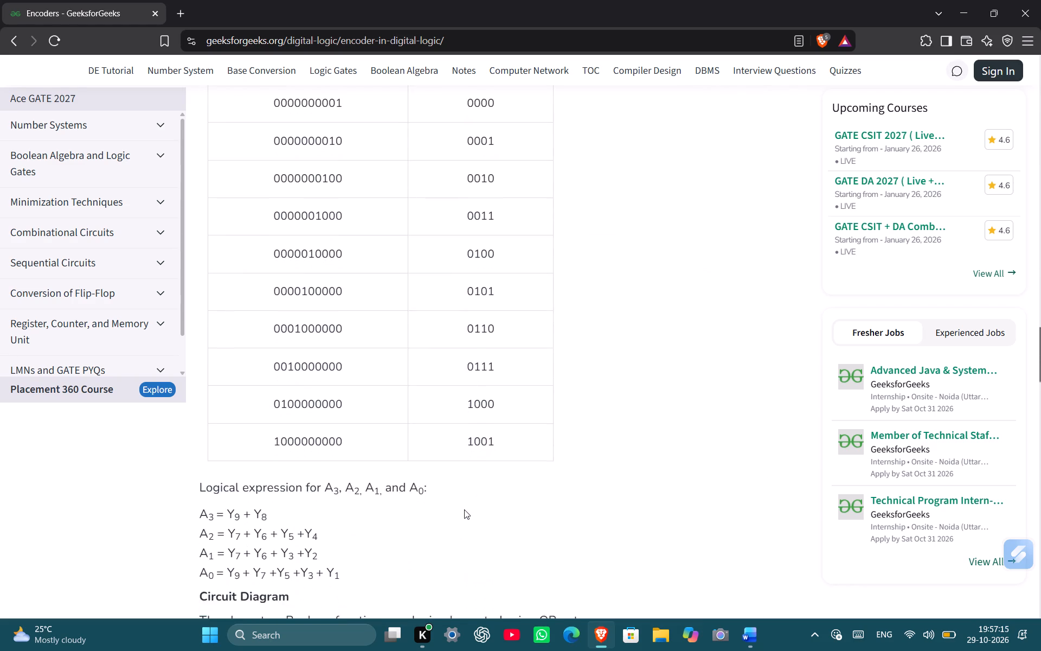
{"action": "scroll", "coordinate": [464, 509], "scroll_direction": "down", "scroll_amount": 6}
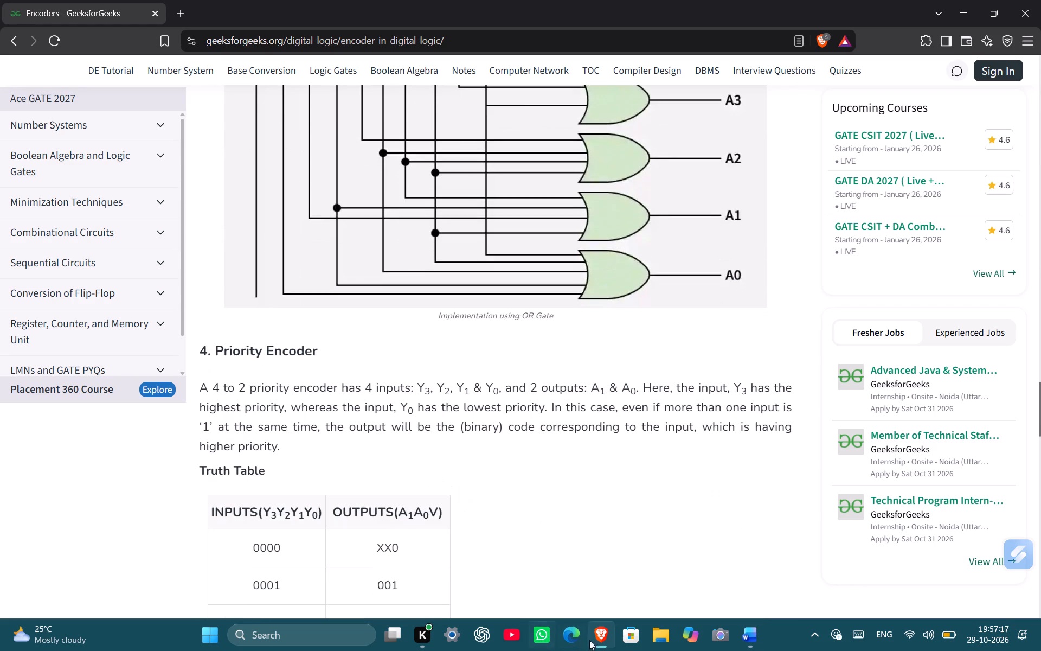
Return to Word and paste the copied Truth Table heading and 8 to 3 encoder table on the new blank page.
{"action": "left_click", "coordinate": [600, 637]}
{"action": "left_click", "coordinate": [489, 401]}
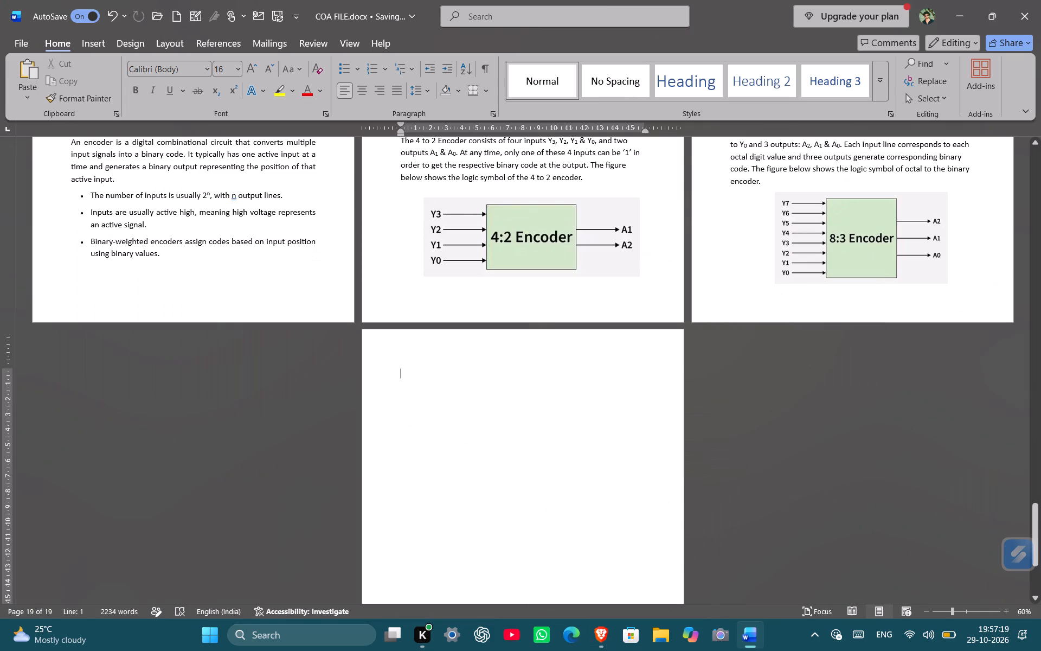
{"action": "key", "text": "ctrl+v"}
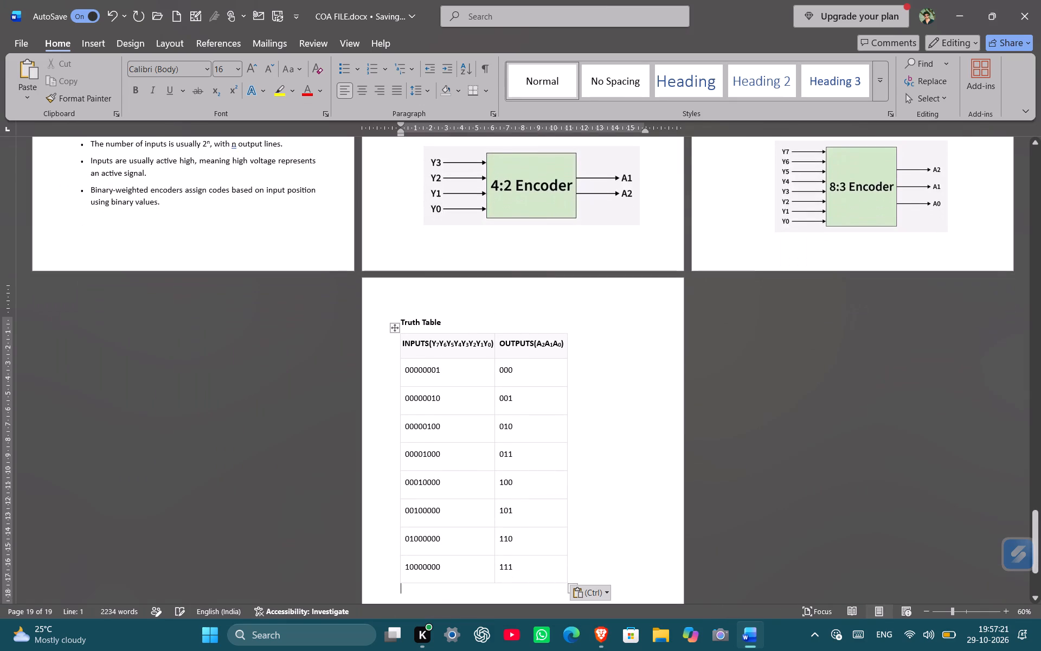
{"action": "scroll", "coordinate": [489, 401], "scroll_direction": "down", "scroll_amount": 1}
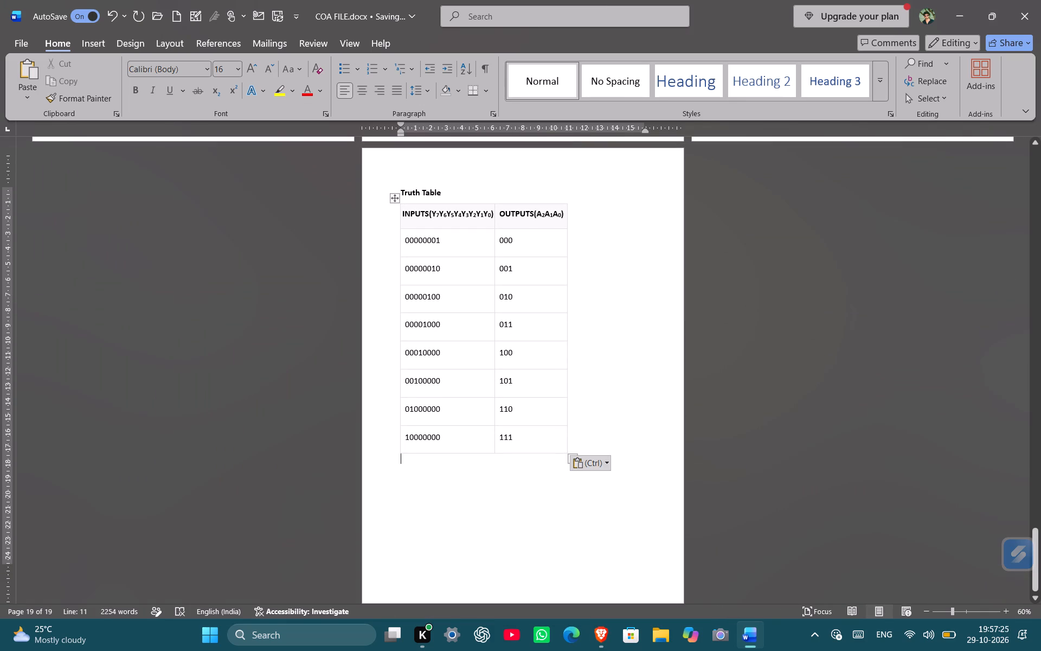
{"action": "key", "text": "ctrl+z"}
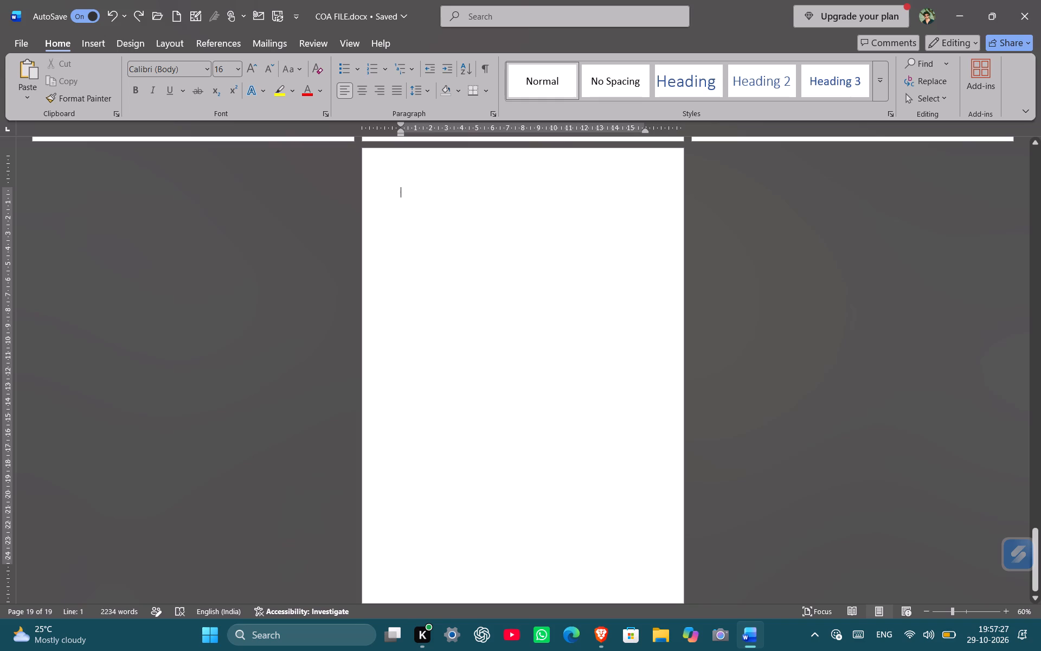
{"action": "key", "text": "ctrl+v"}
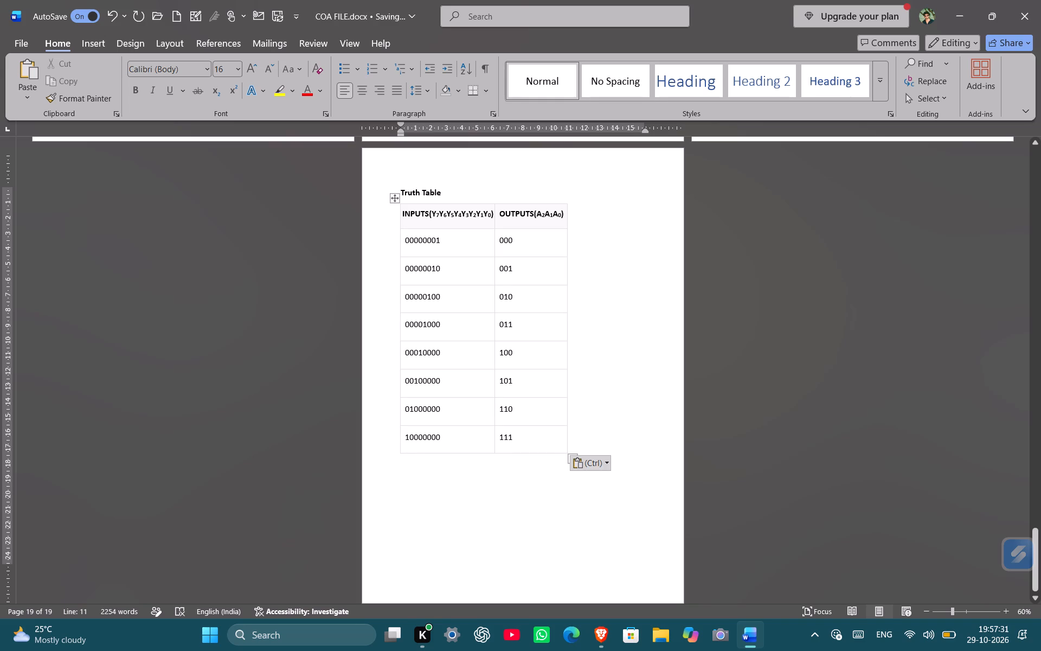
Delete the pasted 8 to 3 encoder table, keeping only the Truth Table heading.
{"action": "left_click_drag", "start_coordinate": [573, 443], "coordinate": [413, 218]}
{"action": "key", "text": "BackSpace"}
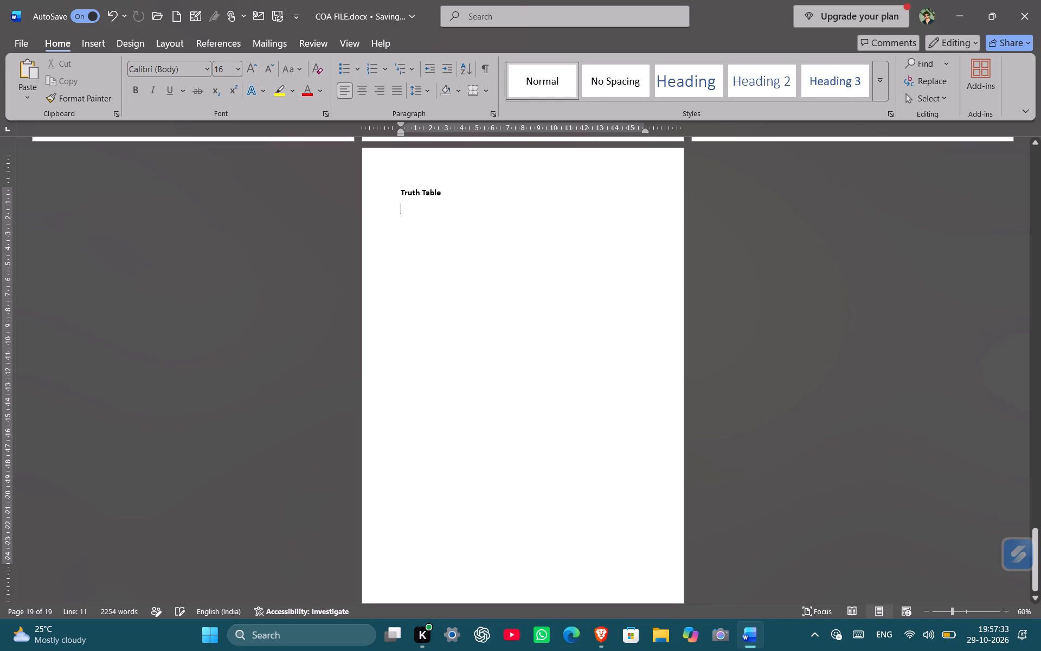
Switch to the GeeksforGeeks article in Brave and capture a screen snip of the whole Decimal to BCD Encoder truth table.
{"action": "left_click", "coordinate": [602, 635]}
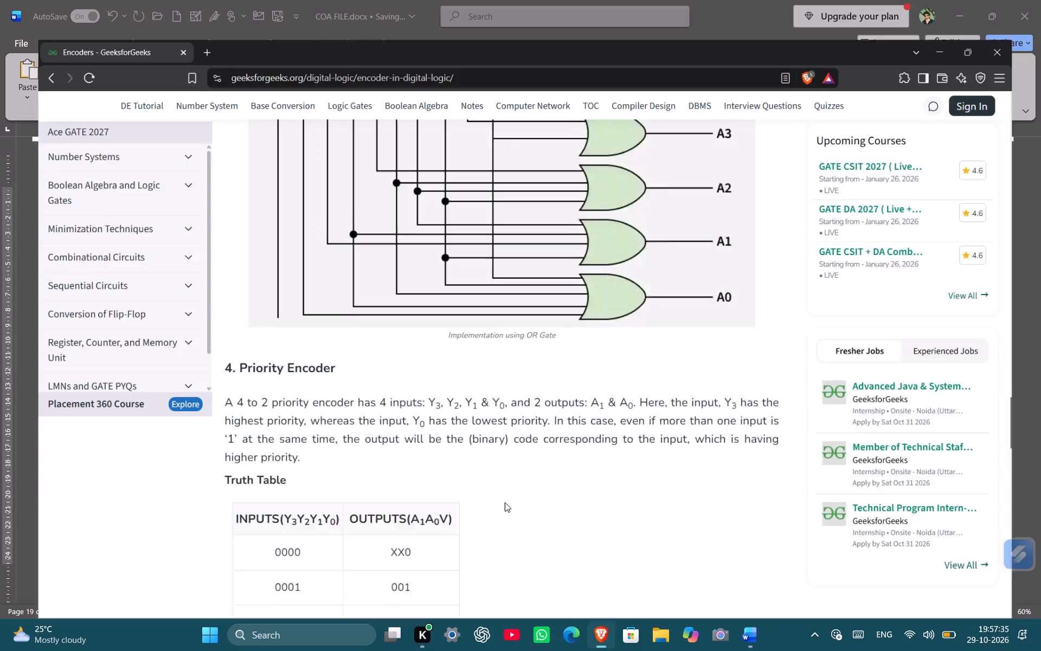
{"action": "scroll", "coordinate": [440, 406], "scroll_direction": "up", "scroll_amount": 6}
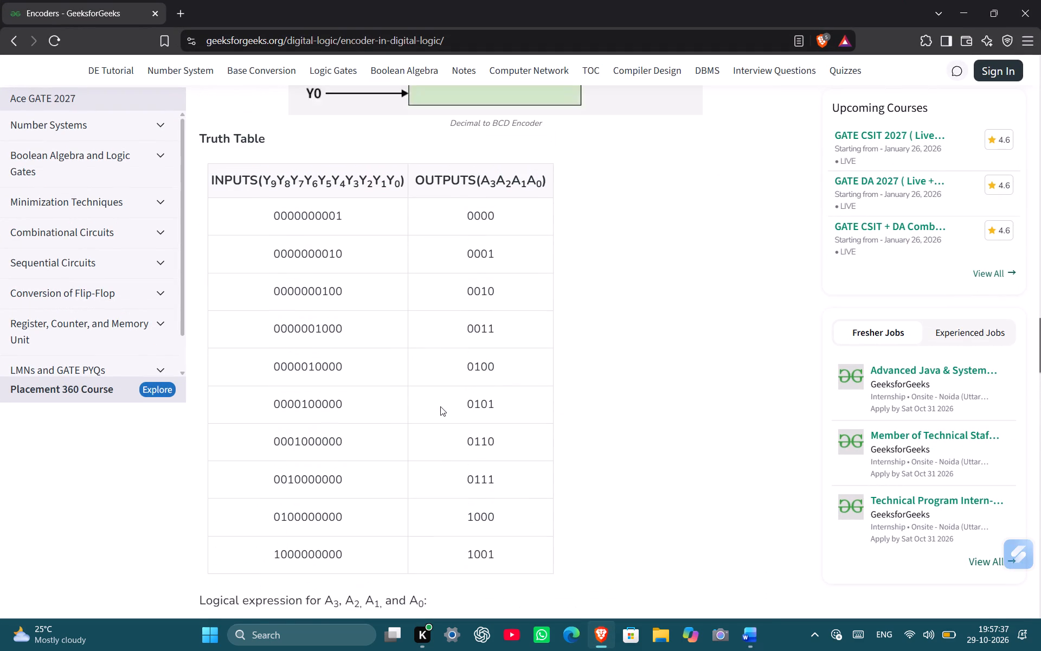
{"action": "scroll", "coordinate": [440, 406], "scroll_direction": "up", "scroll_amount": 1}
{"action": "key", "text": "shift+super+s"}
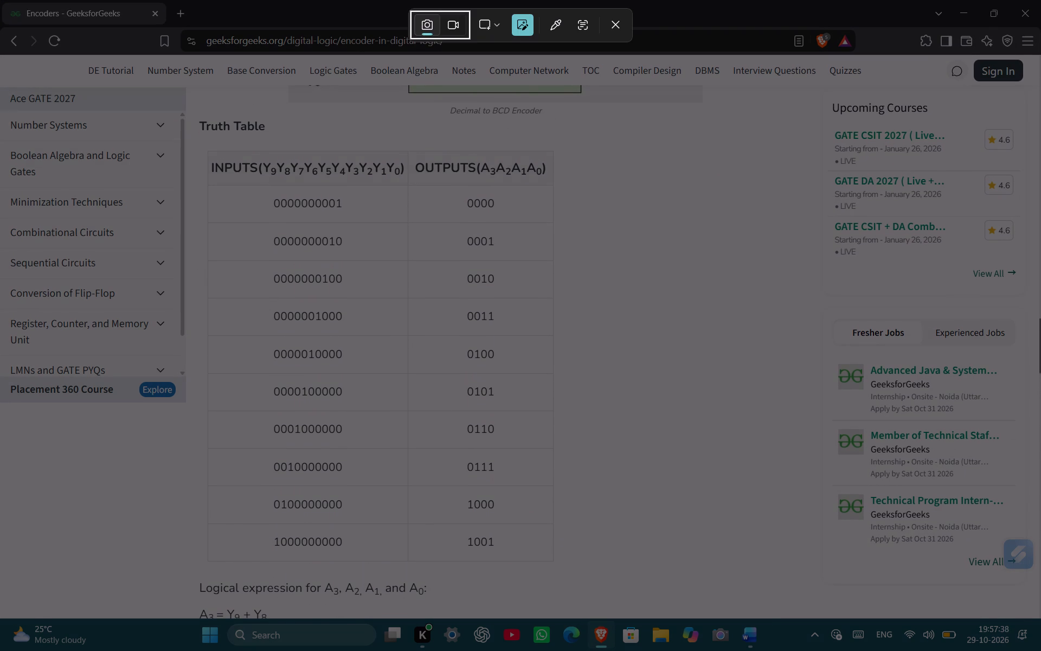
{"action": "left_click_drag", "start_coordinate": [206, 150], "coordinate": [283, 229]}
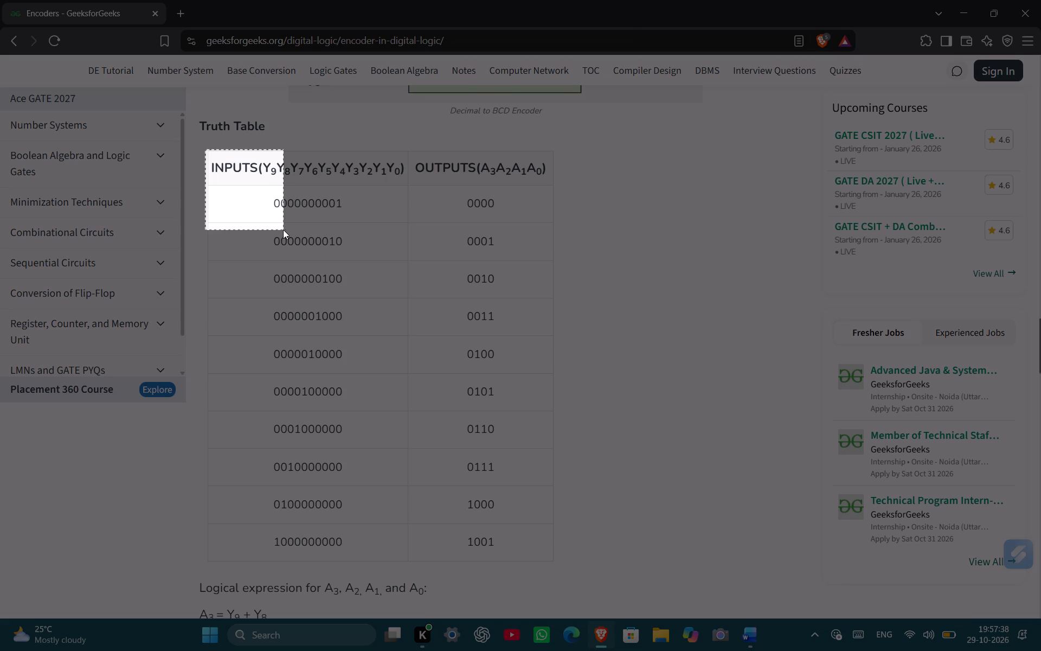
{"action": "left_click_drag", "start_coordinate": [283, 229], "coordinate": [554, 565]}
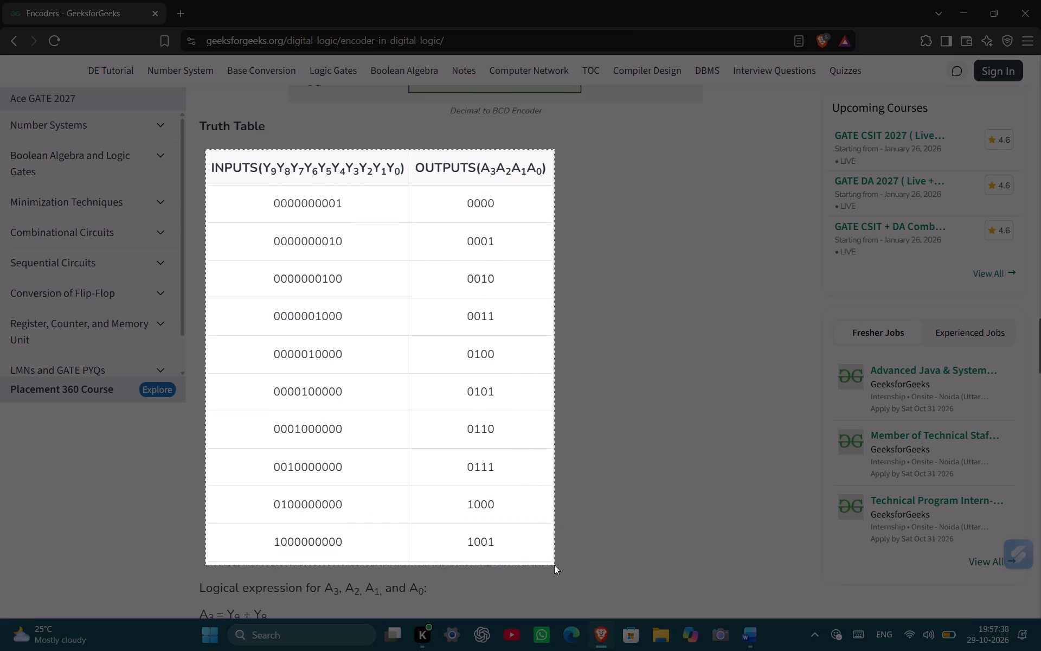
{"action": "left_click_drag", "start_coordinate": [554, 565], "coordinate": [555, 562]}
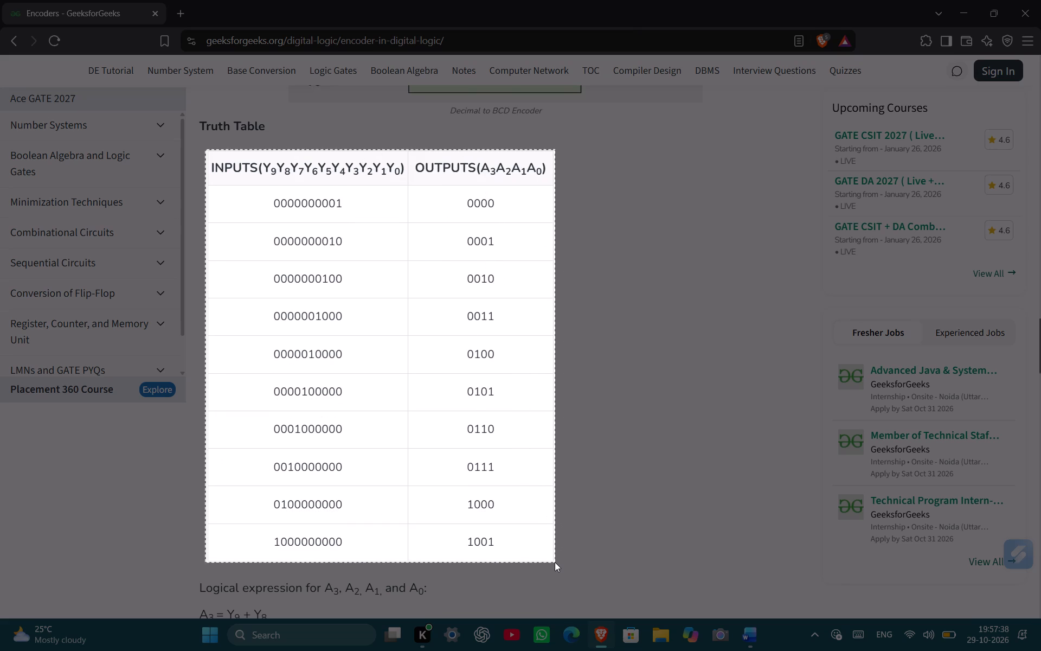
{"action": "left_click", "coordinate": [241, 599]}
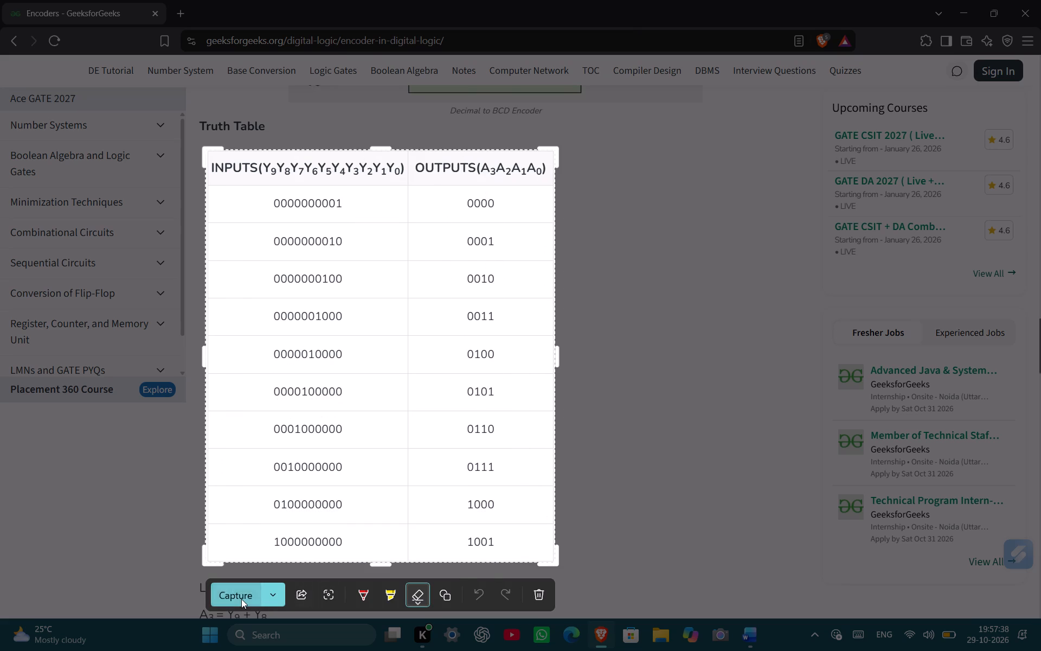
Return to Word and paste the captured truth table image below the Truth Table heading.
{"action": "left_click", "coordinate": [598, 631]}
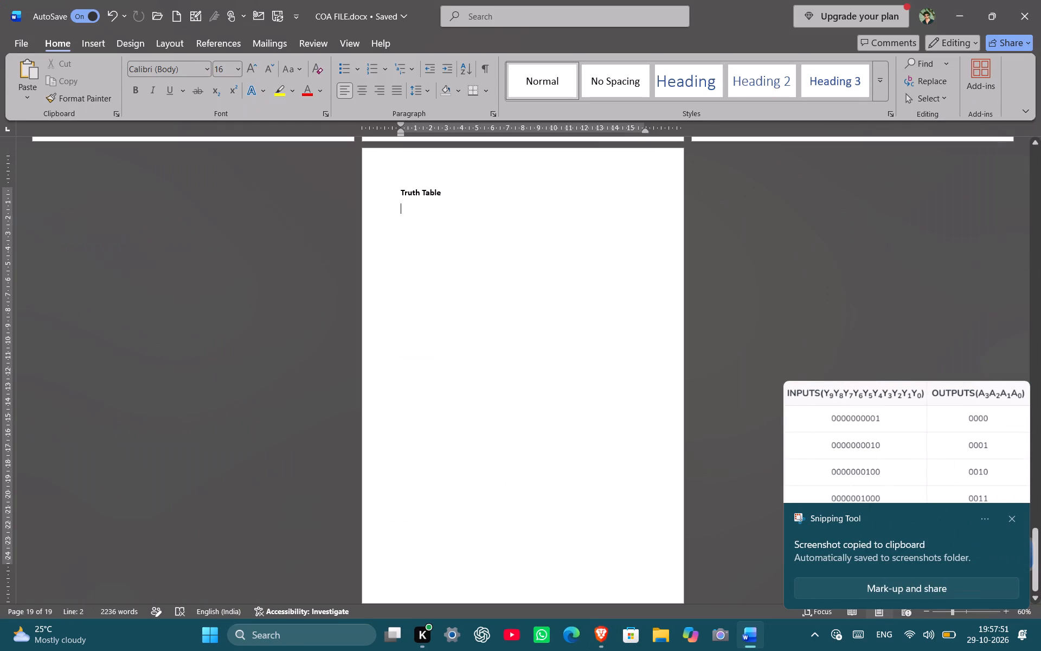
{"action": "key", "text": "ctrl+v"}
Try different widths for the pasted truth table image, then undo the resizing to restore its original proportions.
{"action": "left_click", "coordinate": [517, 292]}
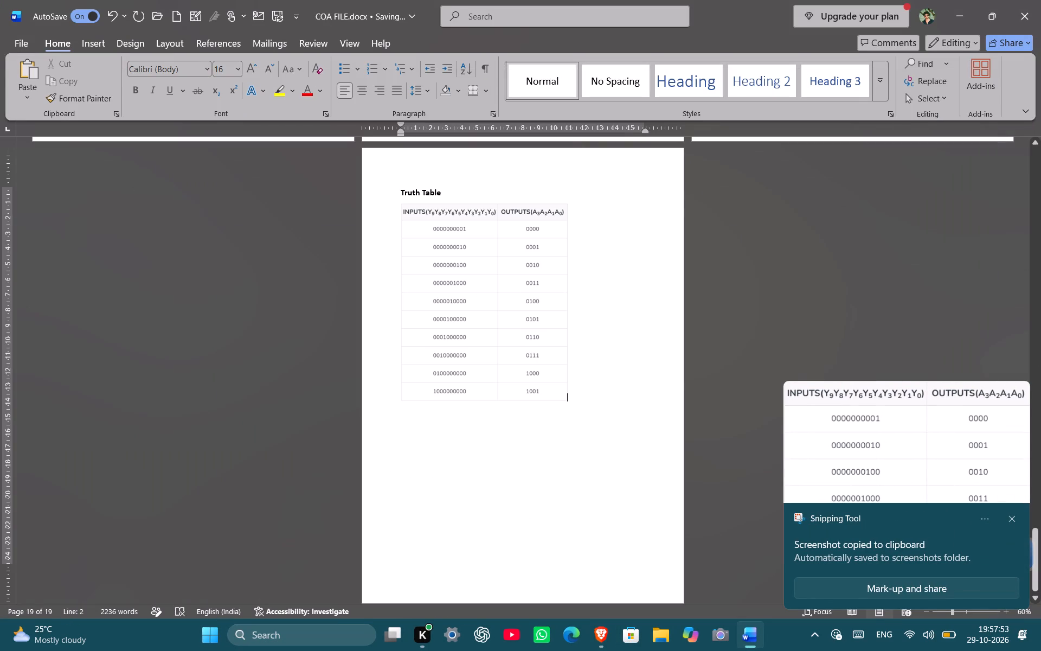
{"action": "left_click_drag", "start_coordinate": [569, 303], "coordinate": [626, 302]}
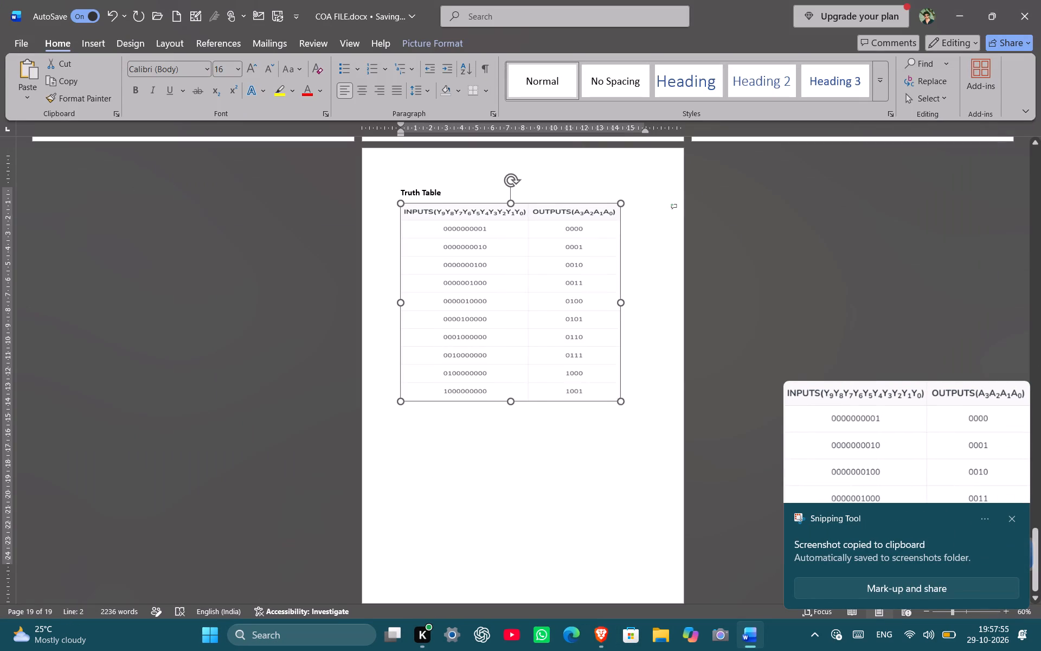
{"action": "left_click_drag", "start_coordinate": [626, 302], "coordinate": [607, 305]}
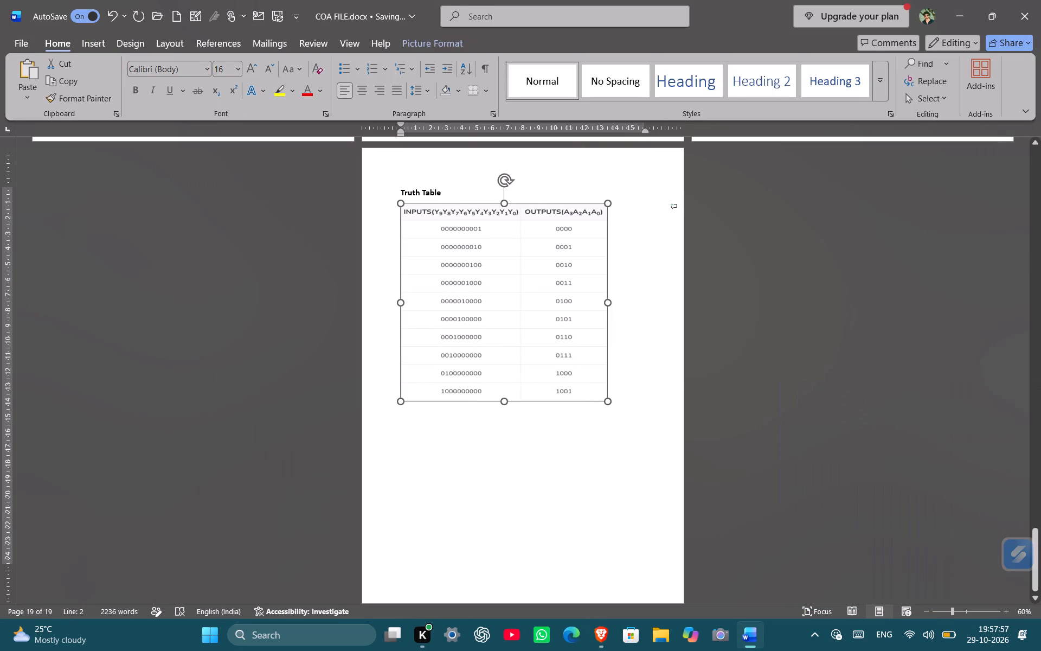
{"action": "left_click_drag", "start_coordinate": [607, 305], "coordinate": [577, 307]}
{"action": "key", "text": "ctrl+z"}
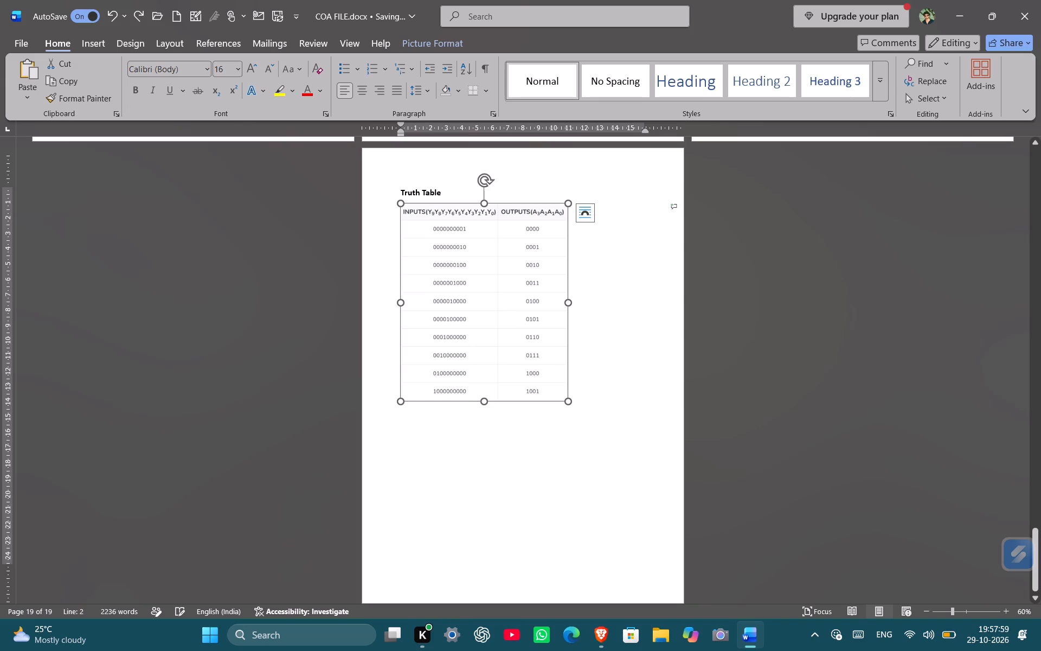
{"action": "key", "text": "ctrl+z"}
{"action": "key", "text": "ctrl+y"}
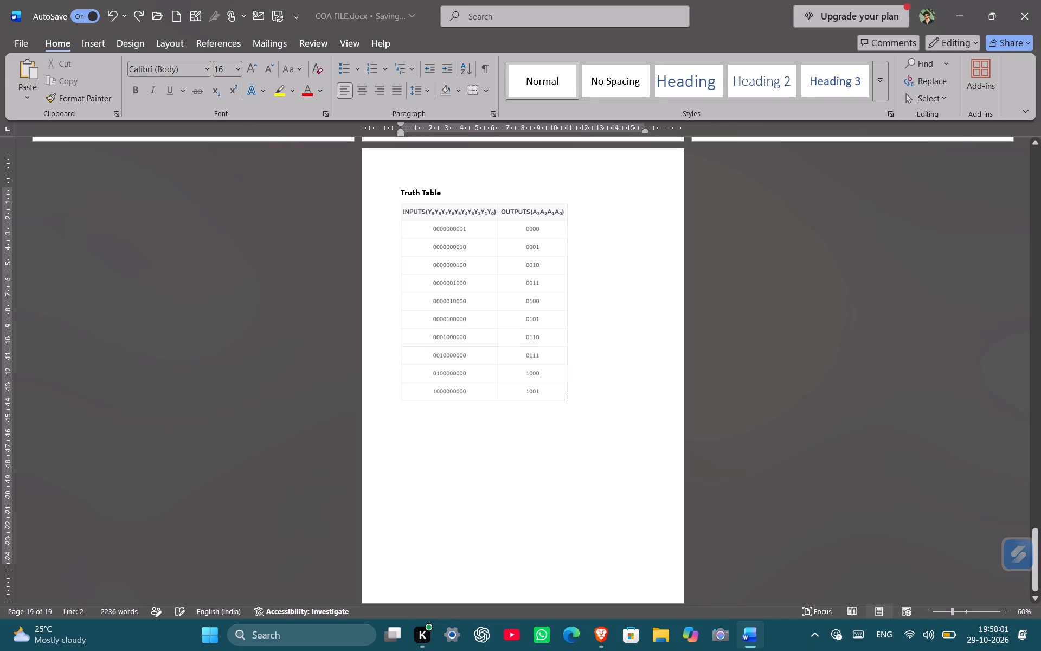
Add two new lines below the pasted truth table image.
{"action": "left_click", "coordinate": [577, 307]}
{"action": "left_click", "coordinate": [589, 457]}
{"action": "key", "text": "Return"}
{"action": "key", "text": "Return"}
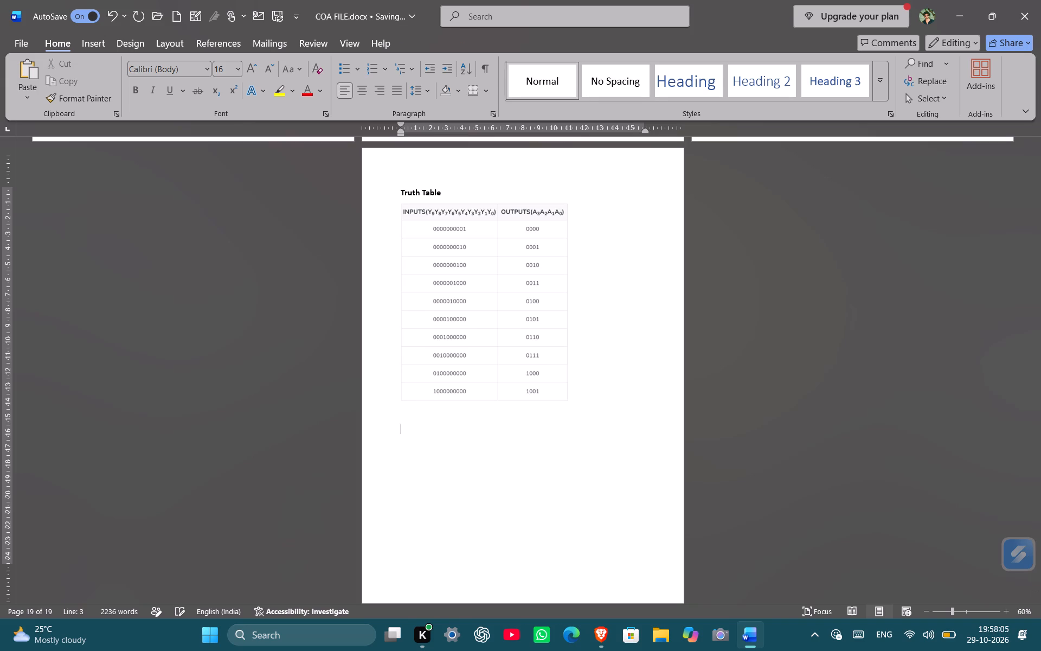
Look over the layout of the Encoders pages, from the introduction to the pasted truth table on the last page.
{"action": "scroll", "coordinate": [606, 425], "scroll_direction": "up", "scroll_amount": 6}
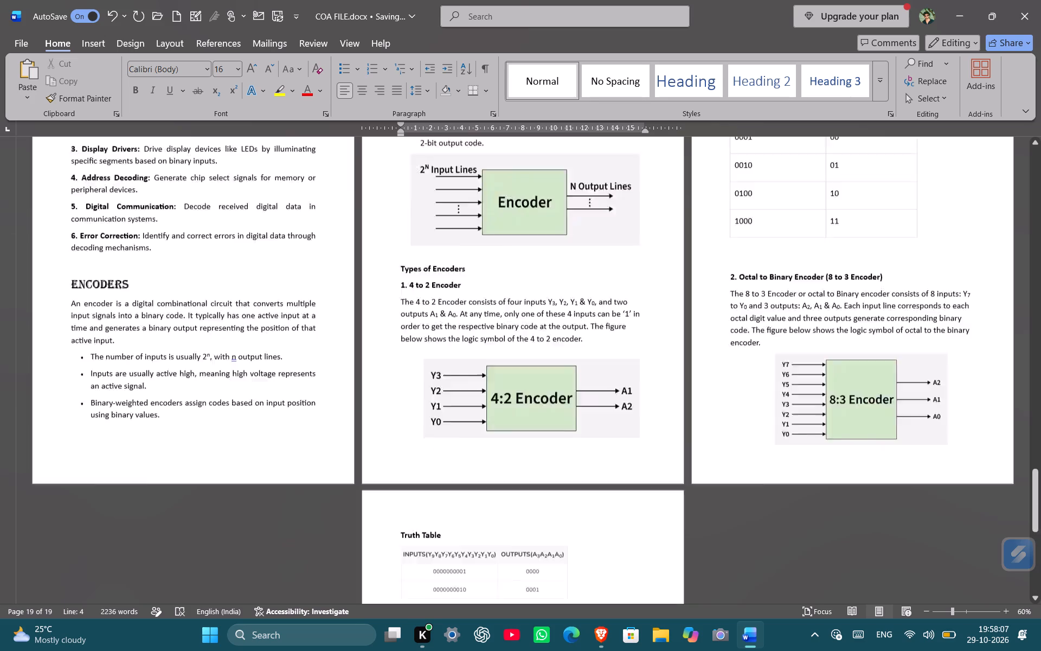
{"action": "scroll", "coordinate": [606, 425], "scroll_direction": "down", "scroll_amount": 2}
{"action": "scroll", "coordinate": [606, 425], "scroll_direction": "up", "scroll_amount": 1}
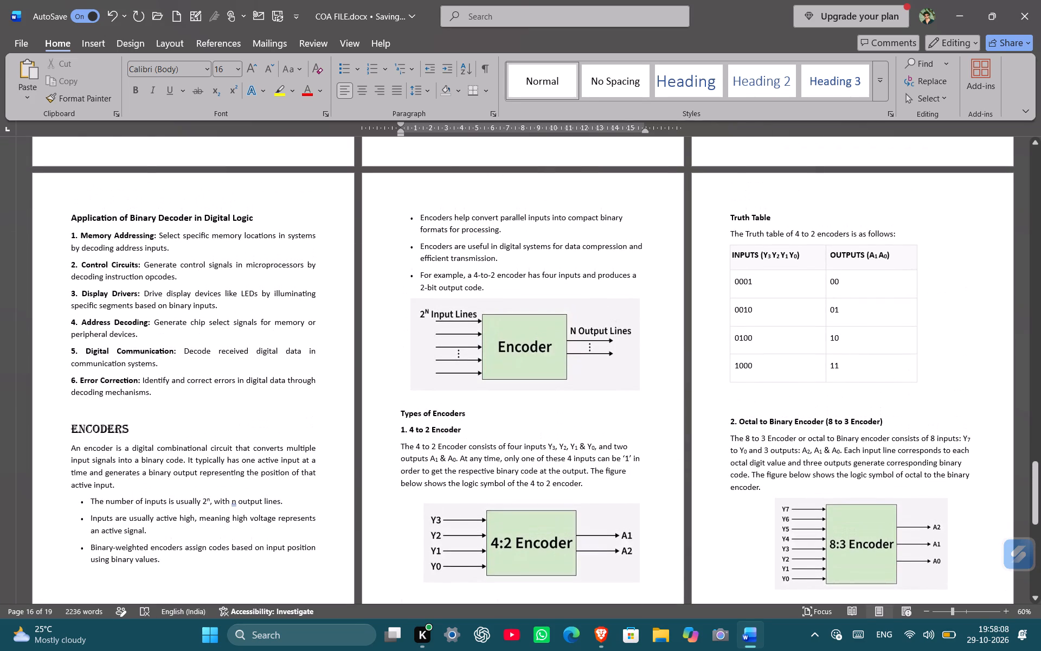
{"action": "scroll", "coordinate": [606, 425], "scroll_direction": "down", "scroll_amount": 3}
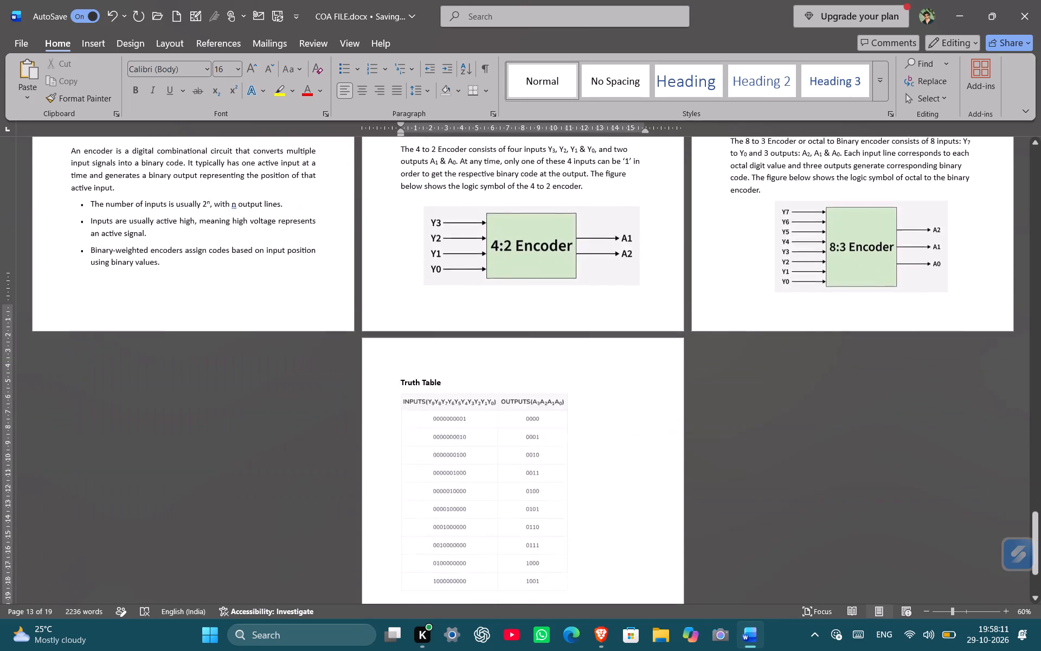
{"action": "scroll", "coordinate": [445, 380], "scroll_direction": "up", "scroll_amount": 3, "text": "ctrl"}
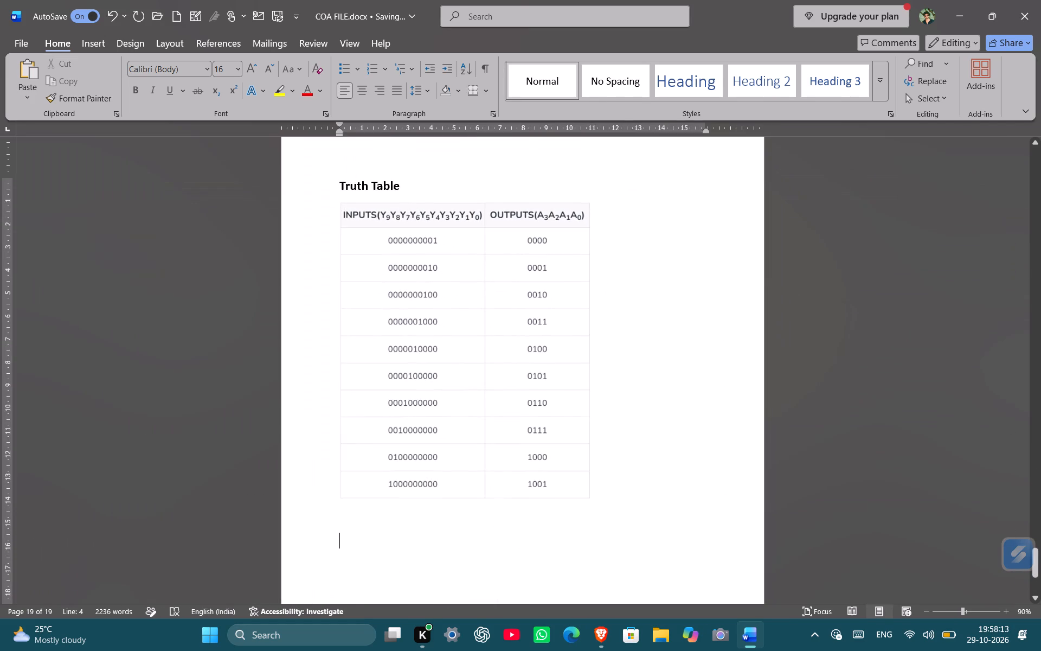
{"action": "scroll", "coordinate": [445, 380], "scroll_direction": "up", "scroll_amount": 1}
{"action": "scroll", "coordinate": [445, 380], "scroll_direction": "down", "scroll_amount": 1}
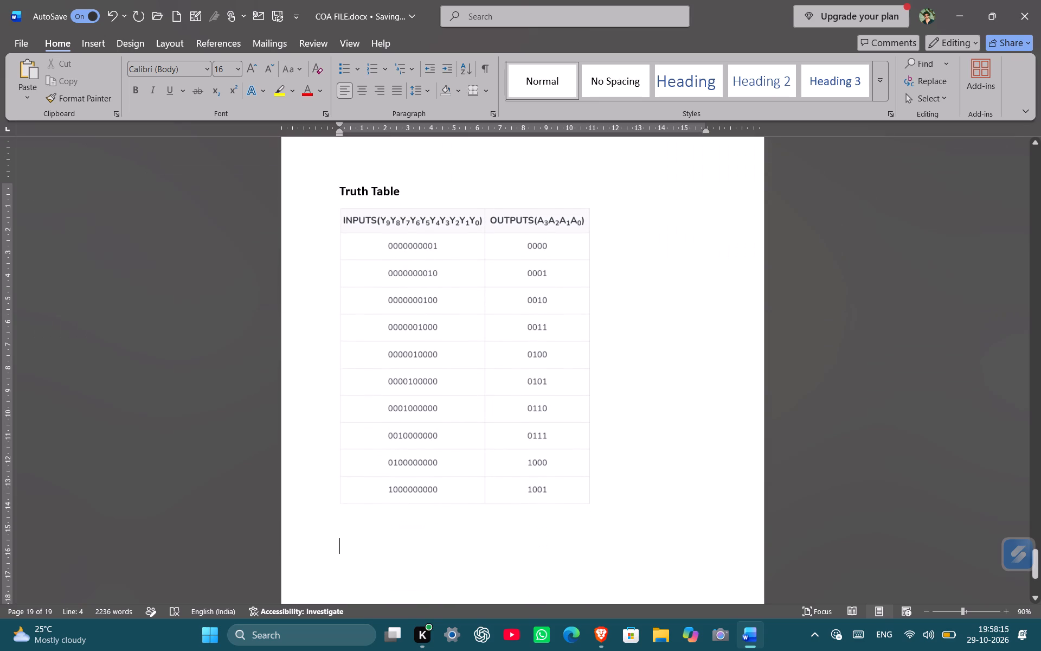
{"action": "scroll", "coordinate": [445, 380], "scroll_direction": "down", "scroll_amount": 5}
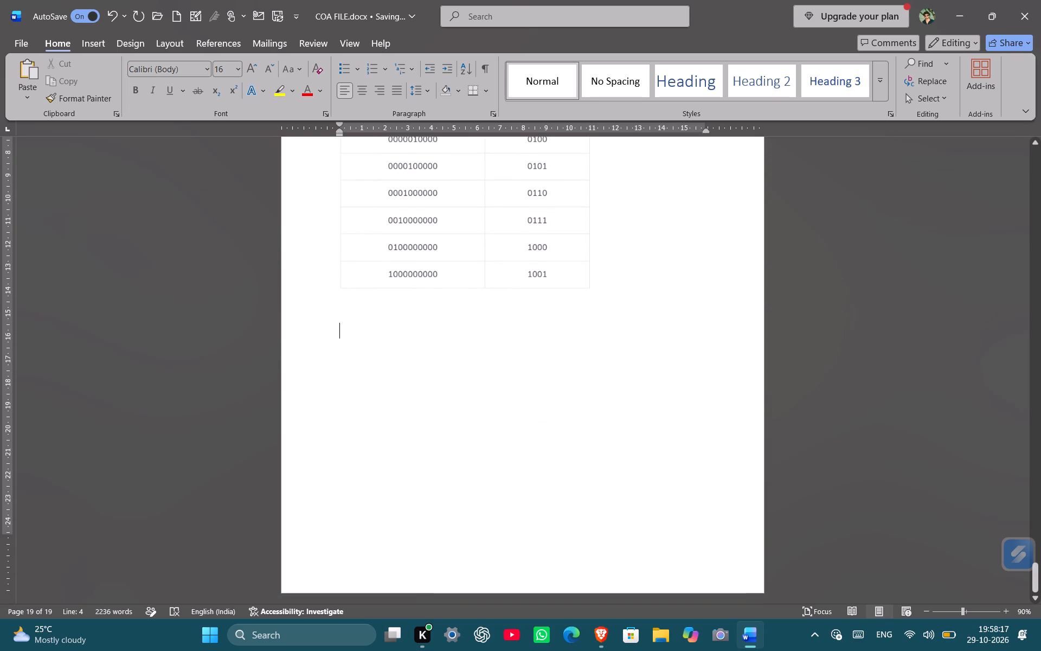
Switch to the GeeksforGeeks article in Brave and copy the 4. Priority Encoder heading, its paragraph and the Truth Table heading.
{"action": "left_click", "coordinate": [600, 633]}
{"action": "scroll", "coordinate": [420, 378], "scroll_direction": "down", "scroll_amount": 1}
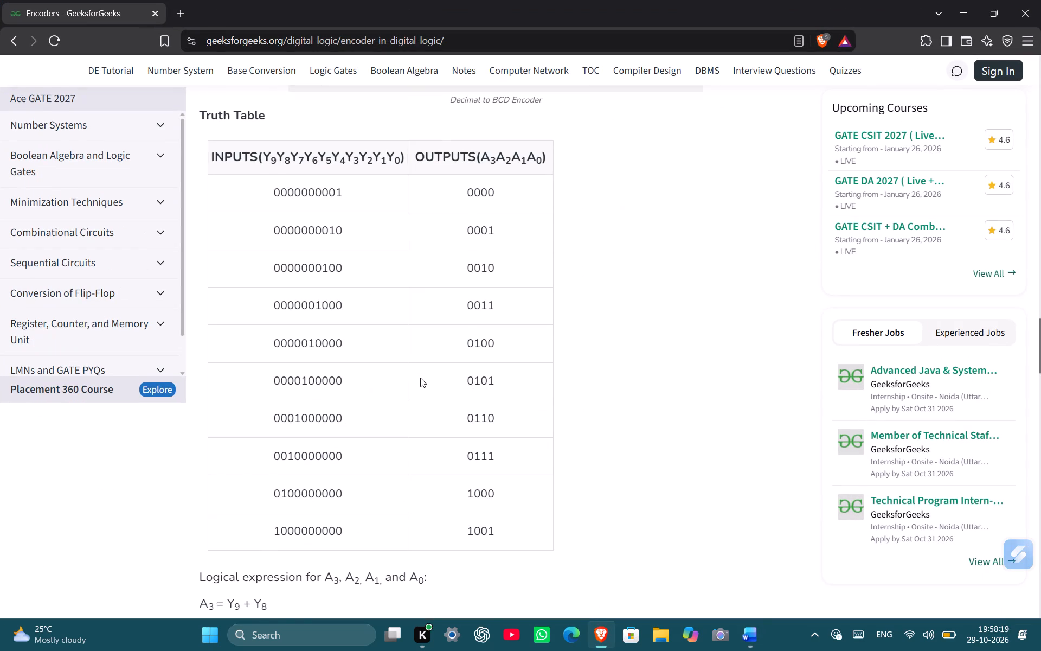
{"action": "scroll", "coordinate": [420, 378], "scroll_direction": "down", "scroll_amount": 8}
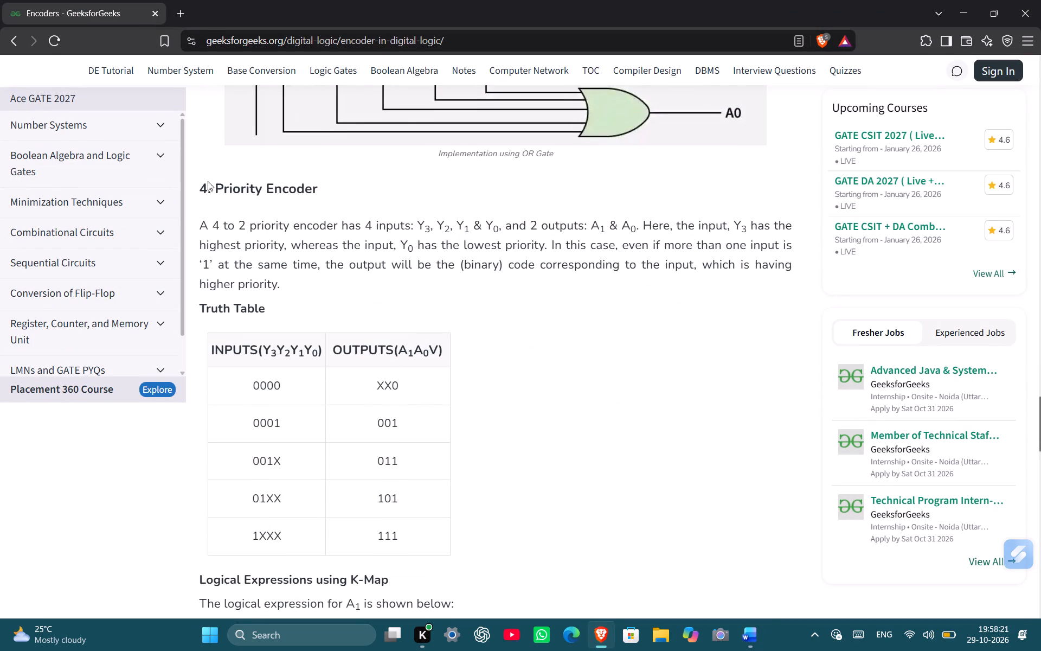
{"action": "left_click_drag", "start_coordinate": [199, 184], "coordinate": [299, 326]}
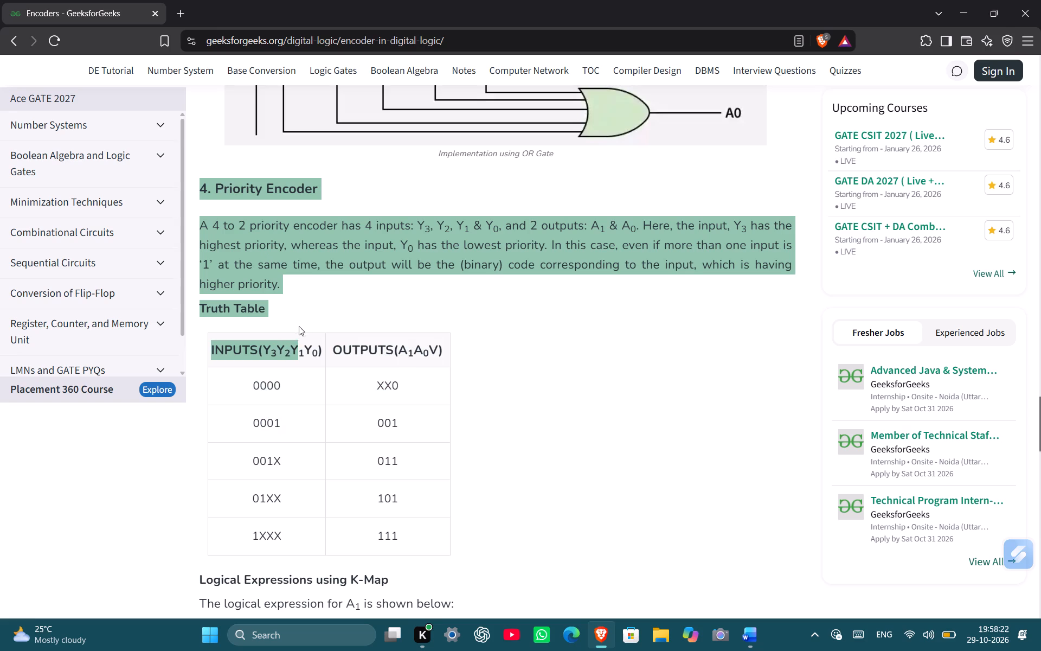
{"action": "left_click_drag", "start_coordinate": [299, 326], "coordinate": [283, 291]}
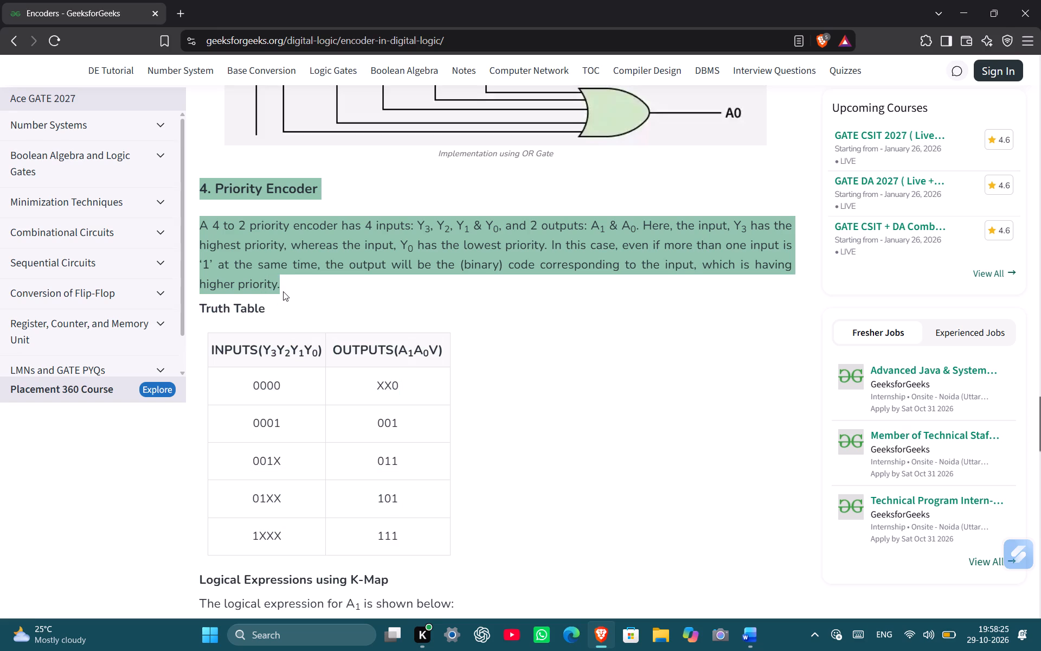
{"action": "left_click_drag", "start_coordinate": [283, 291], "coordinate": [279, 303]}
{"action": "key", "text": "ctrl+c"}
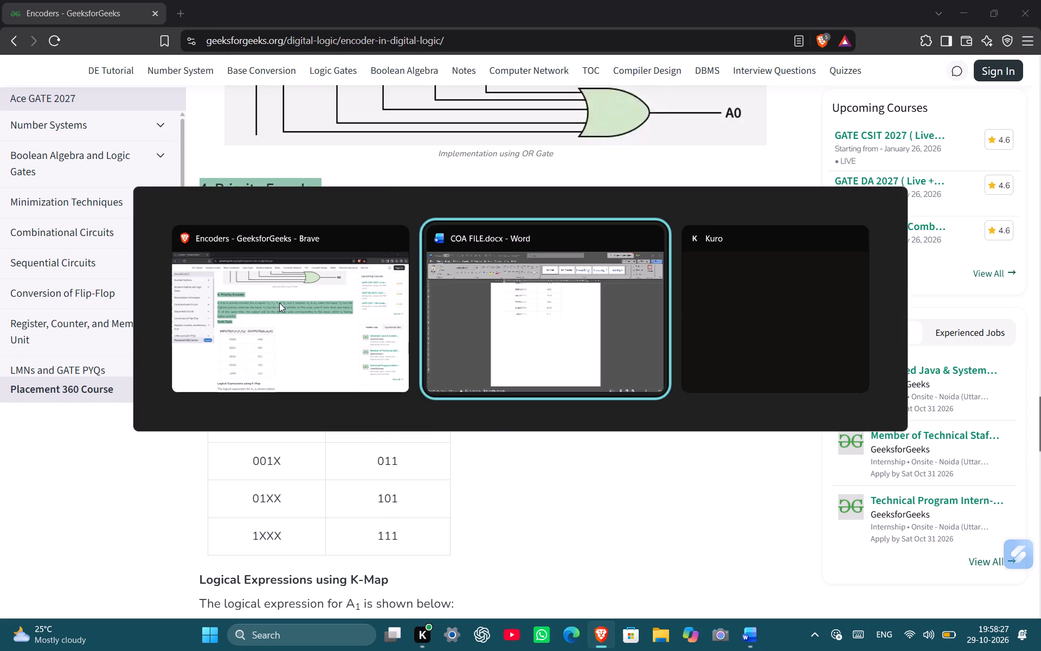
In Word, paste the Priority Encoder text below the truth table image, with one blank line above its heading.
{"action": "key", "text": "BackSpace"}
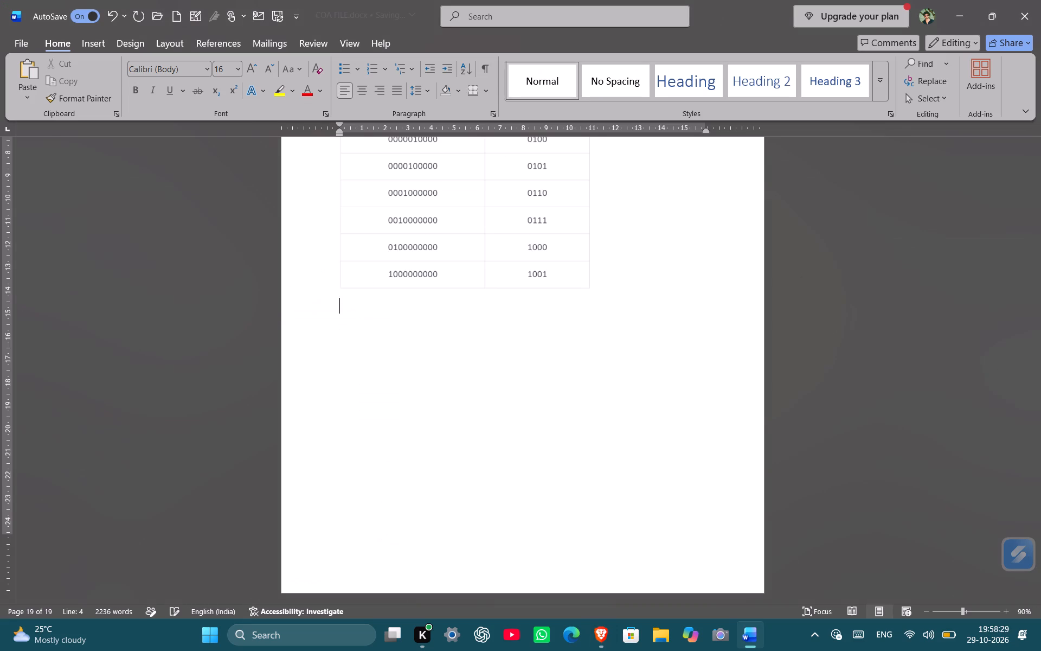
{"action": "key", "text": "ctrl+v"}
{"action": "left_click", "coordinate": [340, 301]}
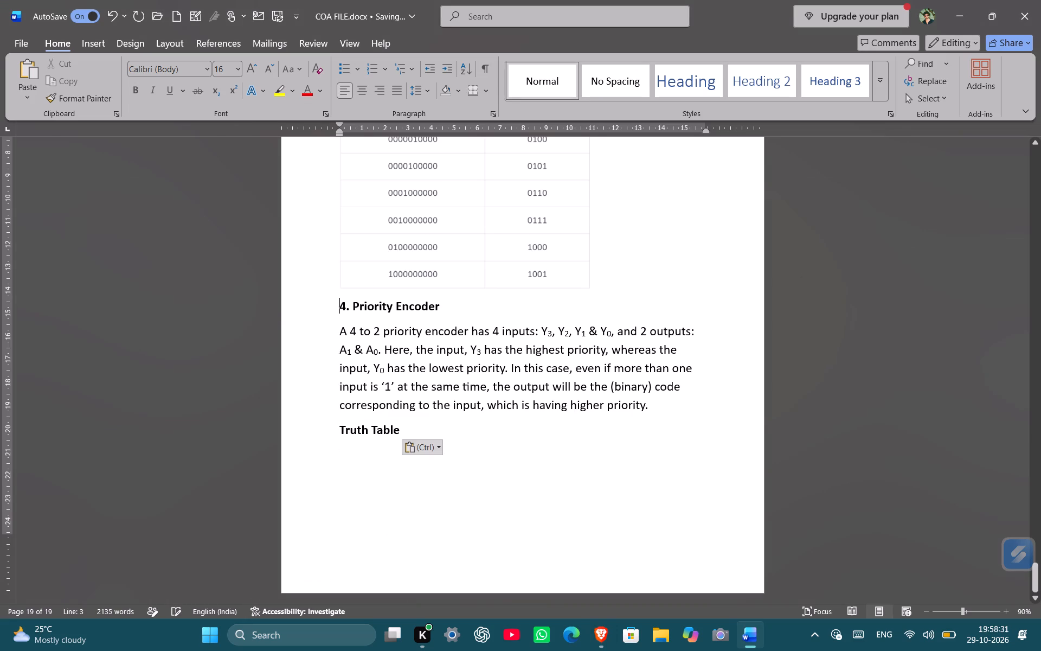
{"action": "key", "text": "Return"}
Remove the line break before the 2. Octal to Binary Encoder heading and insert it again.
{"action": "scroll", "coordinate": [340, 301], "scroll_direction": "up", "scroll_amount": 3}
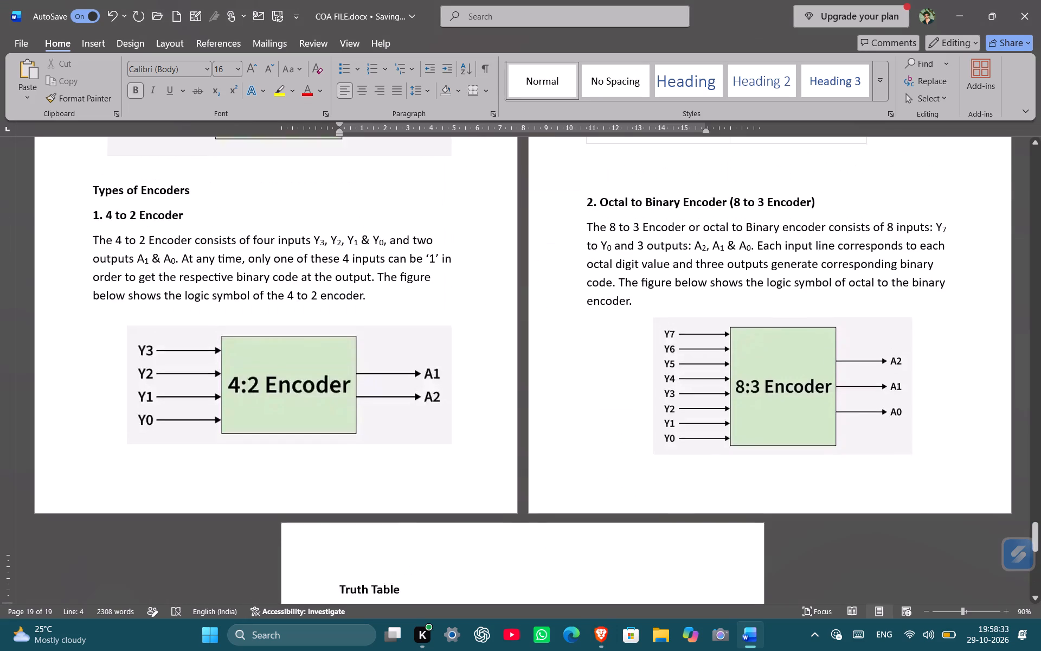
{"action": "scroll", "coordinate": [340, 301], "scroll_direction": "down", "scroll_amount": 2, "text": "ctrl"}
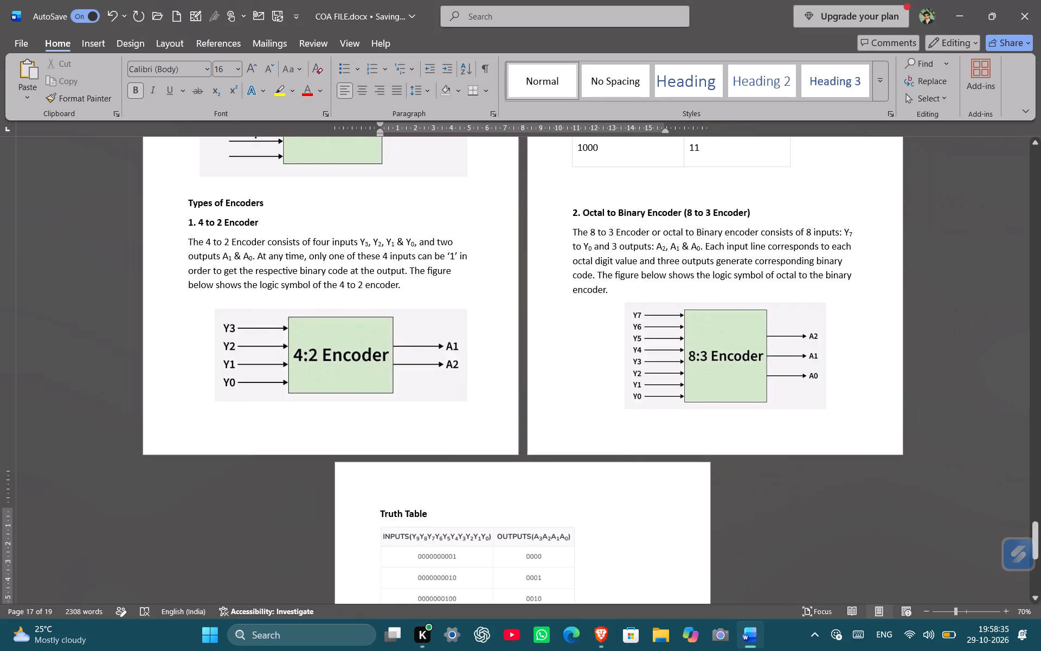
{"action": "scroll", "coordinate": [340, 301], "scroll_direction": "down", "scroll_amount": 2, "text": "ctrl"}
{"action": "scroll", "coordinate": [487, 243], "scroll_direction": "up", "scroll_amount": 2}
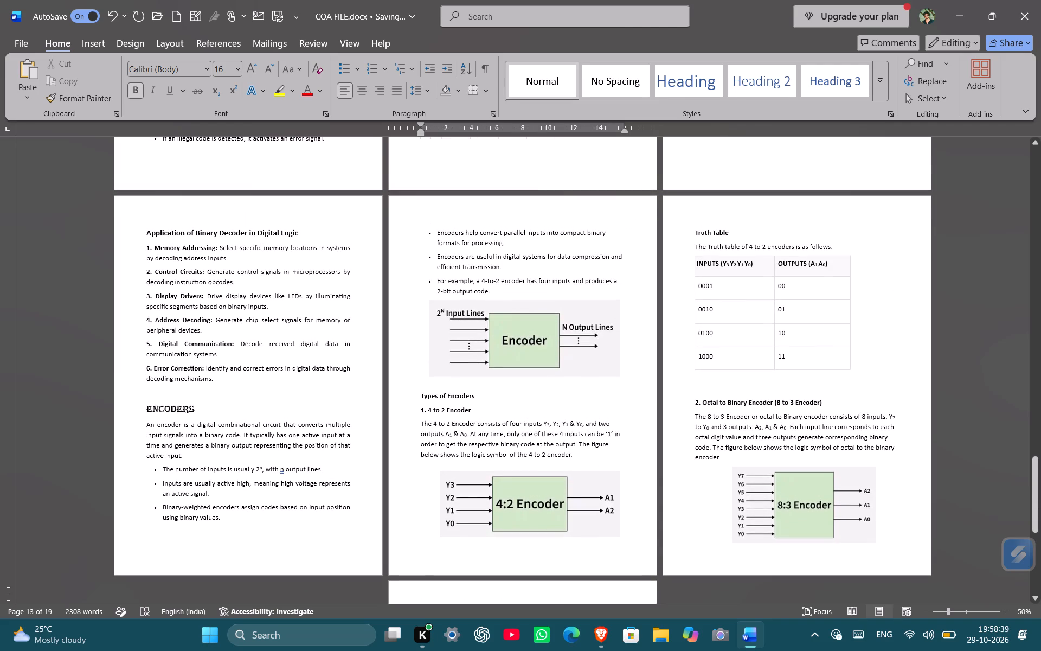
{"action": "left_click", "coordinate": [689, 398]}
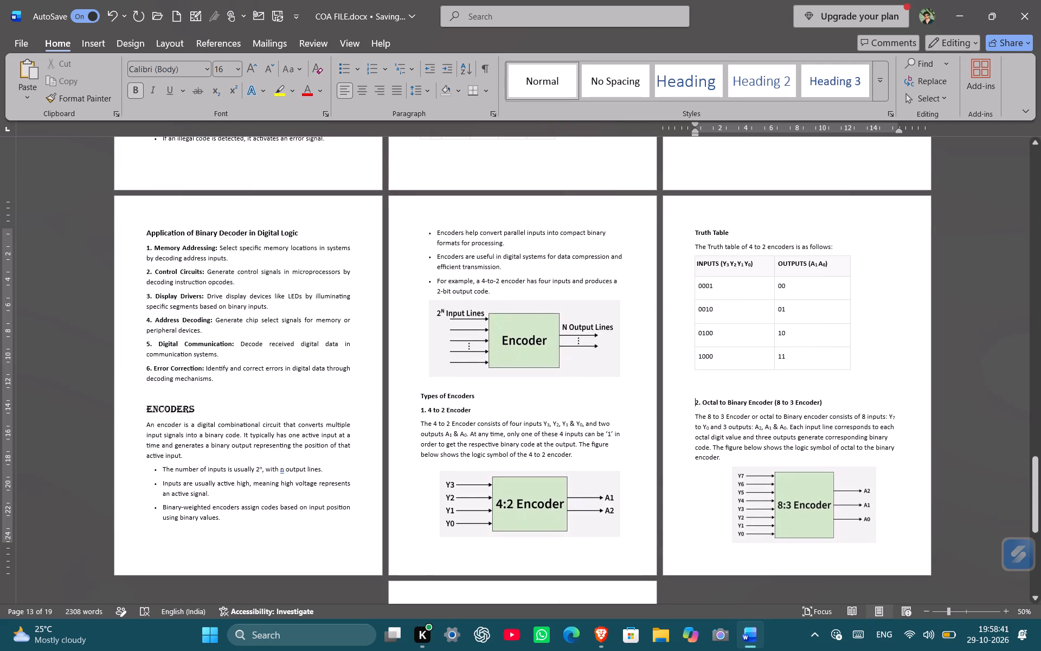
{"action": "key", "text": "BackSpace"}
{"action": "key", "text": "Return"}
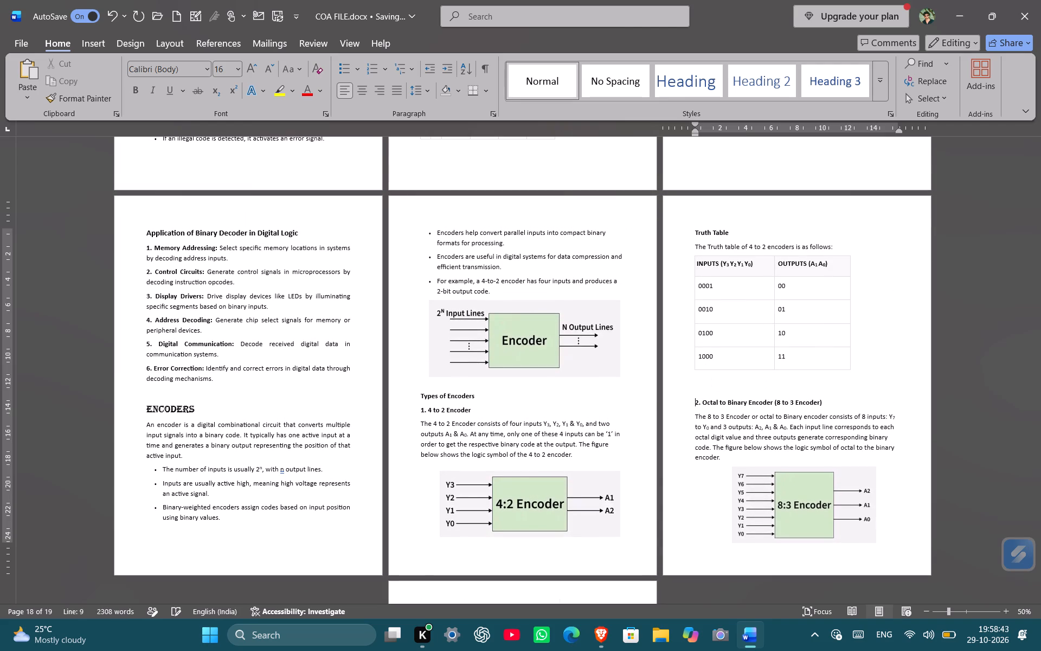
Justify the text from the "Encoders help convert" bullet through the 4 to 2 Encoder paragraph.
{"action": "scroll", "coordinate": [689, 398], "scroll_direction": "down", "scroll_amount": 2}
{"action": "scroll", "coordinate": [689, 398], "scroll_direction": "up", "scroll_amount": 1}
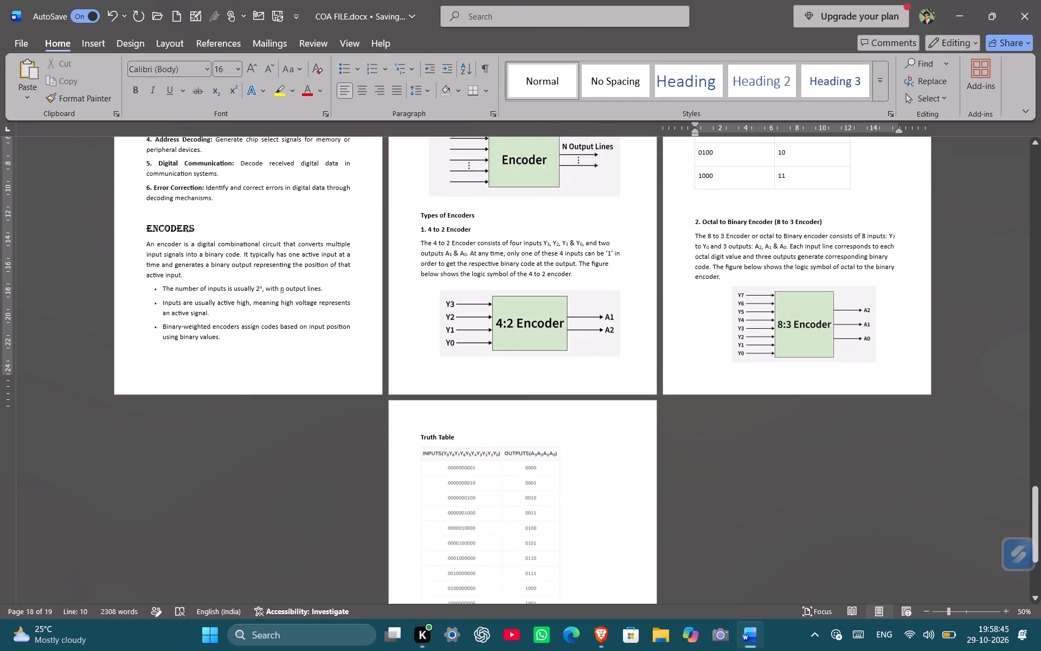
{"action": "scroll", "coordinate": [689, 398], "scroll_direction": "up", "scroll_amount": 1}
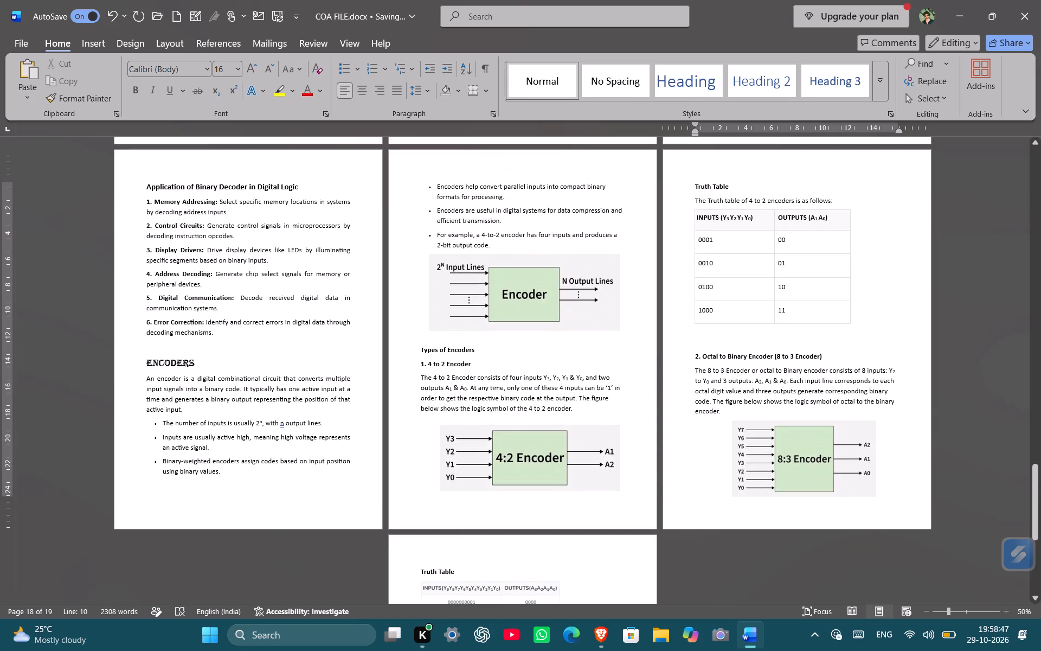
{"action": "left_click_drag", "start_coordinate": [426, 181], "coordinate": [587, 416]}
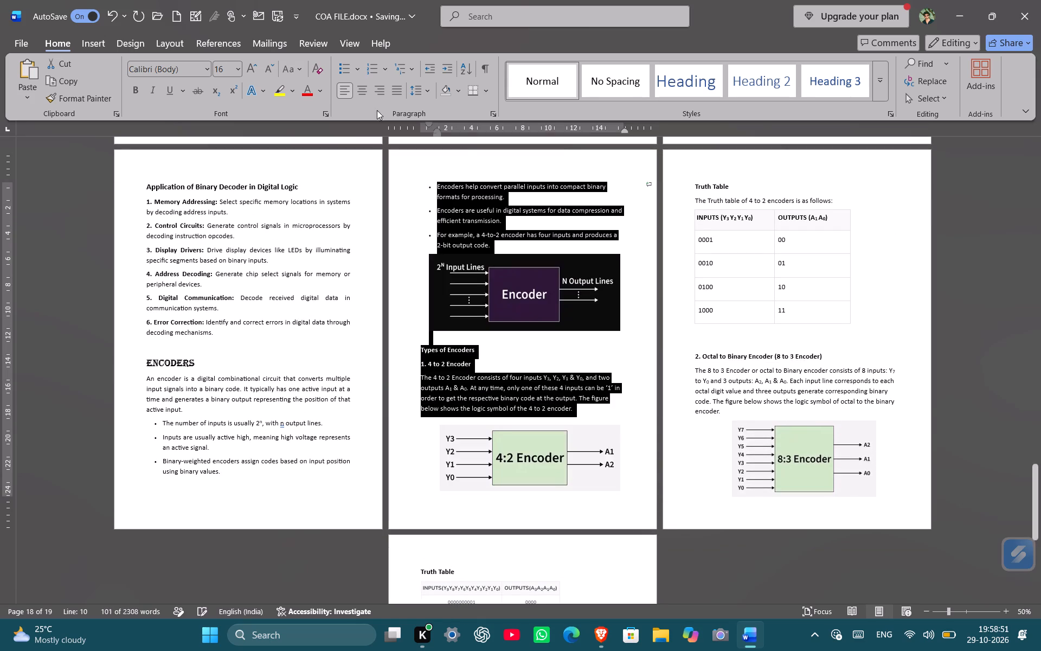
{"action": "left_click", "coordinate": [397, 89]}
{"action": "left_click", "coordinate": [704, 320]}
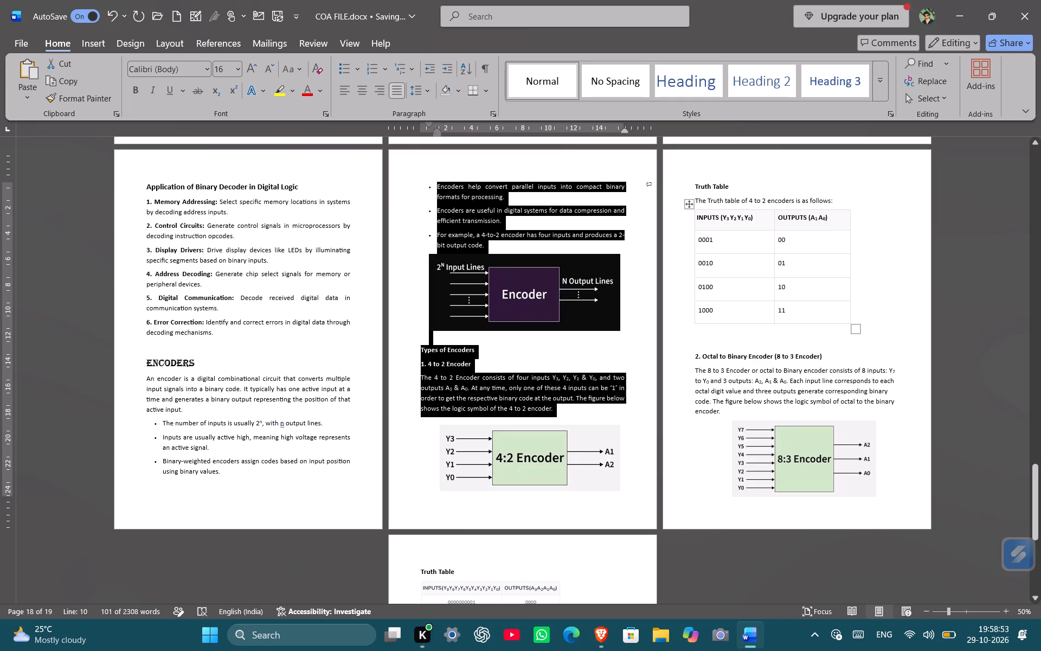
Justify the paragraph under the 2. Octal to Binary Encoder (8 to 3 Encoder) heading.
{"action": "left_click_drag", "start_coordinate": [722, 406], "coordinate": [696, 371]}
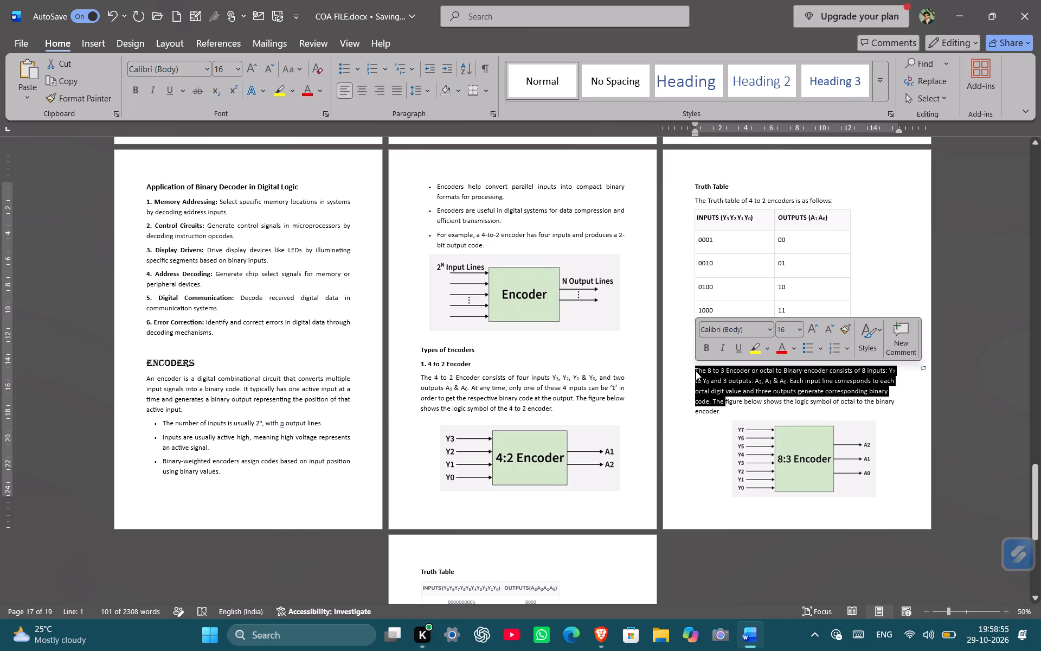
{"action": "left_click", "coordinate": [397, 94]}
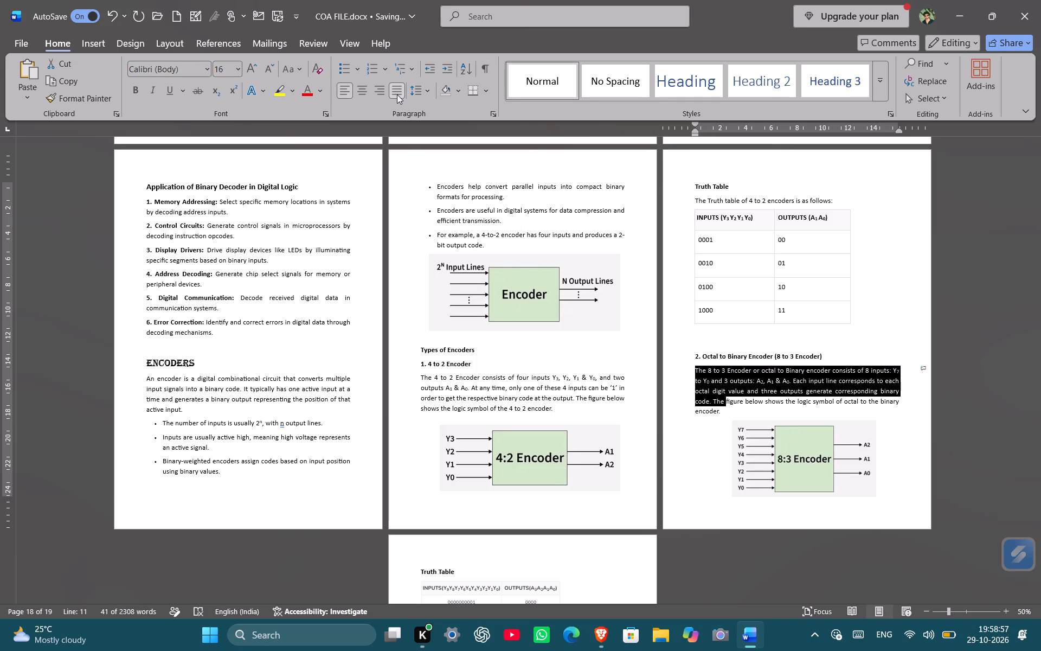
{"action": "left_click", "coordinate": [551, 531]}
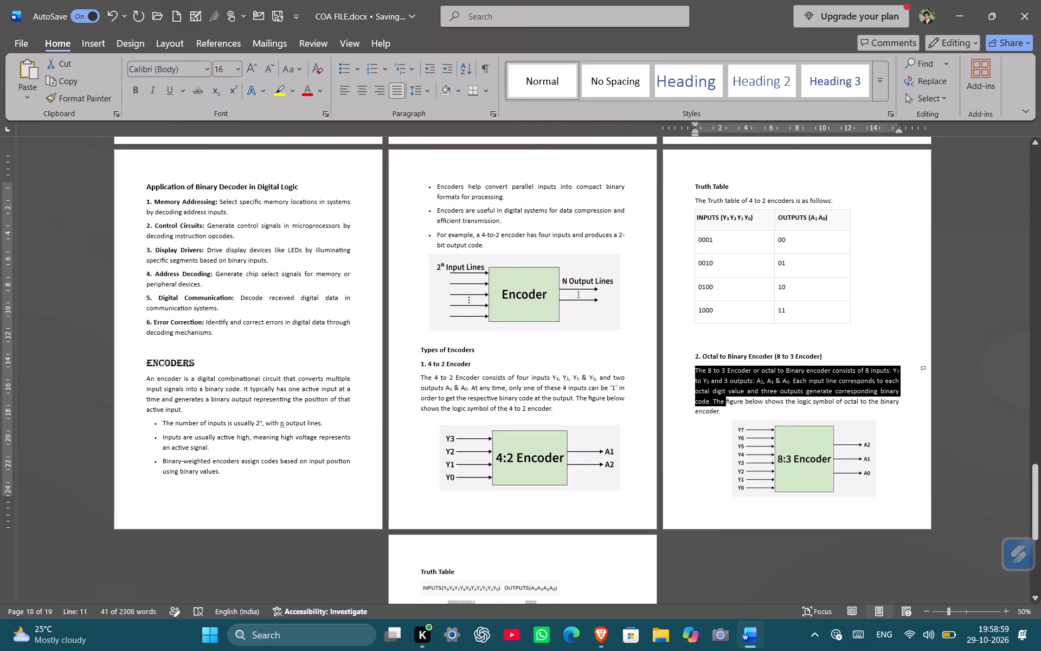
Justify the paragraph under the 4. Priority Encoder heading on the last page.
{"action": "scroll", "coordinate": [551, 531], "scroll_direction": "down", "scroll_amount": 4}
{"action": "left_click", "coordinate": [542, 519]}
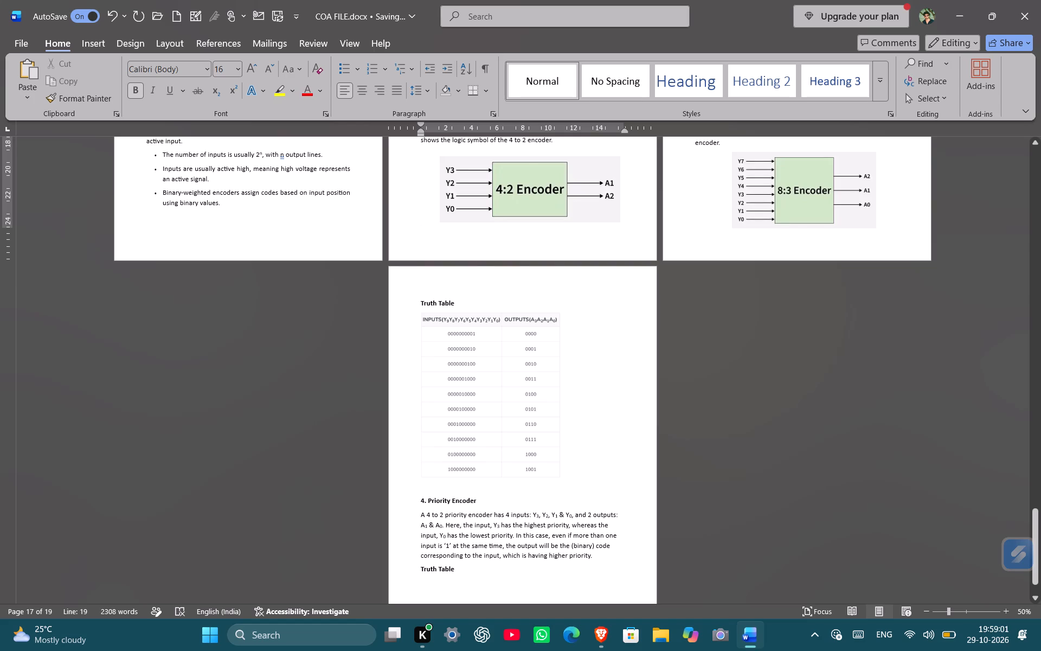
{"action": "left_click", "coordinate": [399, 93]}
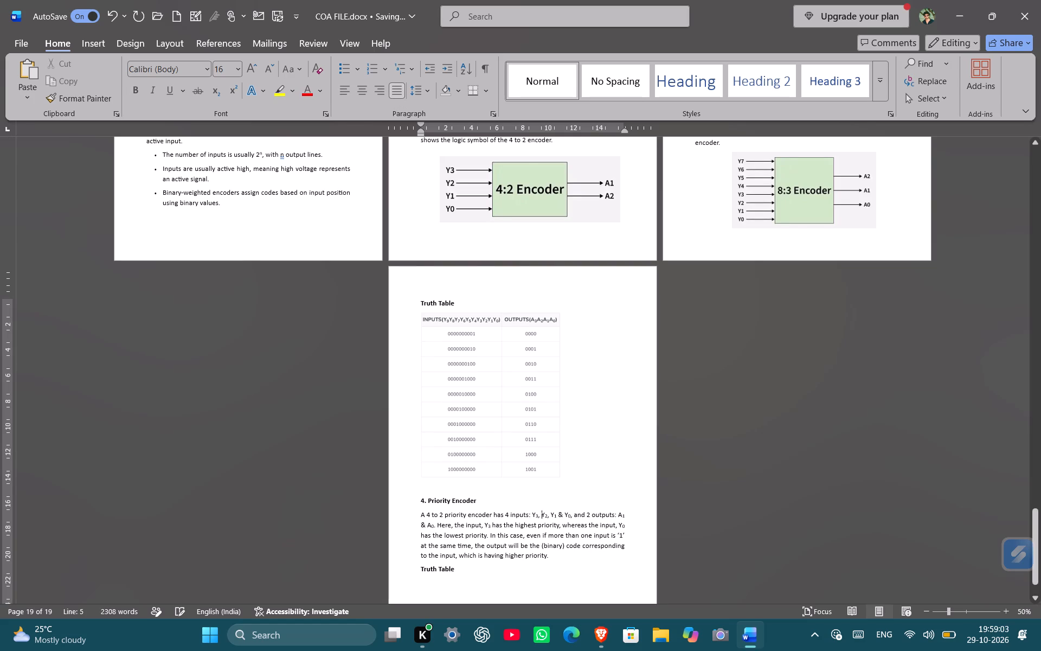
Capture a screenshot of the 4. Priority Encoder truth table on the GeeksforGeeks Encoders page in Brave.
{"action": "scroll", "coordinate": [562, 516], "scroll_direction": "down", "scroll_amount": 5}
{"action": "left_click", "coordinate": [467, 521]}
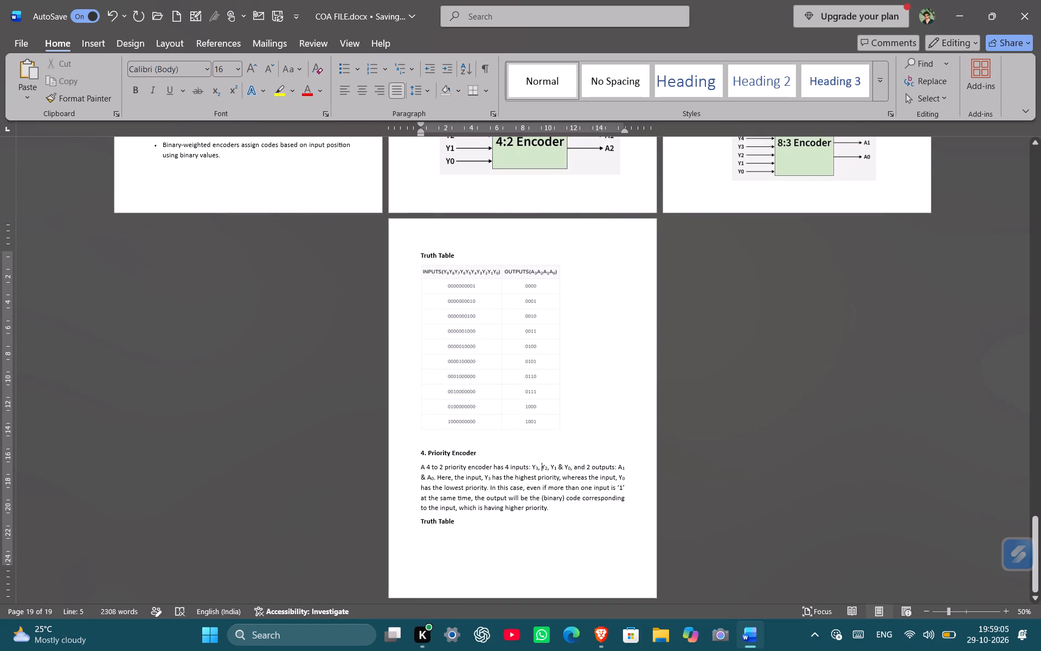
{"action": "left_click", "coordinate": [437, 532]}
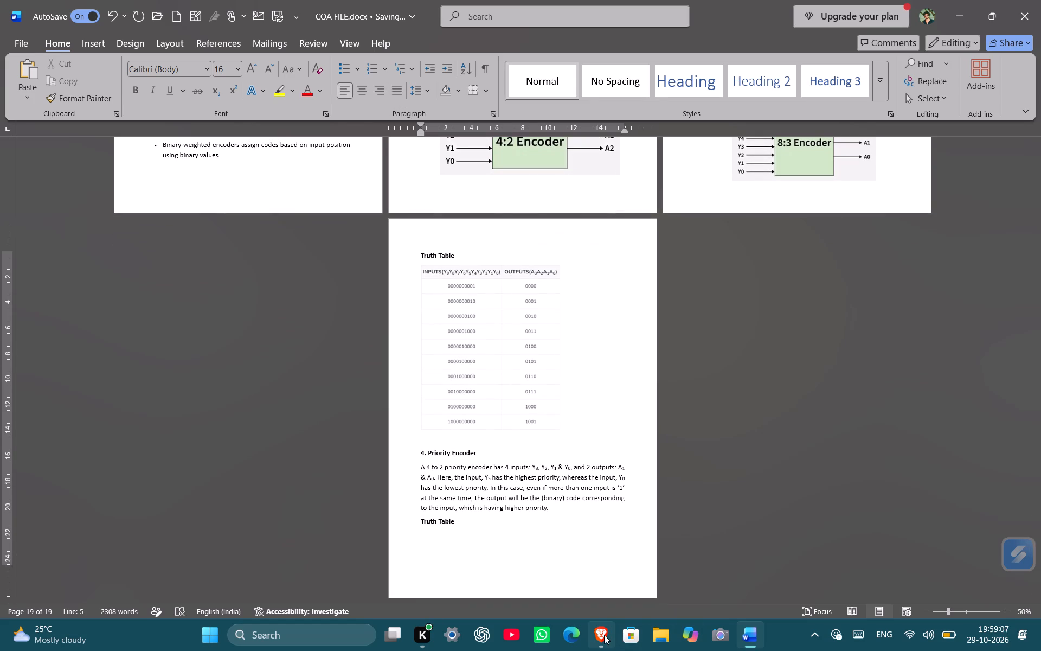
{"action": "left_click", "coordinate": [603, 635]}
{"action": "scroll", "coordinate": [415, 396], "scroll_direction": "down", "scroll_amount": 1}
{"action": "key", "text": "shift+super+s"}
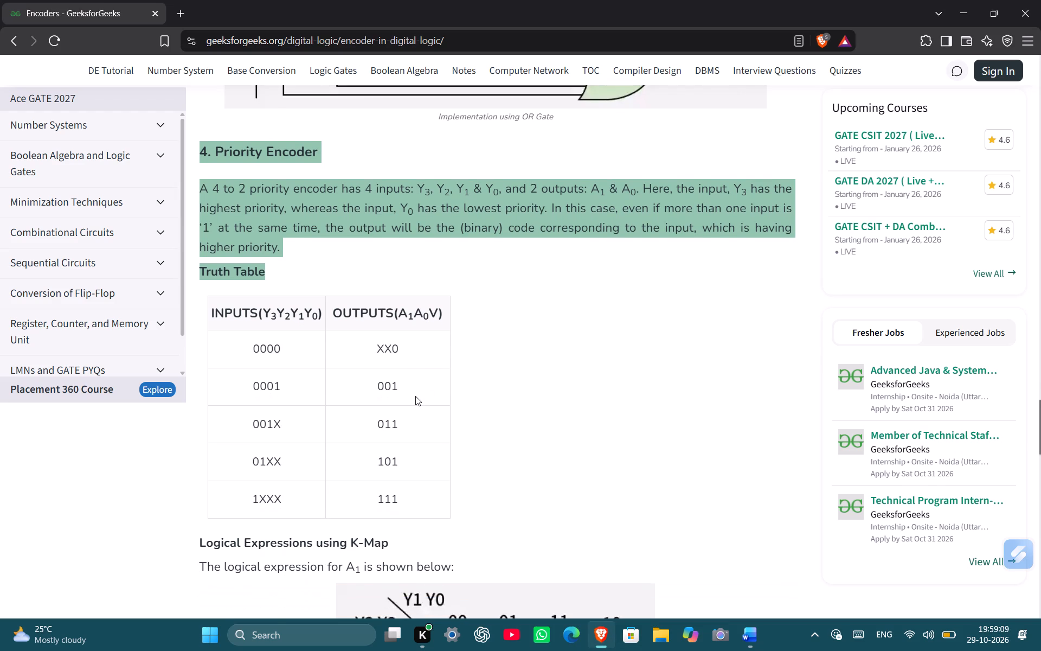
{"action": "left_click_drag", "start_coordinate": [204, 293], "coordinate": [446, 512]}
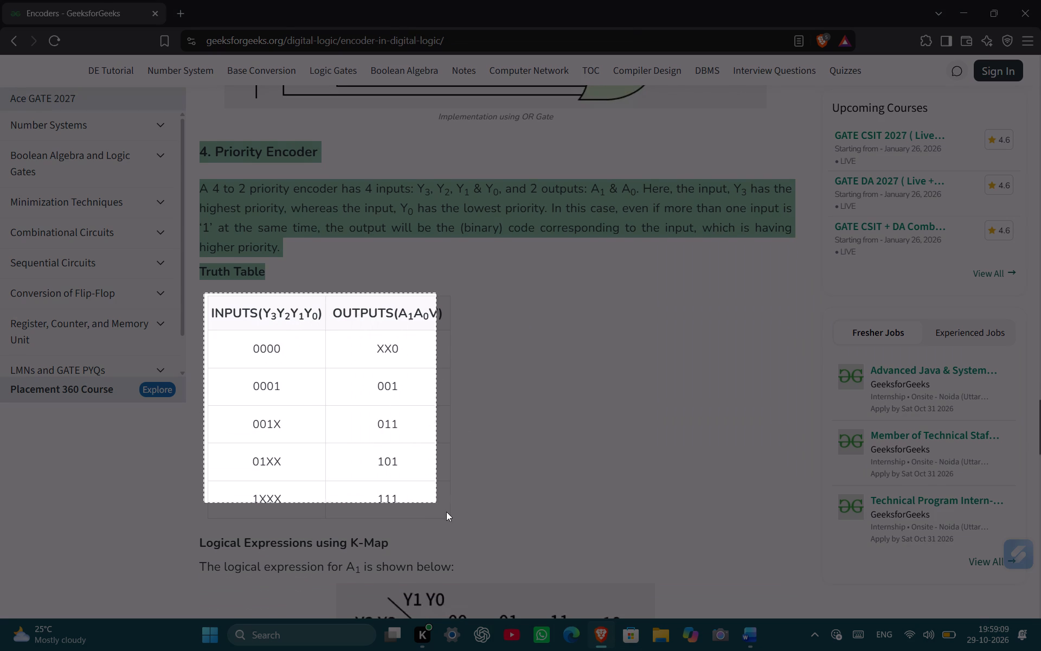
{"action": "left_click_drag", "start_coordinate": [446, 512], "coordinate": [454, 521]}
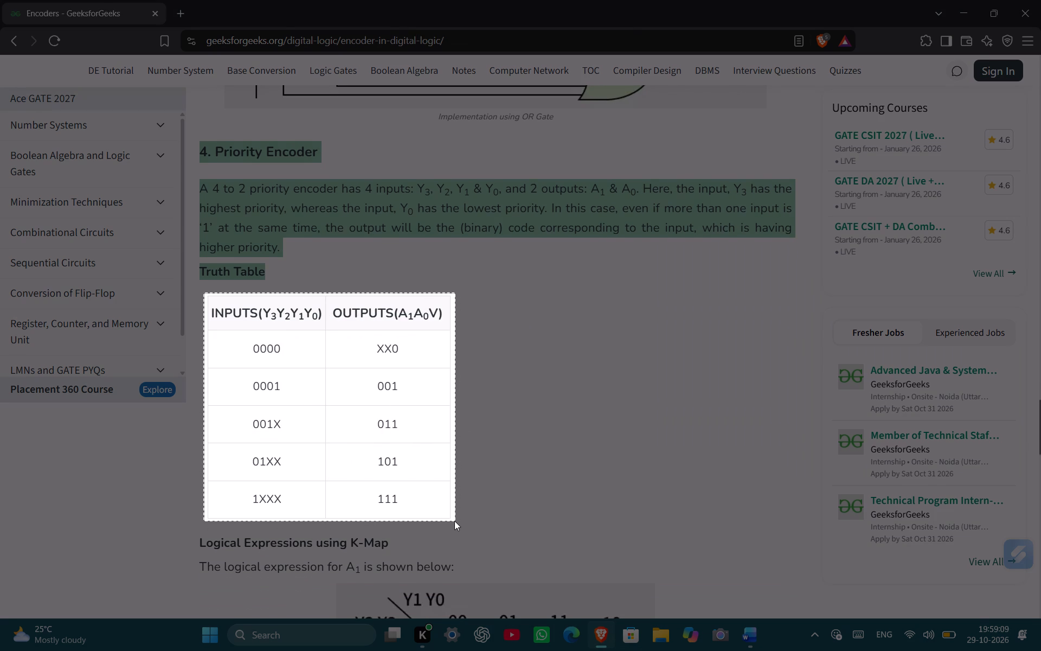
{"action": "left_click", "coordinate": [207, 549]}
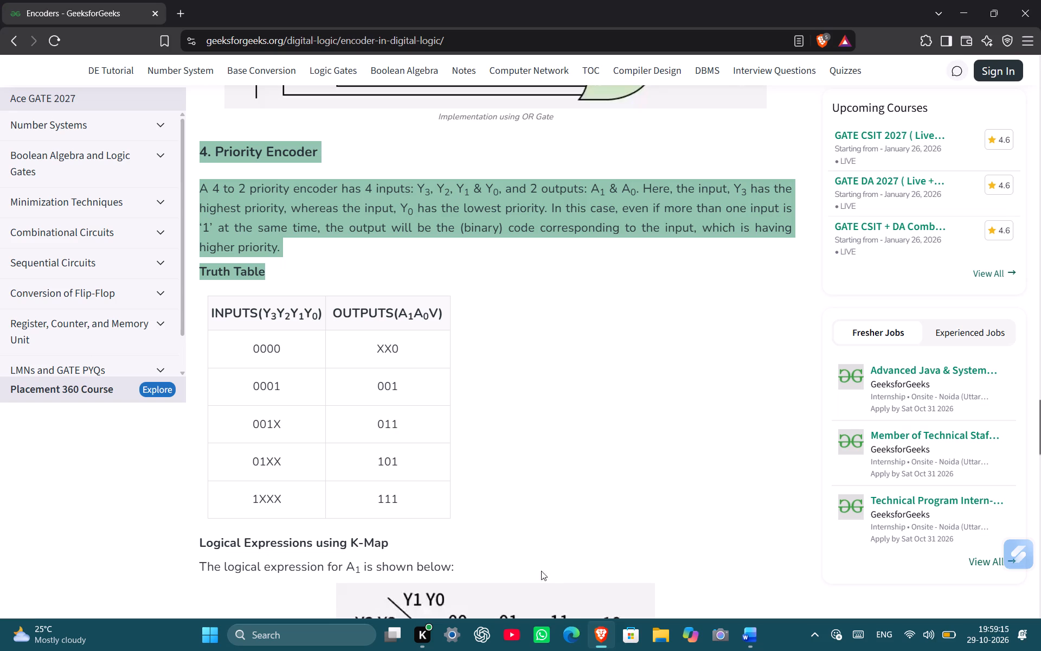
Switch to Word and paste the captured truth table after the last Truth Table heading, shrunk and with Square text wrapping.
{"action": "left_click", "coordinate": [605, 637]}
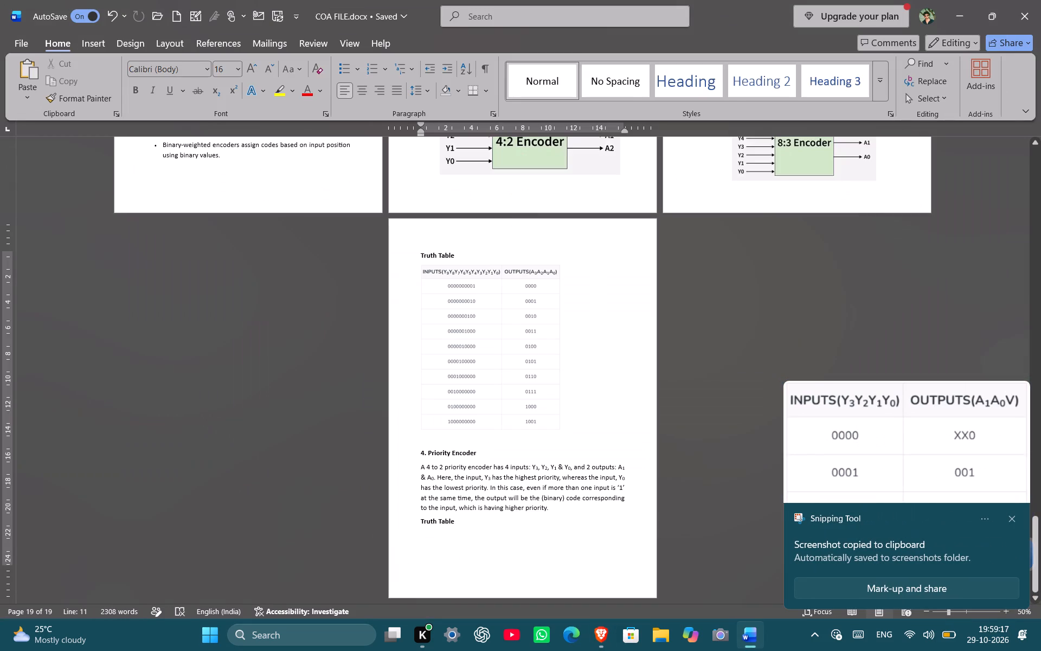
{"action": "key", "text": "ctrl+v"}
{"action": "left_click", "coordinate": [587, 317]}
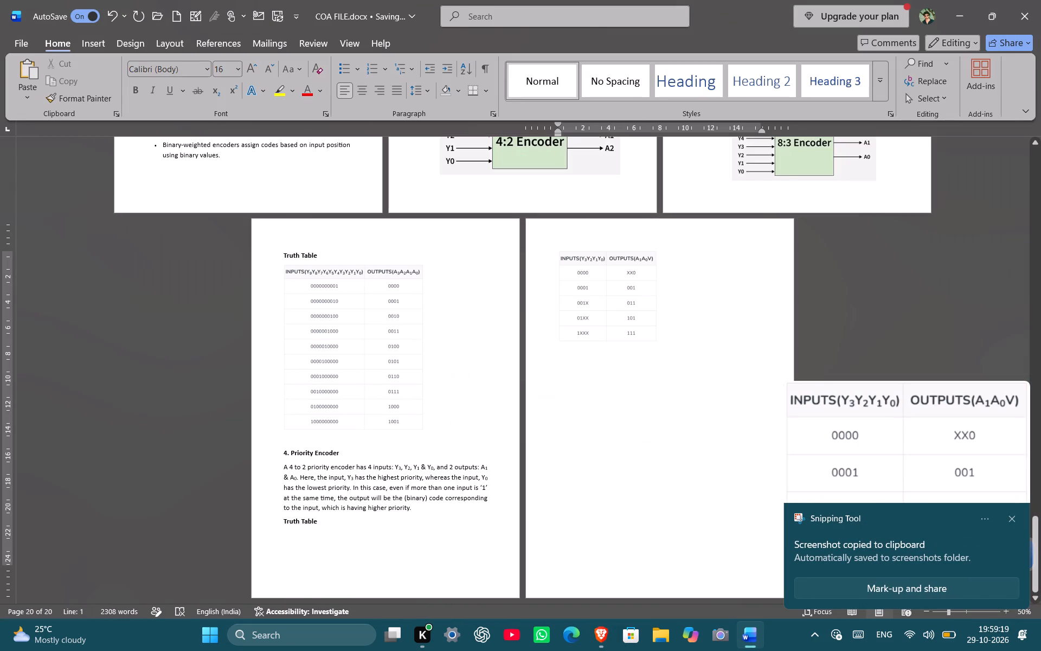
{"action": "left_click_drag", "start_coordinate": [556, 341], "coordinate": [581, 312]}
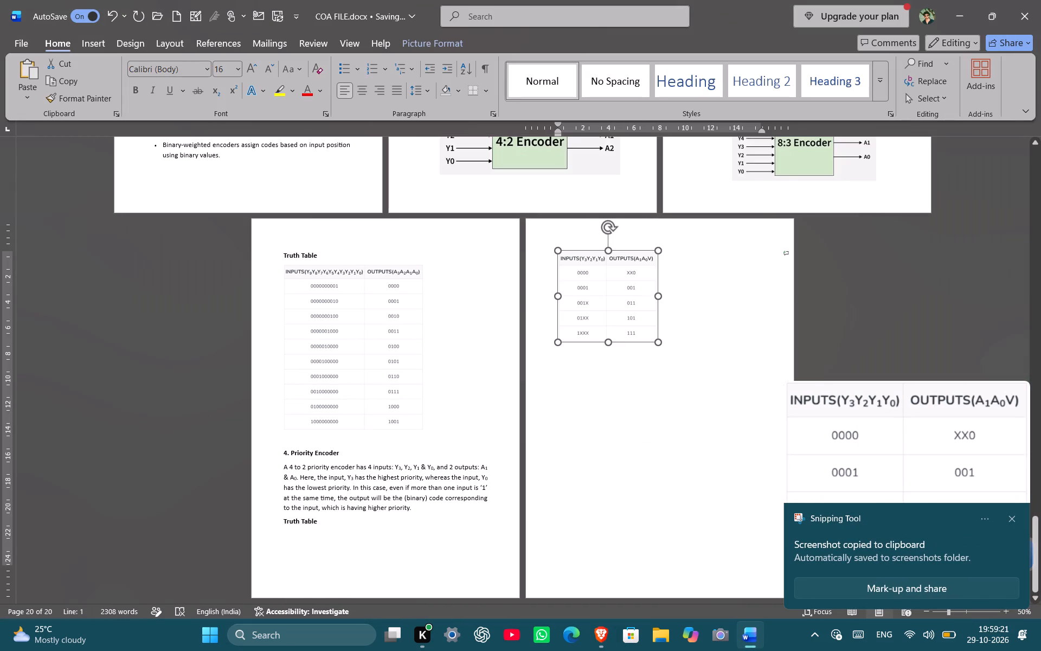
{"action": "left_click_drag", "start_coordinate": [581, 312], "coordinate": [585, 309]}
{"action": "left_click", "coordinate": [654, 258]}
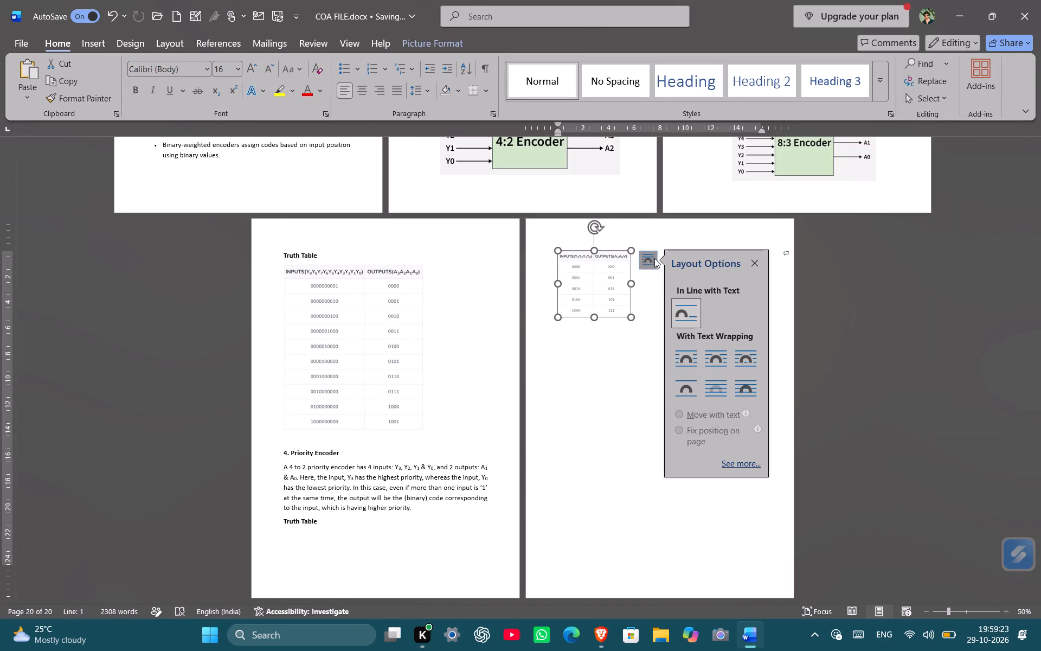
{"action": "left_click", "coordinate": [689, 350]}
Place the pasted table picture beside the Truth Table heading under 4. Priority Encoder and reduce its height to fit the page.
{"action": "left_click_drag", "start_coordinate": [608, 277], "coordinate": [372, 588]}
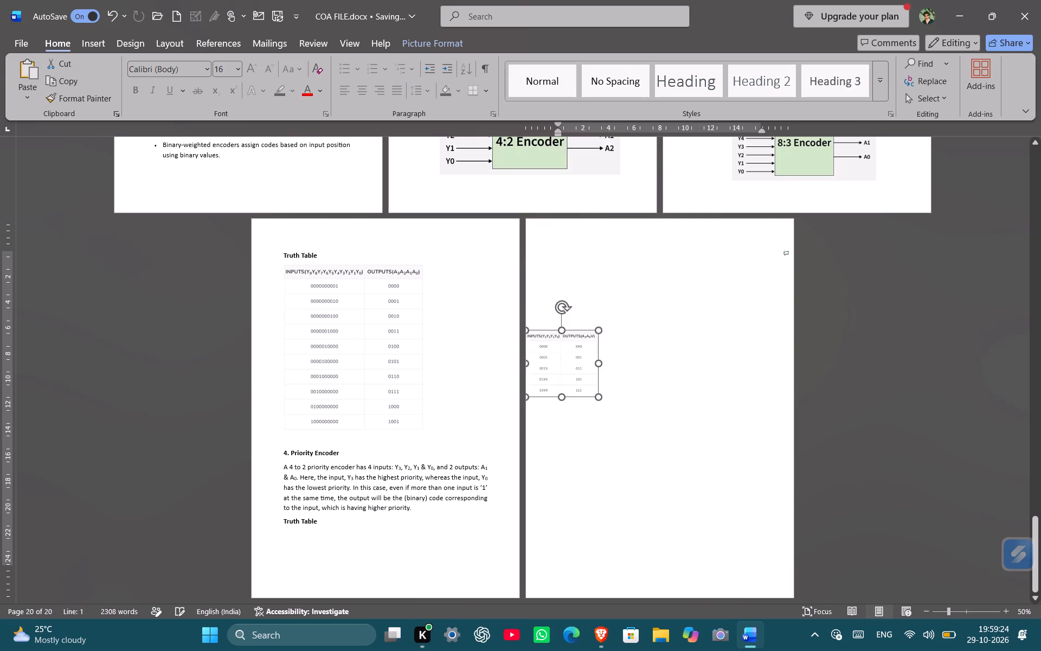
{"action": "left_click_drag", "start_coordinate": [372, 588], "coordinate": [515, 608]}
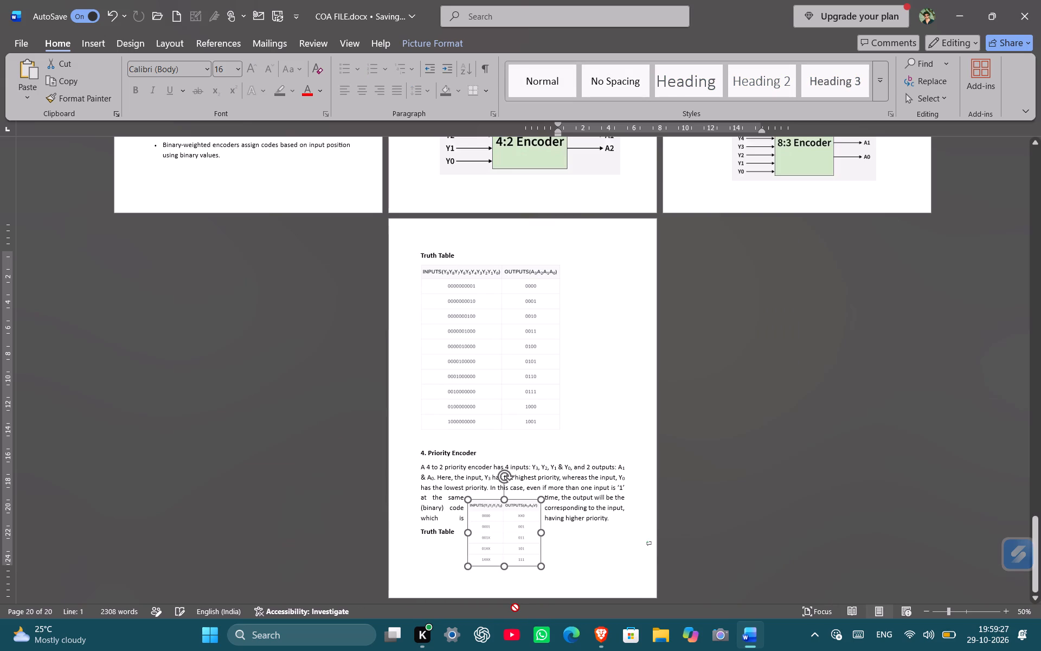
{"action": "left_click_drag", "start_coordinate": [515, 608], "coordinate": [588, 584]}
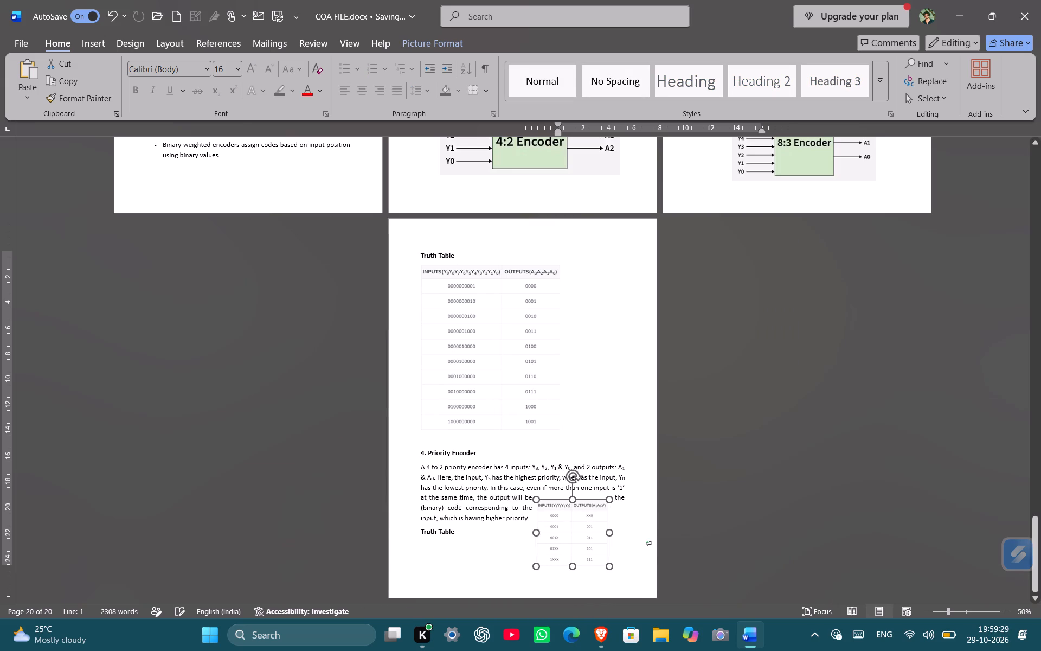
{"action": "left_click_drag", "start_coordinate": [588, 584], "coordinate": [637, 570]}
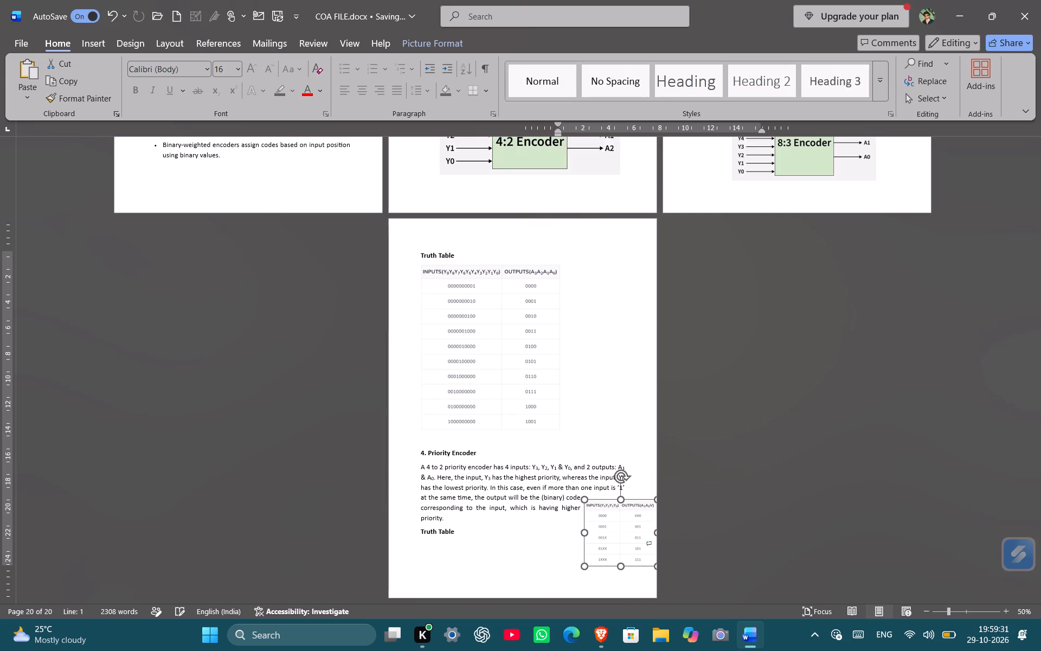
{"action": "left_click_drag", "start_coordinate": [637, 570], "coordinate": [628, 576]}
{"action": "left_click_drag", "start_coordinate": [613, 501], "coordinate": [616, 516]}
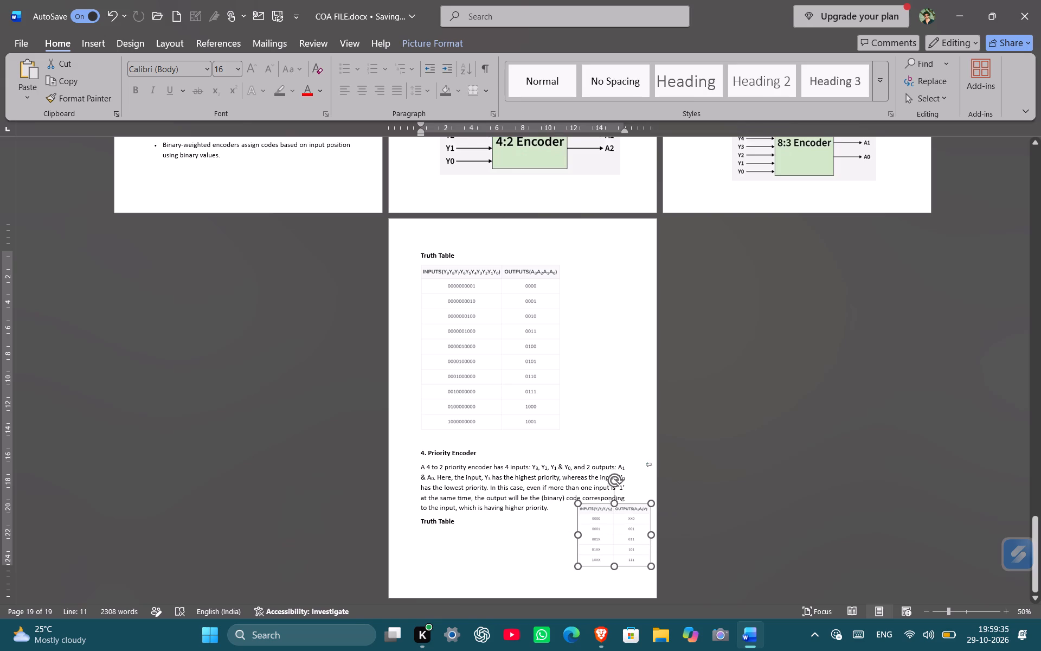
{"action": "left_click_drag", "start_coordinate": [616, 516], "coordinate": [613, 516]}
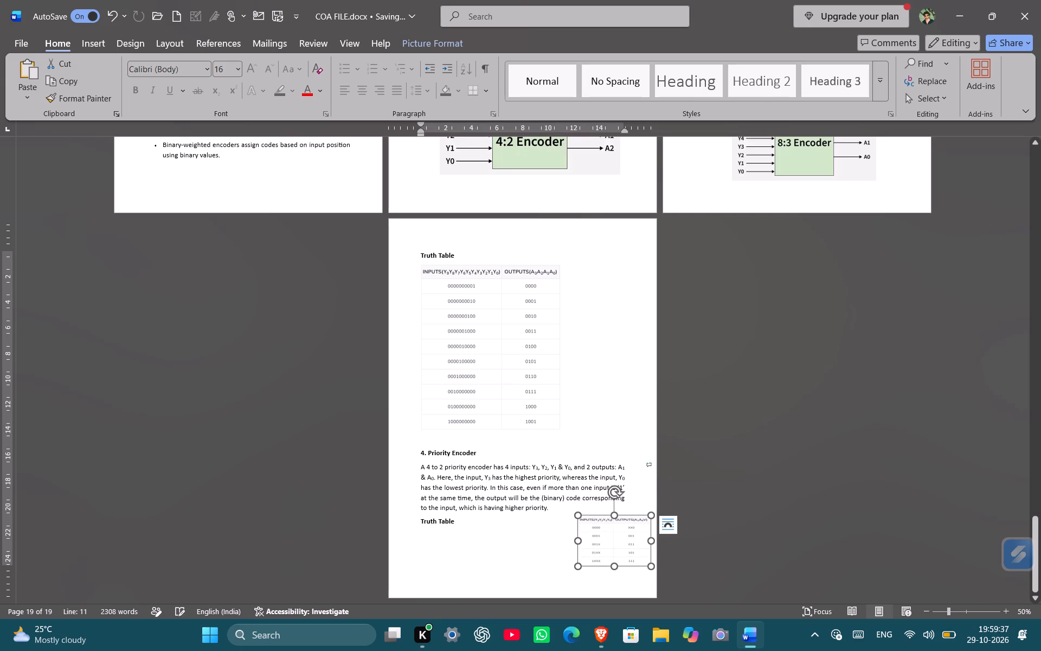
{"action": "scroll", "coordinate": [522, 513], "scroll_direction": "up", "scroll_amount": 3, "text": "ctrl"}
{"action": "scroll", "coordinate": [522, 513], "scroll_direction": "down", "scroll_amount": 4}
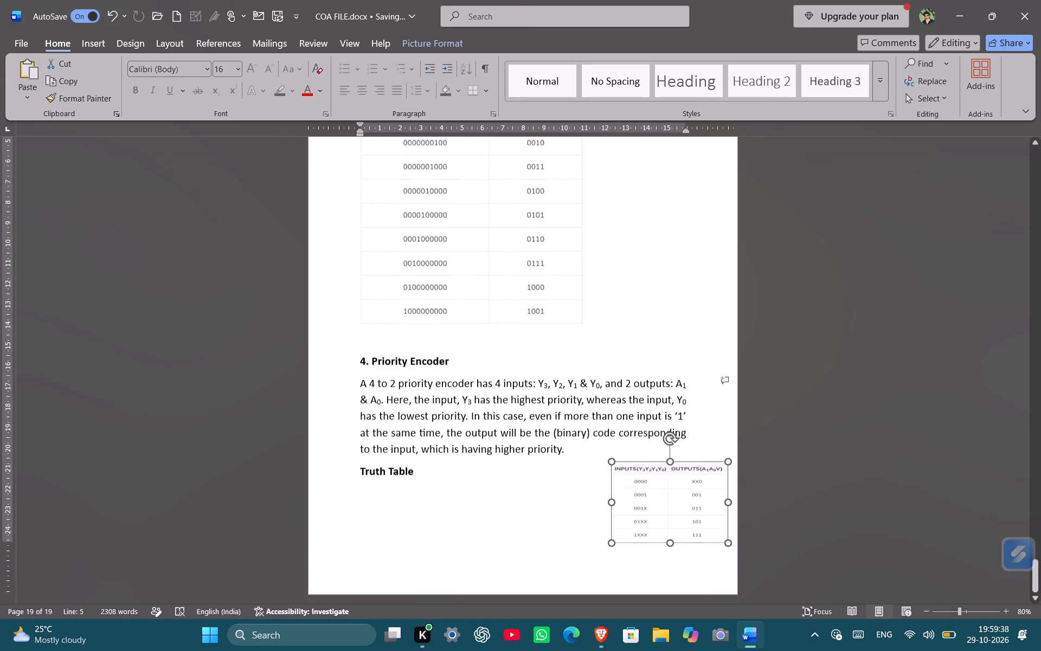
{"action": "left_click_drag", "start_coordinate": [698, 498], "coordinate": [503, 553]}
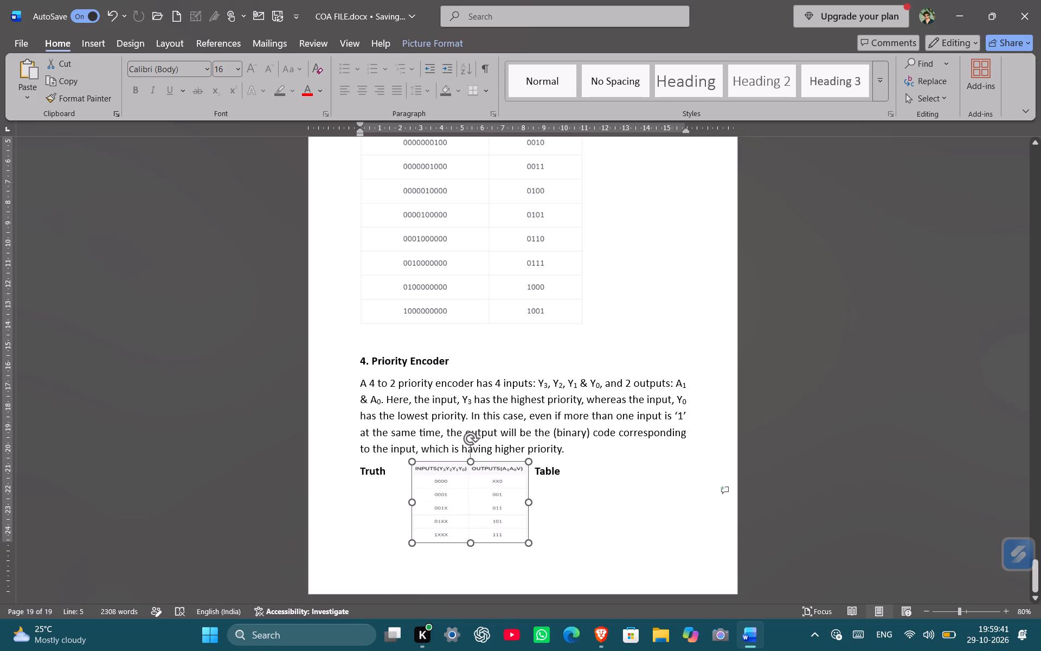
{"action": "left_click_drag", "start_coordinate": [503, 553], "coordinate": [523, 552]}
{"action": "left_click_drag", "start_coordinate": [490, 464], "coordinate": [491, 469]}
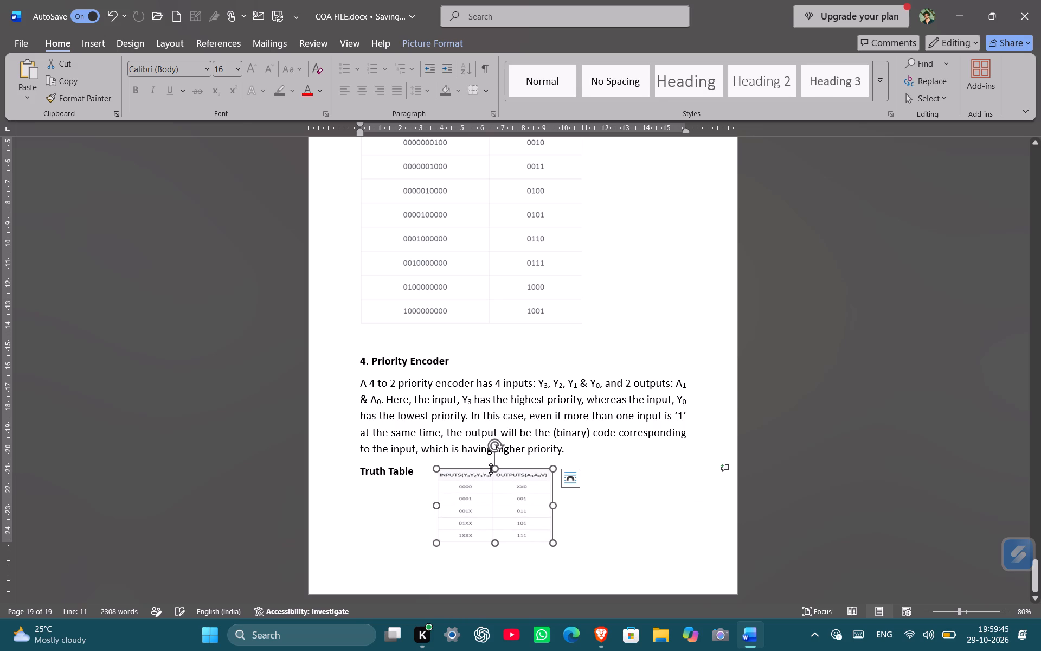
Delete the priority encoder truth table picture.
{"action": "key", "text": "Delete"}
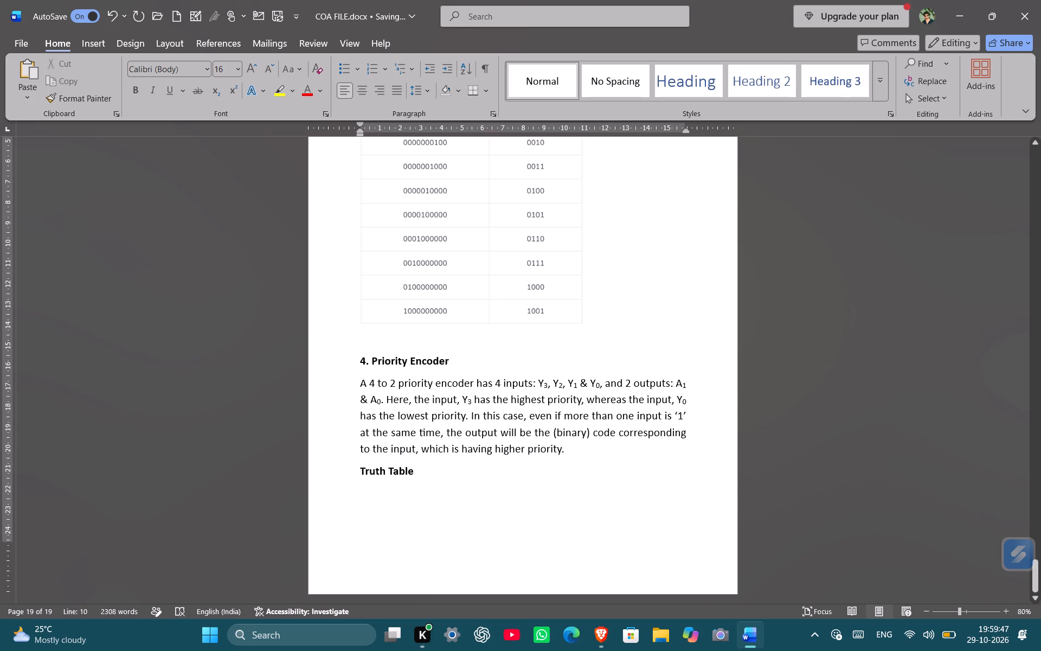
Reduce the height of the ten-row truth table picture above the 4. Priority Encoder heading.
{"action": "scroll", "coordinate": [417, 465], "scroll_direction": "up", "scroll_amount": 2}
{"action": "scroll", "coordinate": [417, 465], "scroll_direction": "down", "scroll_amount": 2}
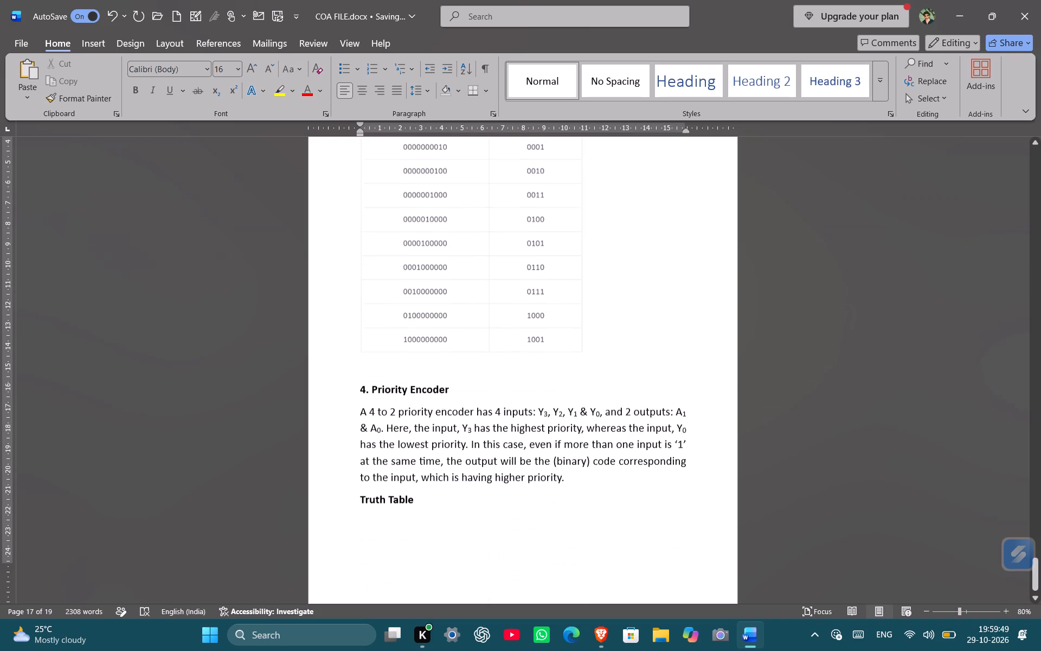
{"action": "left_click", "coordinate": [486, 324]}
{"action": "scroll", "coordinate": [486, 324], "scroll_direction": "up", "scroll_amount": 2}
{"action": "scroll", "coordinate": [486, 324], "scroll_direction": "down", "scroll_amount": 2}
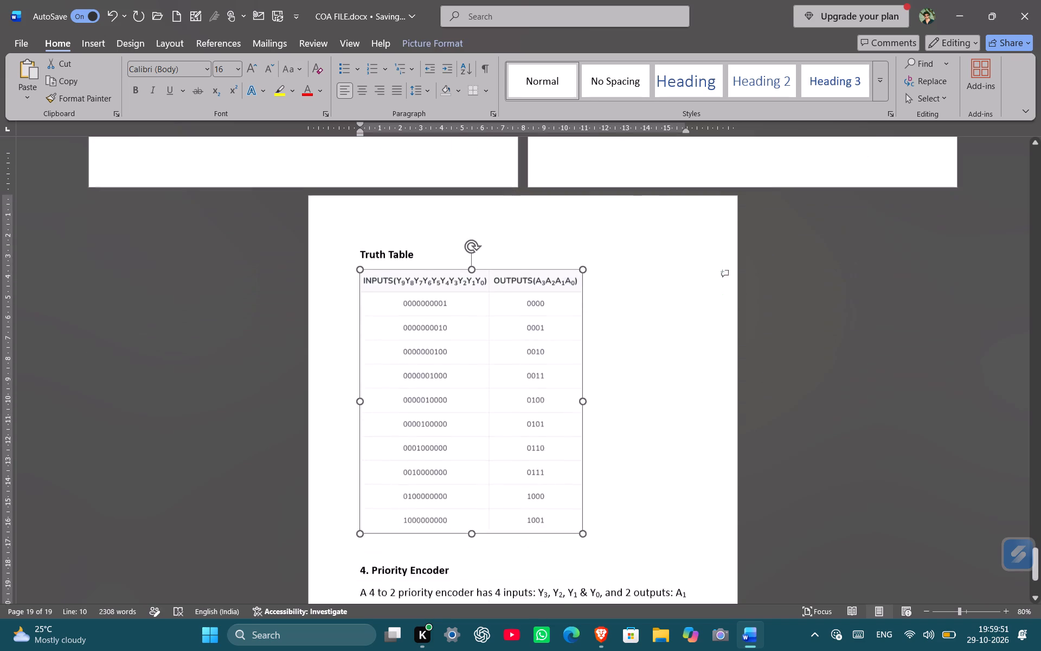
{"action": "scroll", "coordinate": [486, 324], "scroll_direction": "down", "scroll_amount": 1}
{"action": "left_click_drag", "start_coordinate": [474, 465], "coordinate": [476, 444]}
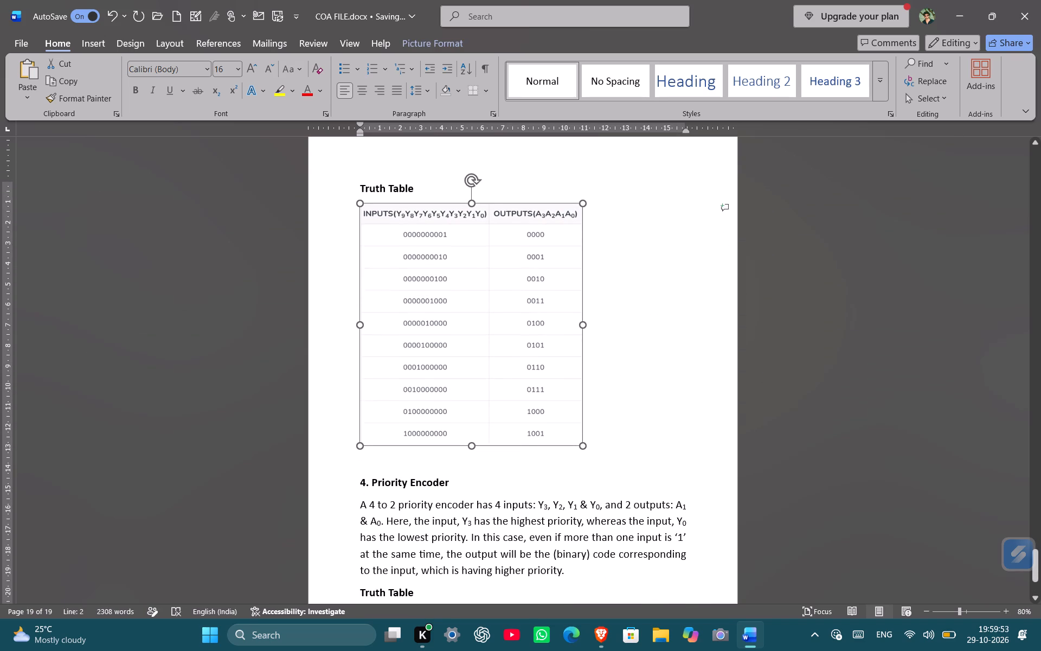
{"action": "left_click_drag", "start_coordinate": [476, 444], "coordinate": [477, 435]}
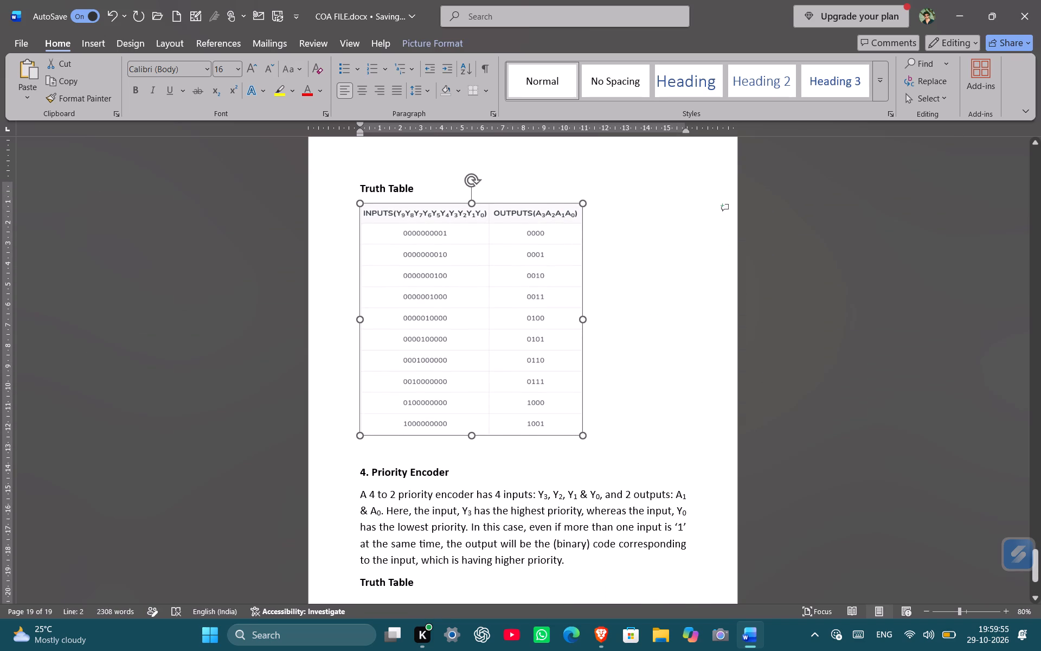
{"action": "left_click_drag", "start_coordinate": [477, 435], "coordinate": [476, 435]}
Paste the captured priority encoder truth table after the last Truth Table heading and give it Square text wrapping.
{"action": "scroll", "coordinate": [476, 435], "scroll_direction": "down", "scroll_amount": 3}
{"action": "left_click", "coordinate": [419, 471]}
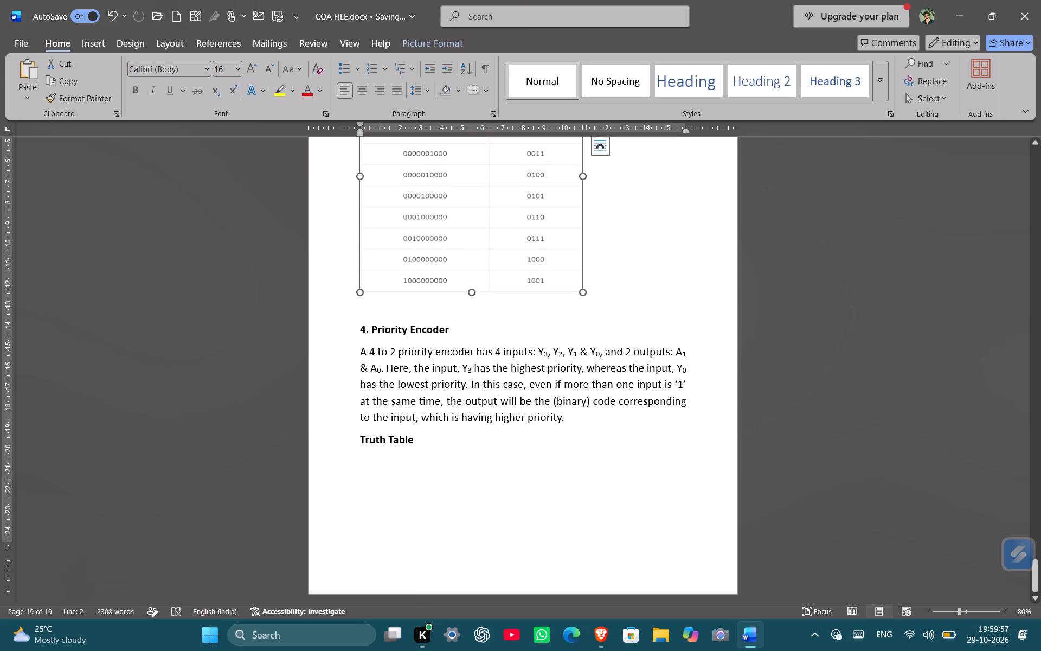
{"action": "key", "text": "ctrl+v"}
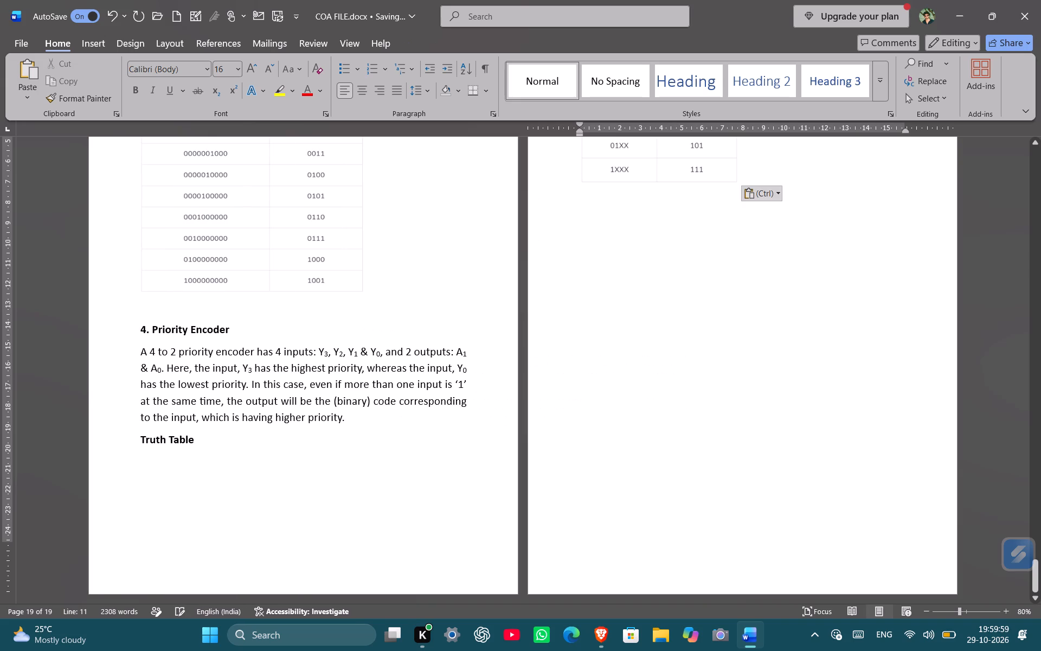
{"action": "scroll", "coordinate": [419, 471], "scroll_direction": "up", "scroll_amount": 1}
{"action": "left_click", "coordinate": [632, 254]}
{"action": "left_click", "coordinate": [765, 203]}
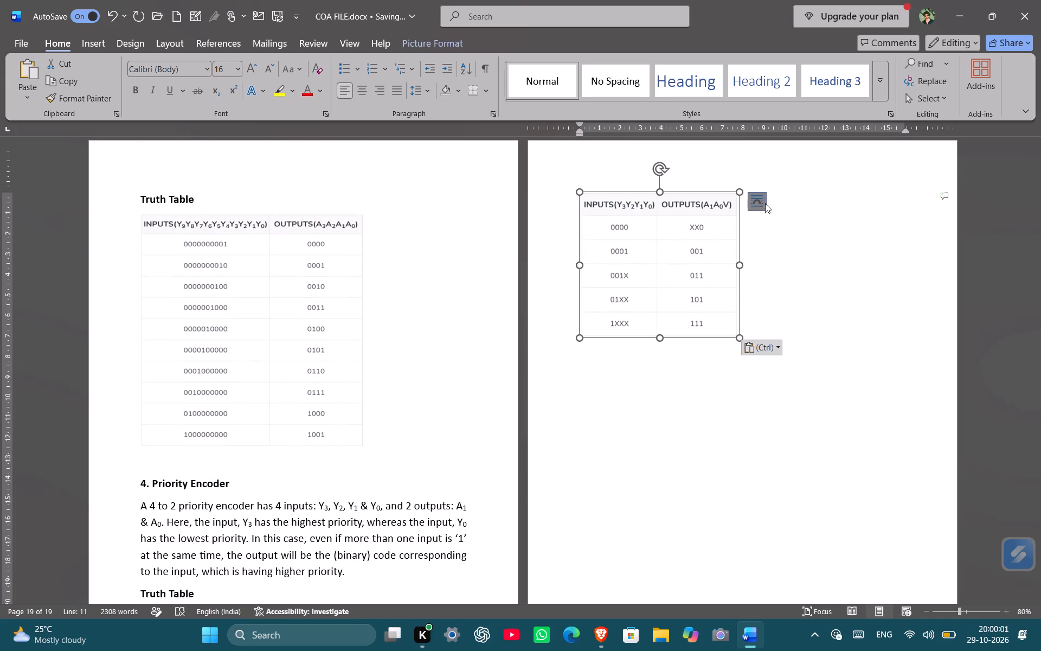
{"action": "left_click", "coordinate": [802, 296]}
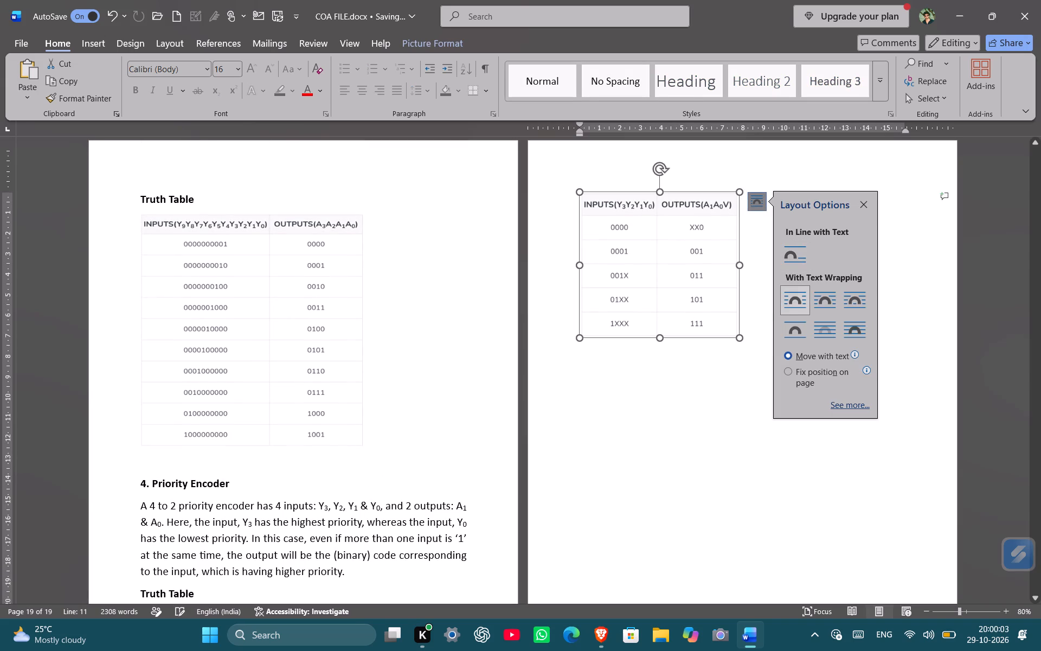
Reduce the height of the newly pasted priority encoder truth table picture.
{"action": "left_click_drag", "start_coordinate": [660, 339], "coordinate": [660, 307]}
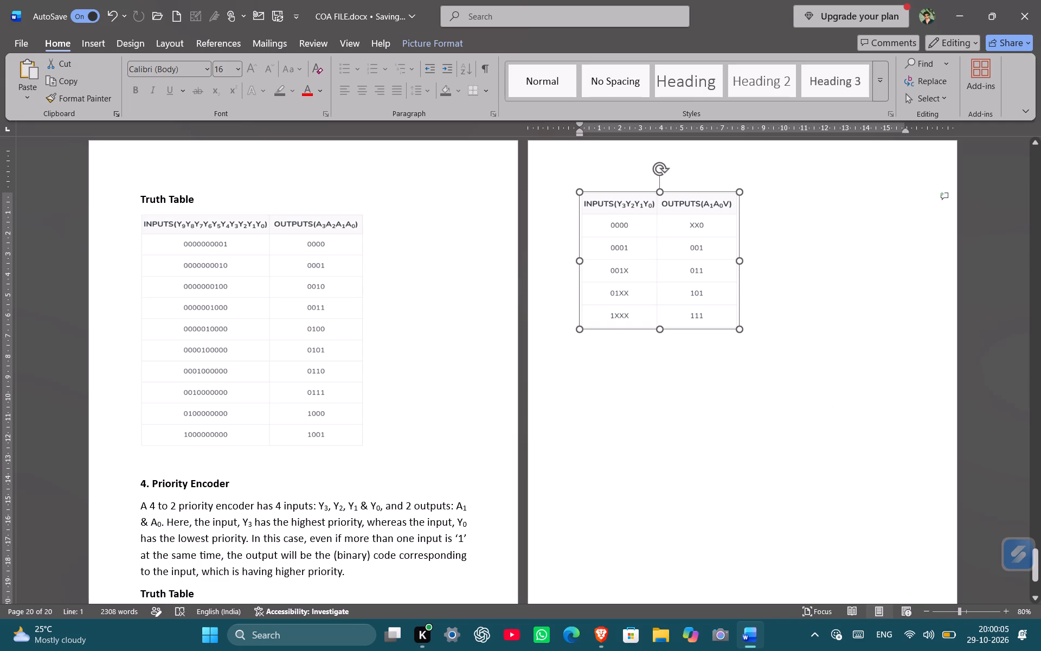
{"action": "left_click_drag", "start_coordinate": [660, 331], "coordinate": [666, 303]}
Move the priority encoder table picture to page 19, beside the Truth Table heading under 4. Priority Encoder.
{"action": "scroll", "coordinate": [447, 386], "scroll_direction": "down", "scroll_amount": 4}
{"action": "scroll", "coordinate": [447, 386], "scroll_direction": "up", "scroll_amount": 1}
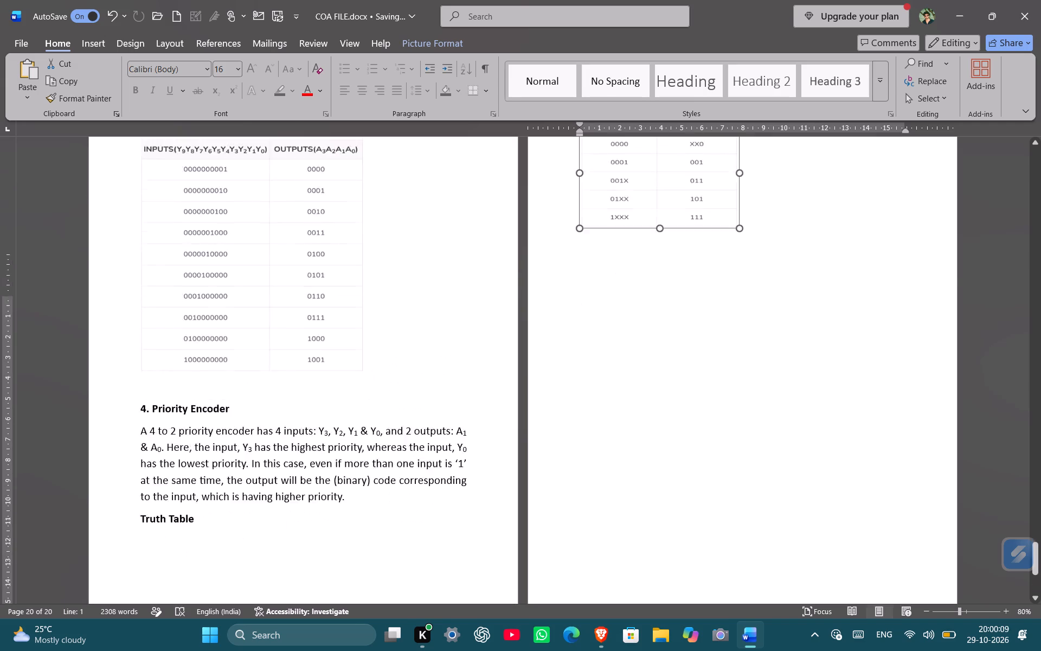
{"action": "scroll", "coordinate": [447, 386], "scroll_direction": "up", "scroll_amount": 1}
{"action": "left_click_drag", "start_coordinate": [633, 400], "coordinate": [359, 562]}
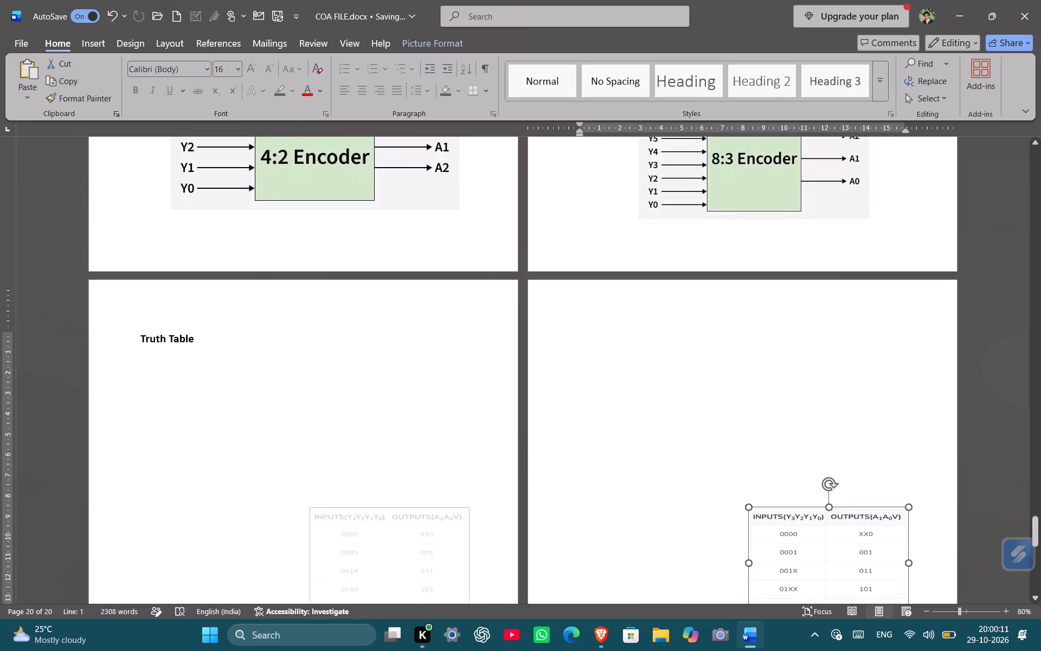
{"action": "left_click_drag", "start_coordinate": [359, 562], "coordinate": [636, 423]}
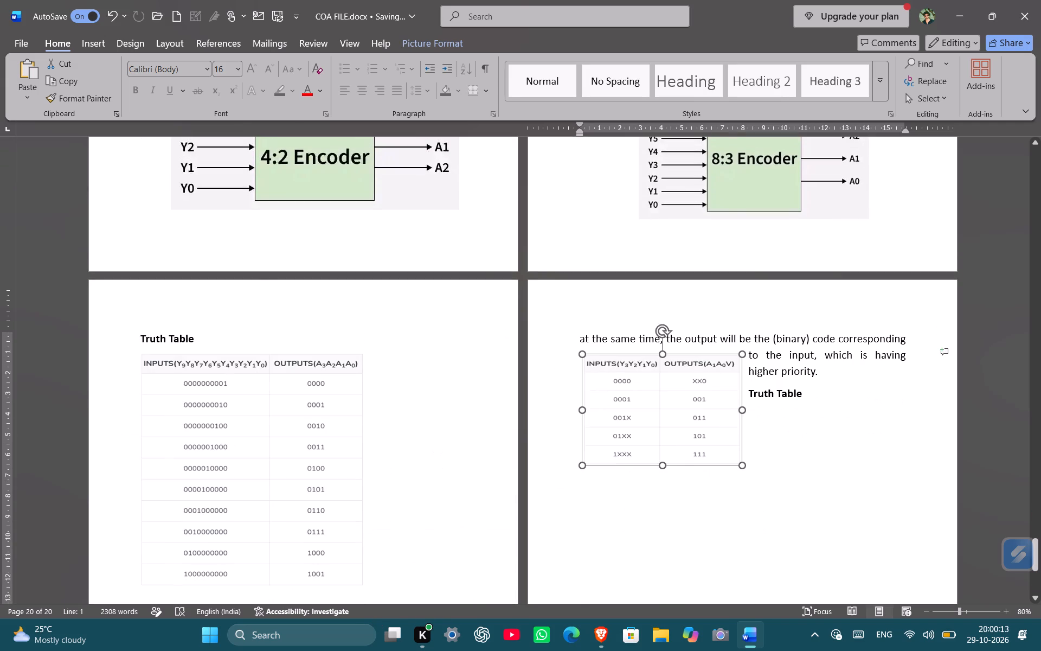
{"action": "left_click_drag", "start_coordinate": [636, 423], "coordinate": [676, 471]}
{"action": "scroll", "coordinate": [474, 437], "scroll_direction": "down", "scroll_amount": 3}
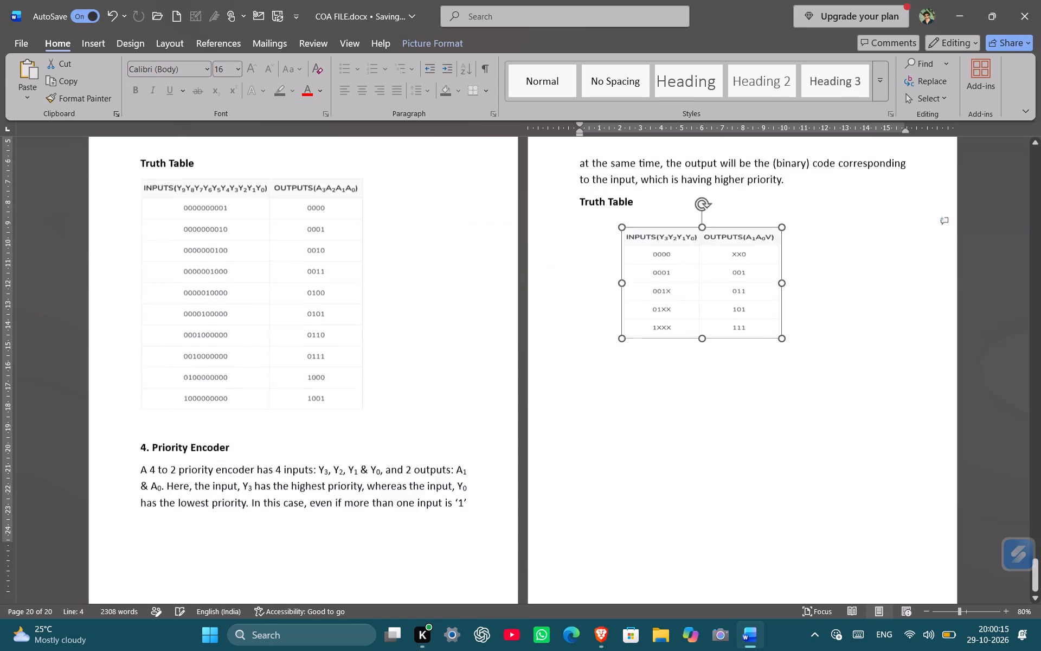
{"action": "scroll", "coordinate": [474, 437], "scroll_direction": "down", "scroll_amount": 1}
{"action": "scroll", "coordinate": [474, 437], "scroll_direction": "down", "scroll_amount": 2, "text": "ctrl"}
{"action": "left_click_drag", "start_coordinate": [649, 227], "coordinate": [525, 561]}
Shrink the priority encoder table picture from its upper corner so its top sits below the paragraph.
{"action": "scroll", "coordinate": [578, 414], "scroll_direction": "down", "scroll_amount": 1}
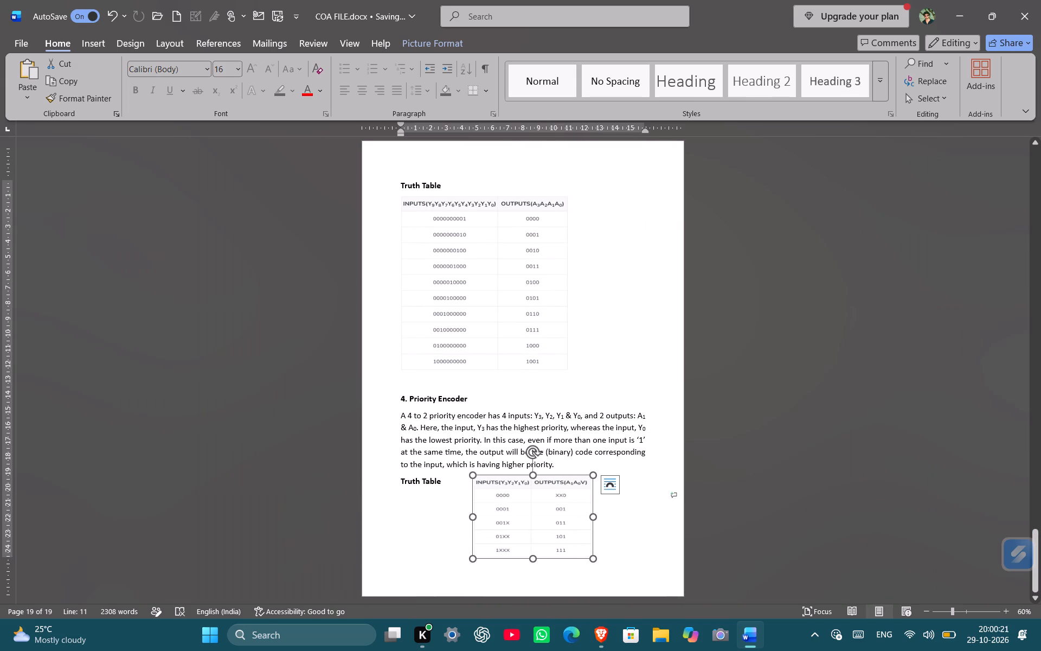
{"action": "left_click_drag", "start_coordinate": [592, 473], "coordinate": [573, 487]}
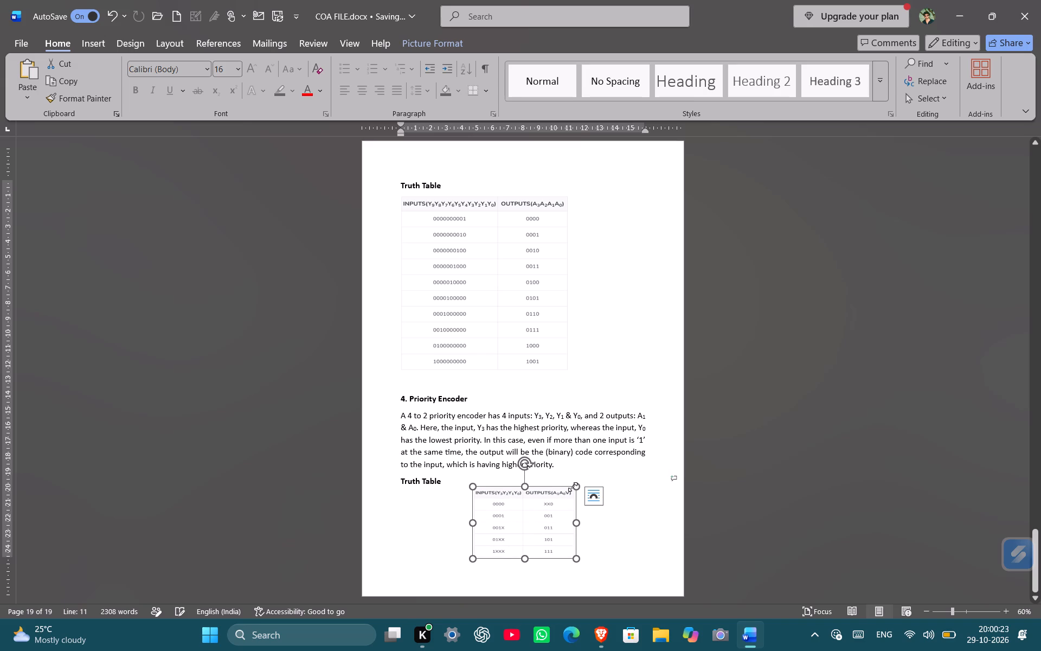
Set the priority encoder truth table picture to In Front of Text and move it below its Truth Table heading, flush with the text margin.
{"action": "scroll", "coordinate": [612, 470], "scroll_direction": "down", "scroll_amount": 2}
{"action": "scroll", "coordinate": [559, 456], "scroll_direction": "up", "scroll_amount": 2, "text": "ctrl"}
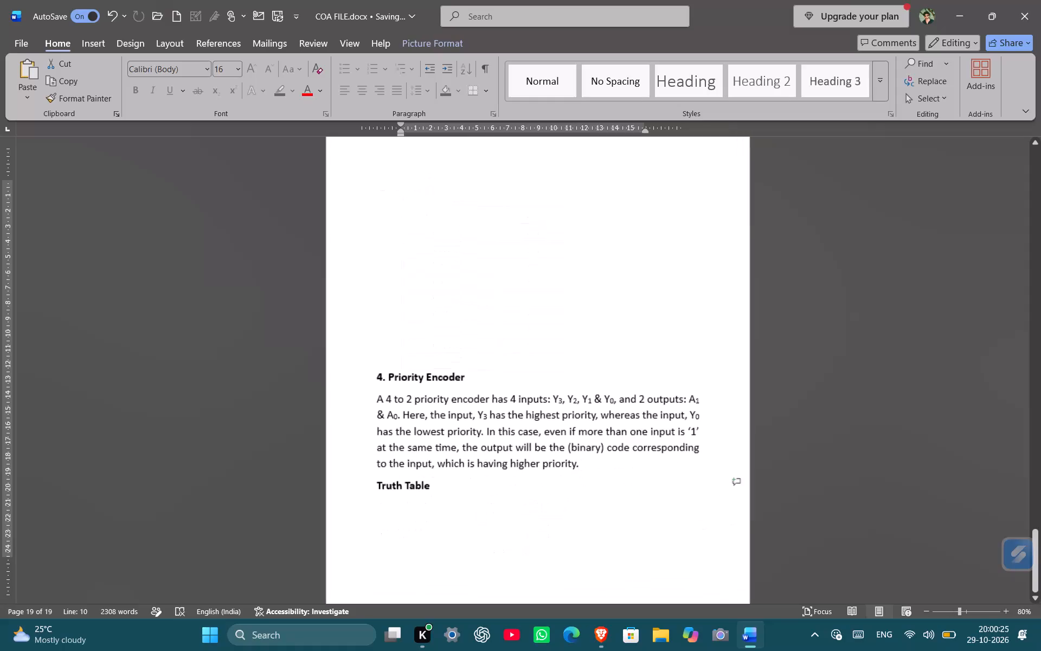
{"action": "scroll", "coordinate": [559, 456], "scroll_direction": "down", "scroll_amount": 3}
{"action": "scroll", "coordinate": [559, 456], "scroll_direction": "up", "scroll_amount": 2, "text": "ctrl"}
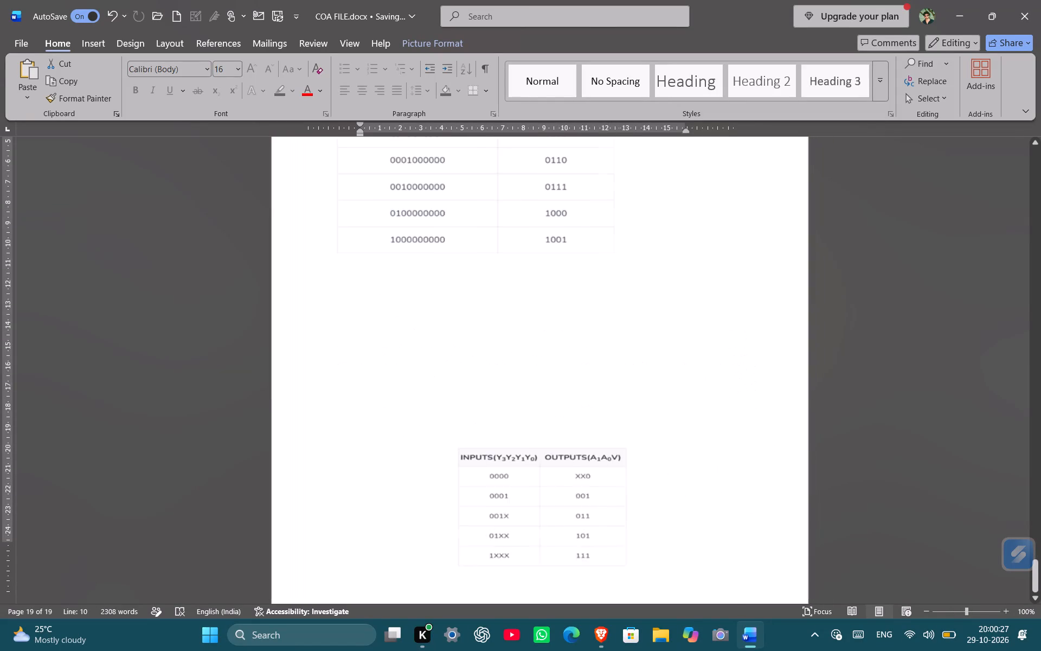
{"action": "scroll", "coordinate": [559, 456], "scroll_direction": "down", "scroll_amount": 3}
{"action": "left_click", "coordinate": [603, 631]}
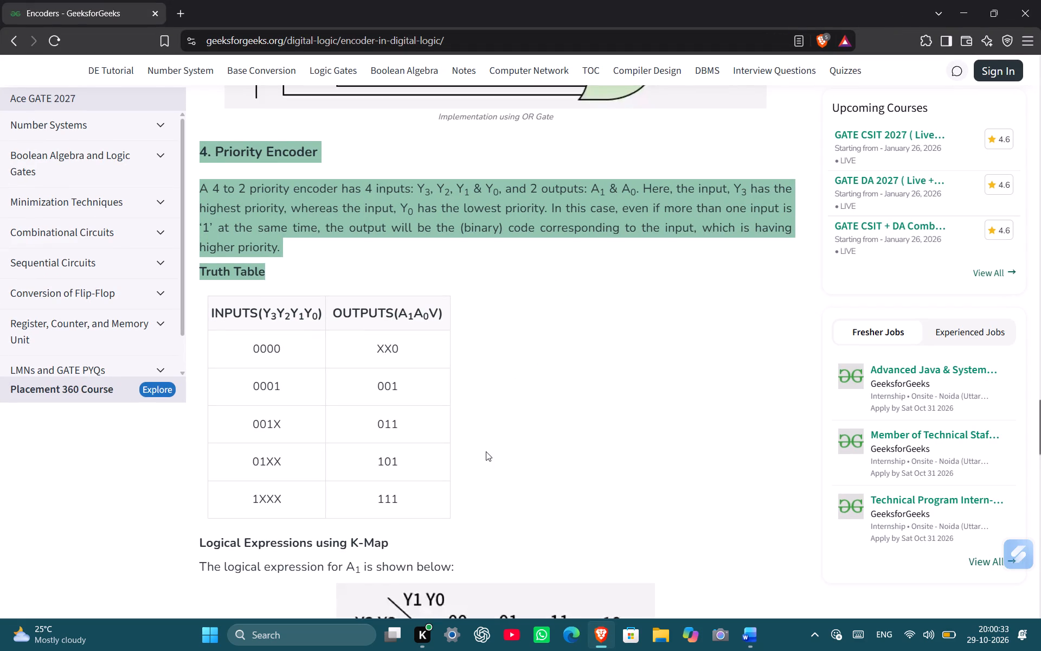
{"action": "left_click", "coordinate": [606, 639]}
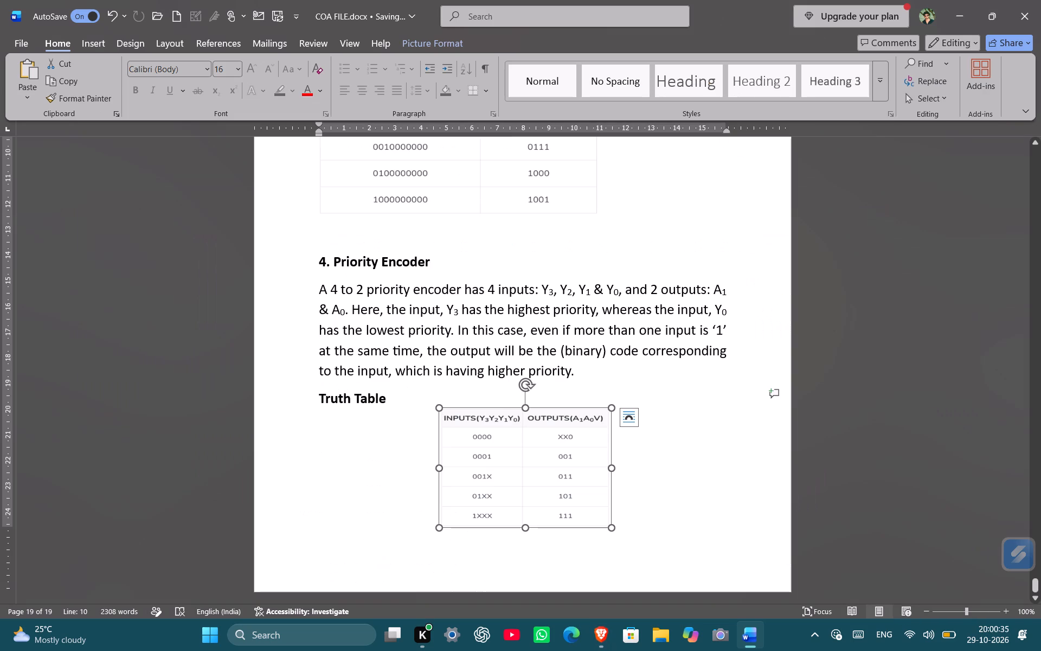
{"action": "scroll", "coordinate": [530, 473], "scroll_direction": "down", "scroll_amount": 1}
{"action": "left_click", "coordinate": [632, 412]}
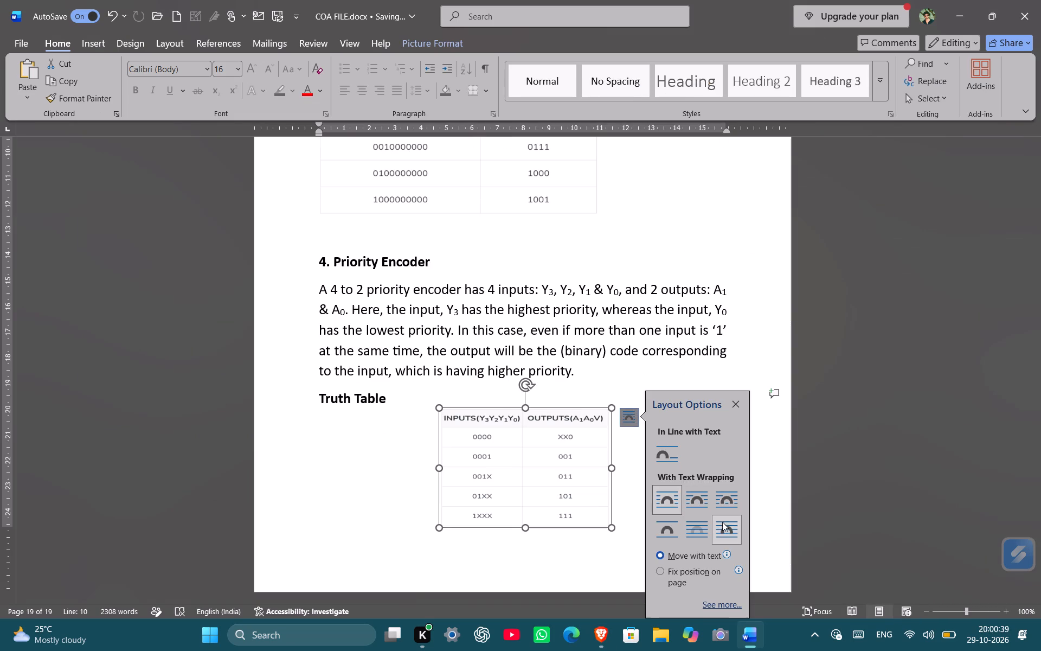
{"action": "left_click", "coordinate": [726, 524]}
{"action": "left_click_drag", "start_coordinate": [580, 478], "coordinate": [530, 475]}
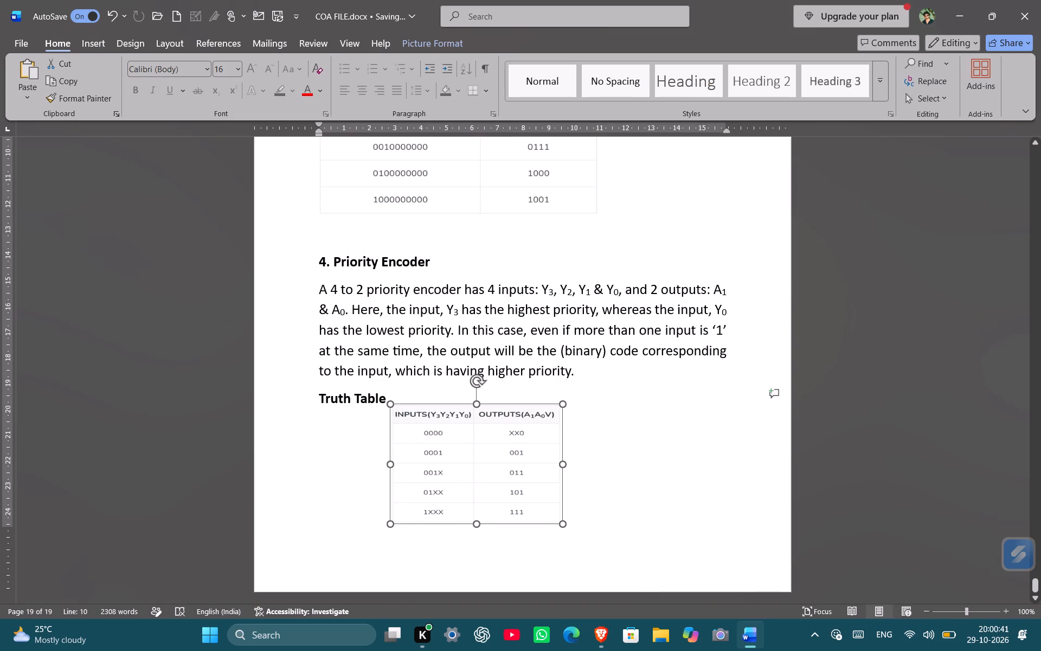
{"action": "left_click_drag", "start_coordinate": [530, 475], "coordinate": [468, 490]}
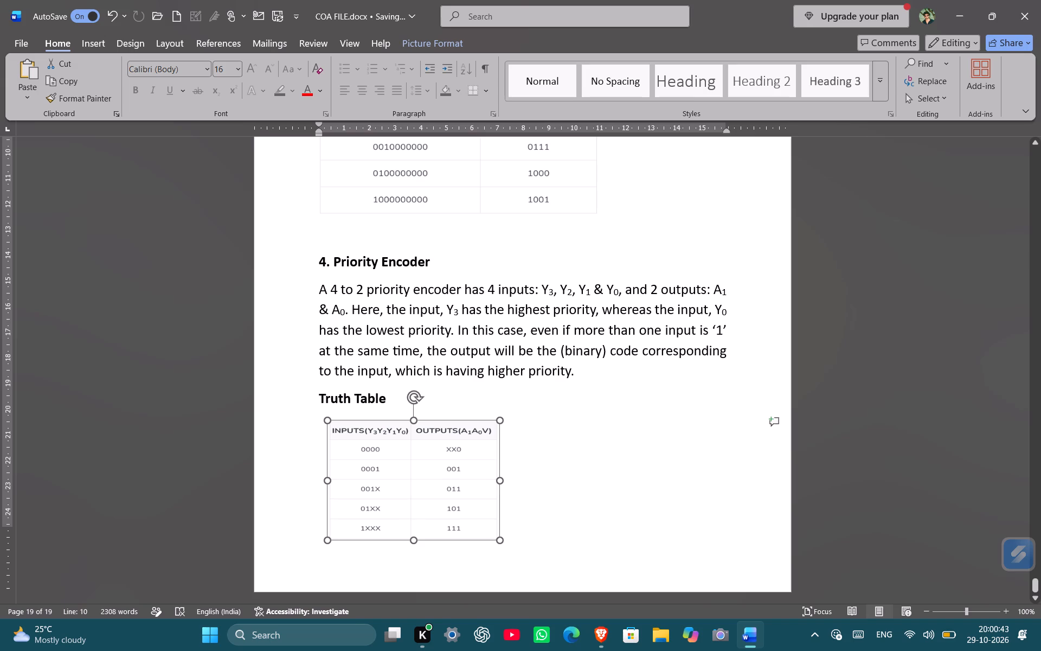
{"action": "left_click_drag", "start_coordinate": [468, 490], "coordinate": [461, 490]}
{"action": "left_click", "coordinate": [582, 457]}
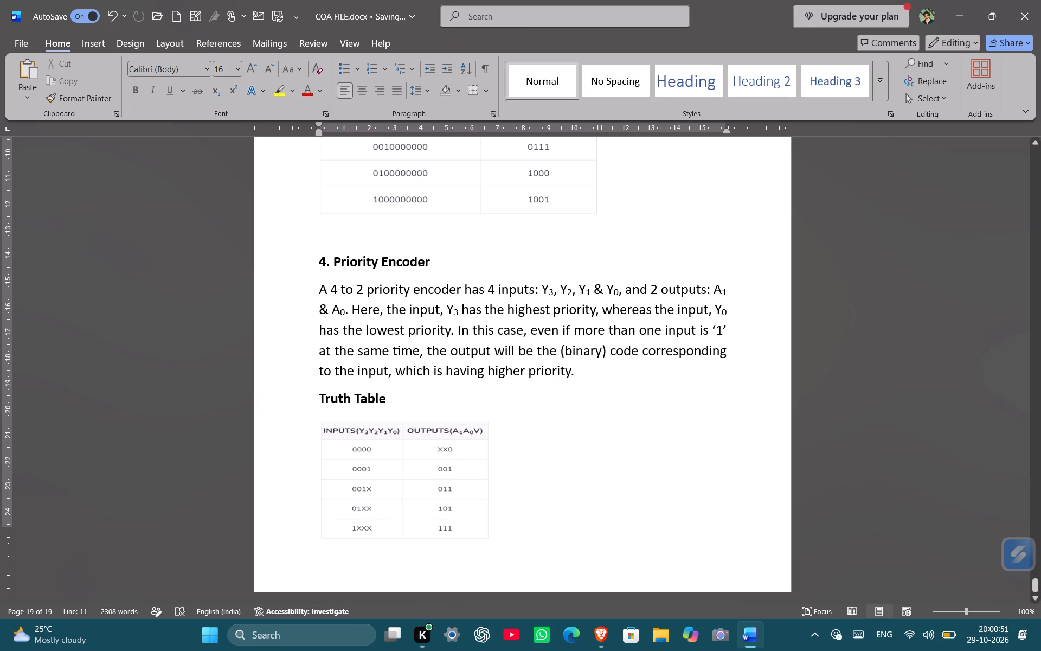
Shrink the ten-row truth table picture above the 4. Priority Encoder heading slightly from its lower corner.
{"action": "scroll", "coordinate": [516, 436], "scroll_direction": "down", "scroll_amount": 1}
{"action": "scroll", "coordinate": [516, 436], "scroll_direction": "up", "scroll_amount": 2}
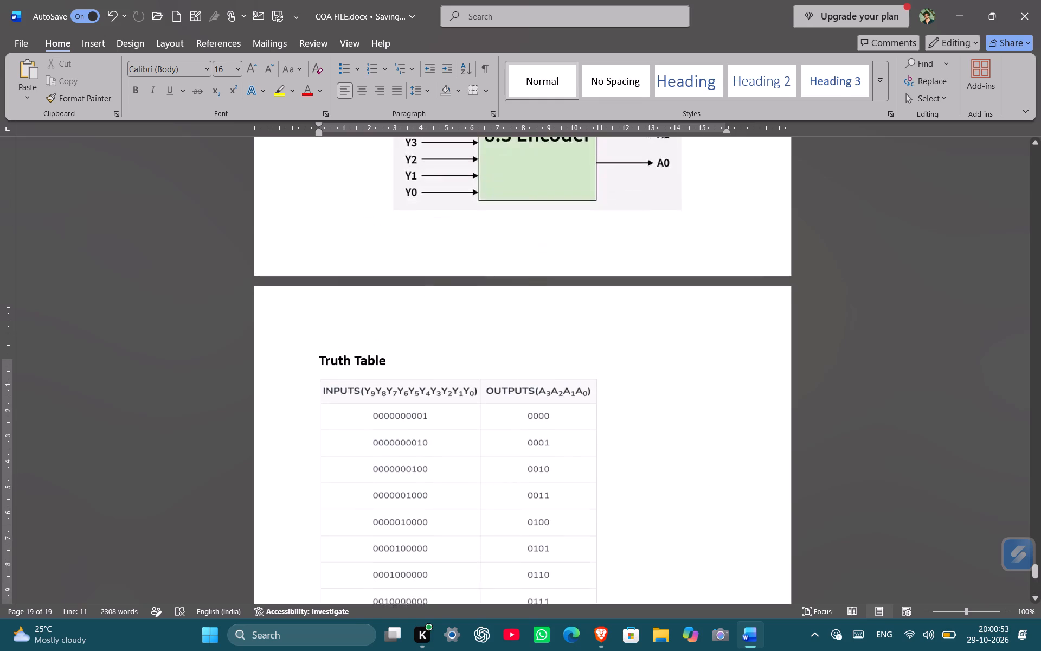
{"action": "scroll", "coordinate": [516, 436], "scroll_direction": "down", "scroll_amount": 2}
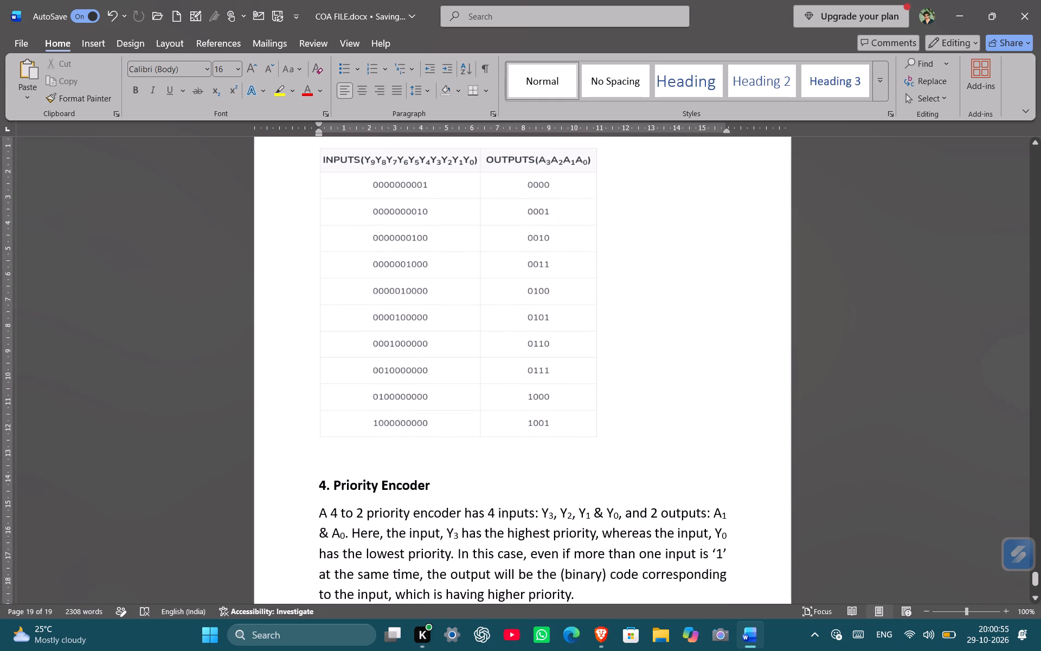
{"action": "scroll", "coordinate": [501, 374], "scroll_direction": "up", "scroll_amount": 1}
{"action": "left_click", "coordinate": [501, 374]}
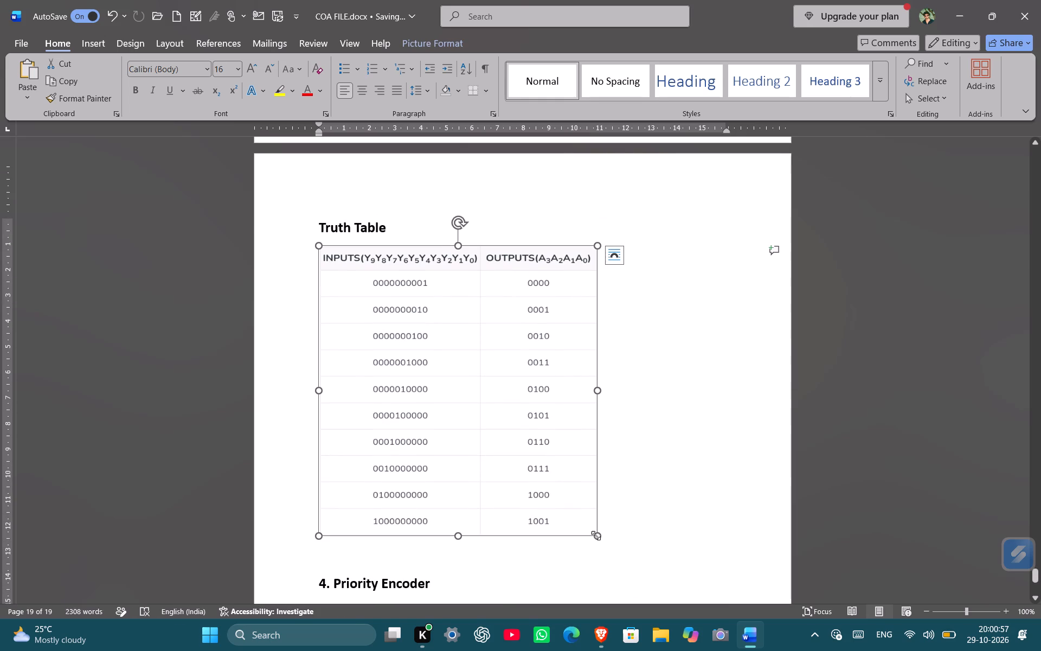
{"action": "left_click_drag", "start_coordinate": [597, 536], "coordinate": [574, 516]}
Enlarge the priority encoder truth table picture slightly and move it up closer beneath its Truth Table heading.
{"action": "scroll", "coordinate": [574, 516], "scroll_direction": "down", "scroll_amount": 6}
{"action": "left_click", "coordinate": [415, 456]}
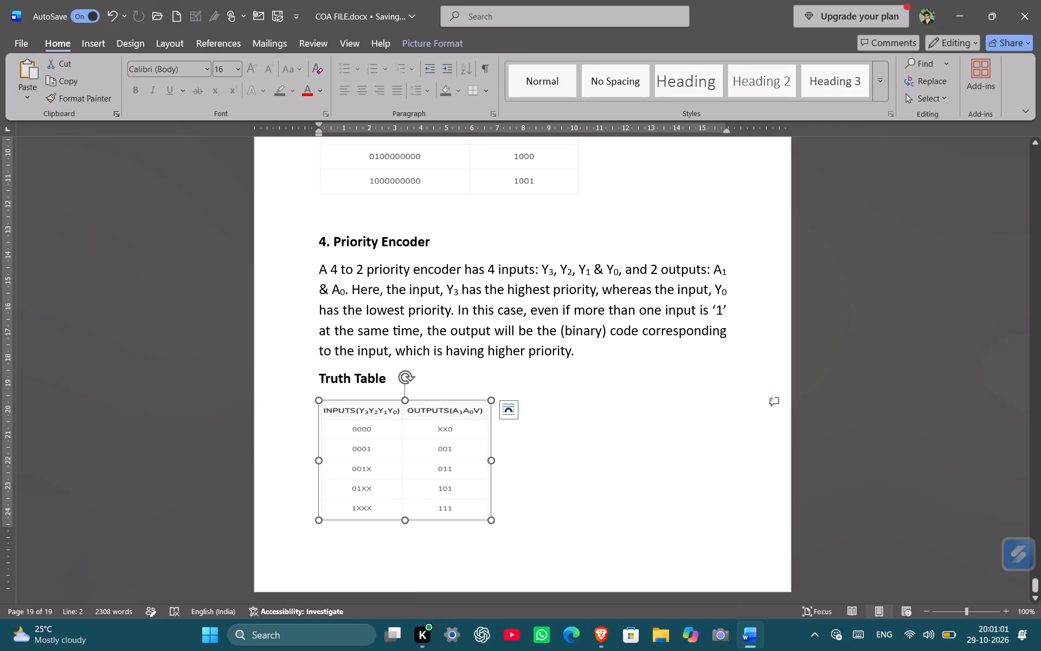
{"action": "left_click_drag", "start_coordinate": [491, 520], "coordinate": [502, 529]}
{"action": "left_click_drag", "start_coordinate": [458, 503], "coordinate": [459, 493]}
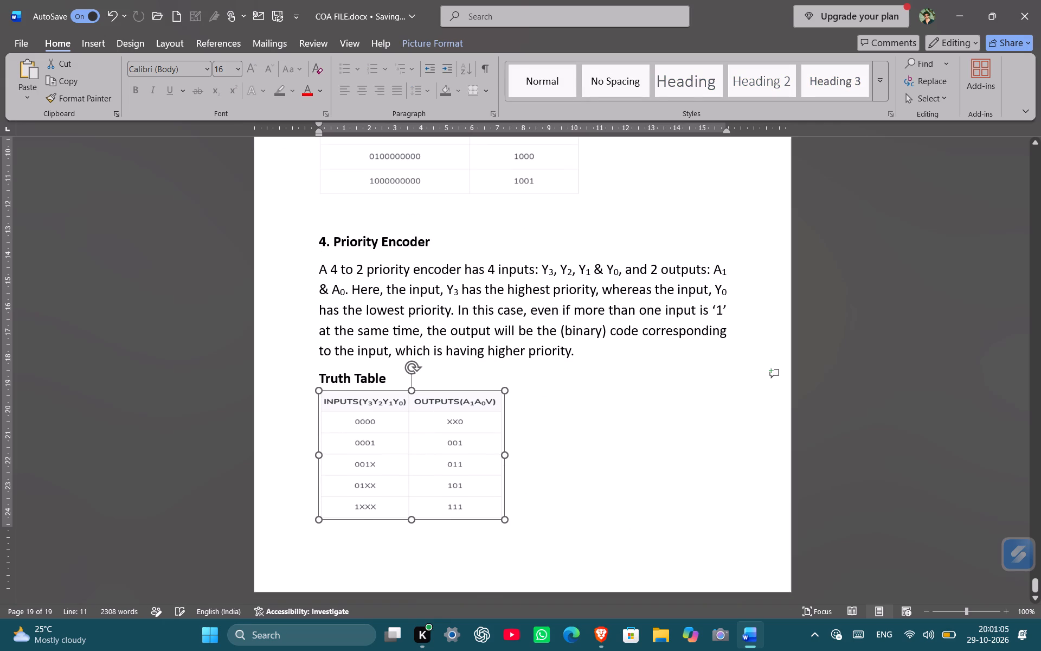
{"action": "left_click_drag", "start_coordinate": [459, 493], "coordinate": [459, 496]}
{"action": "left_click", "coordinate": [561, 442]}
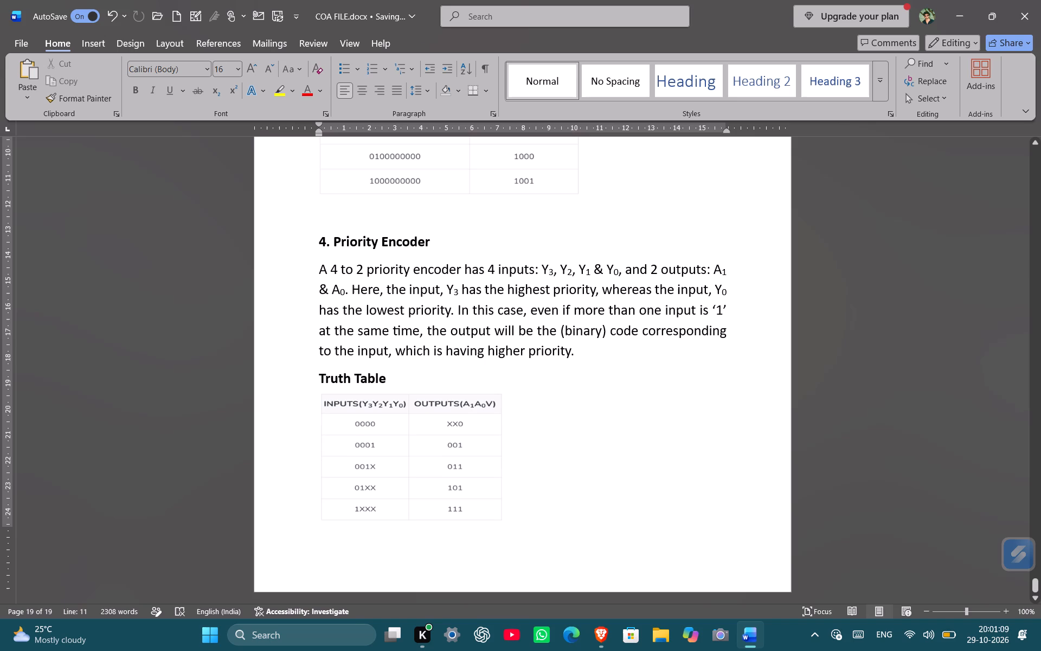
Place the insertion point beside the lower part of the priority encoder truth table and insert a blank page there.
{"action": "scroll", "coordinate": [535, 288], "scroll_direction": "up", "scroll_amount": 3}
{"action": "scroll", "coordinate": [535, 288], "scroll_direction": "down", "scroll_amount": 5}
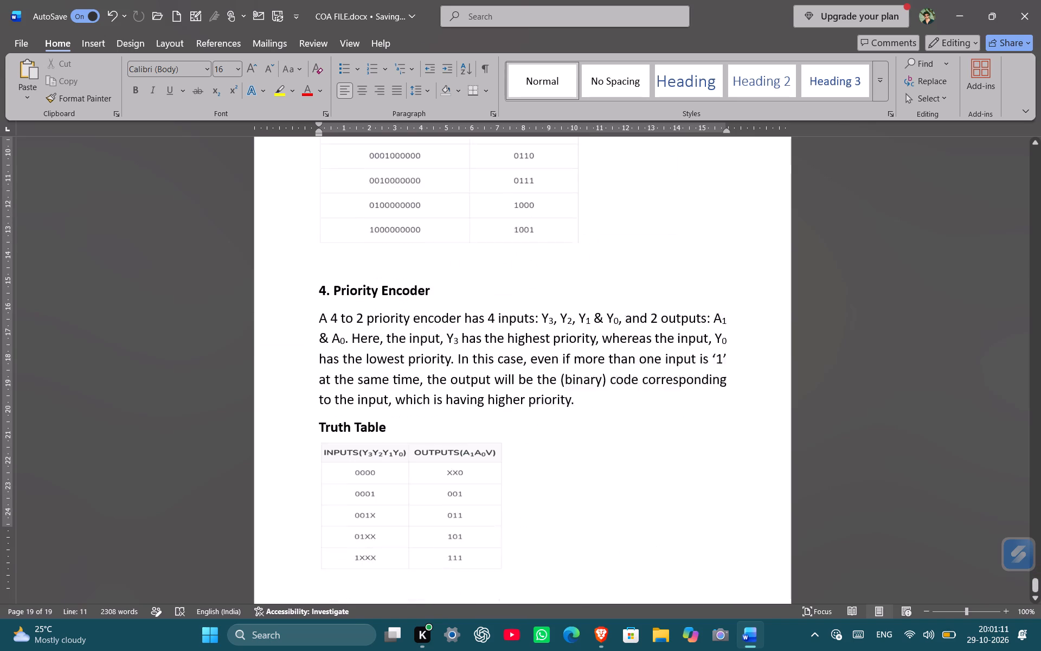
{"action": "left_click", "coordinate": [527, 509]}
{"action": "double_click", "coordinate": [351, 565]}
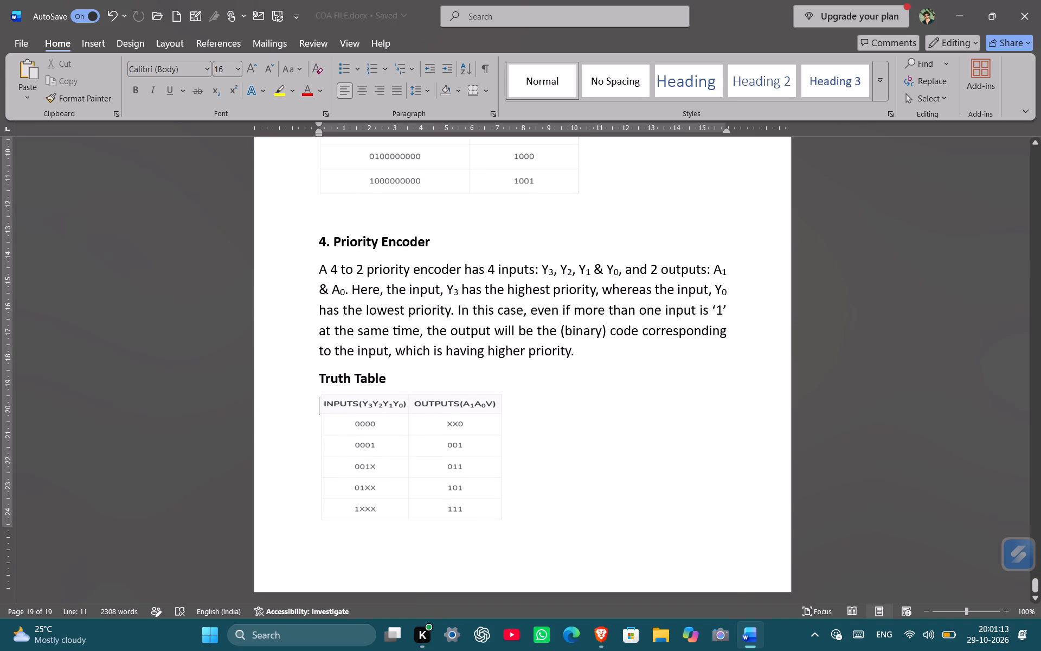
{"action": "double_click", "coordinate": [349, 499]}
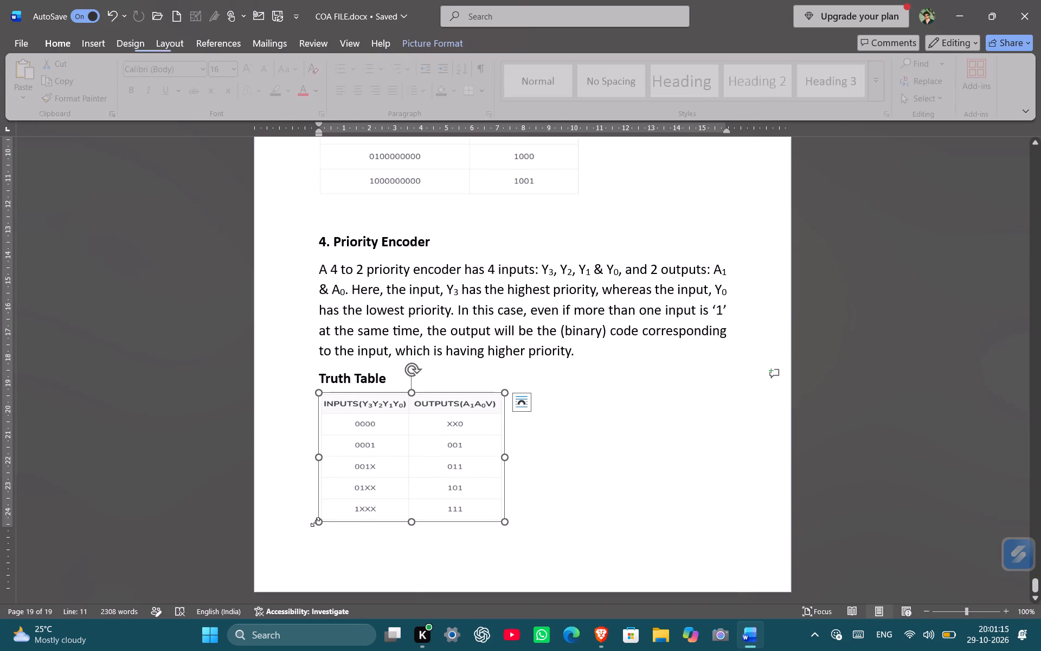
{"action": "left_click", "coordinate": [315, 522]}
{"action": "double_click", "coordinate": [307, 524]}
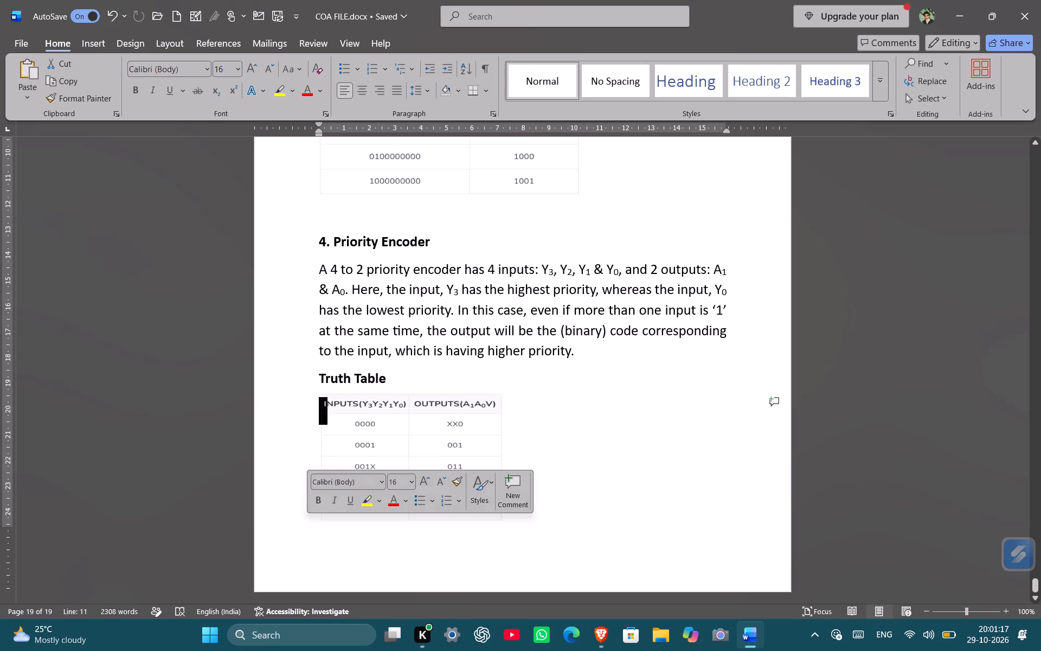
{"action": "double_click", "coordinate": [316, 525]}
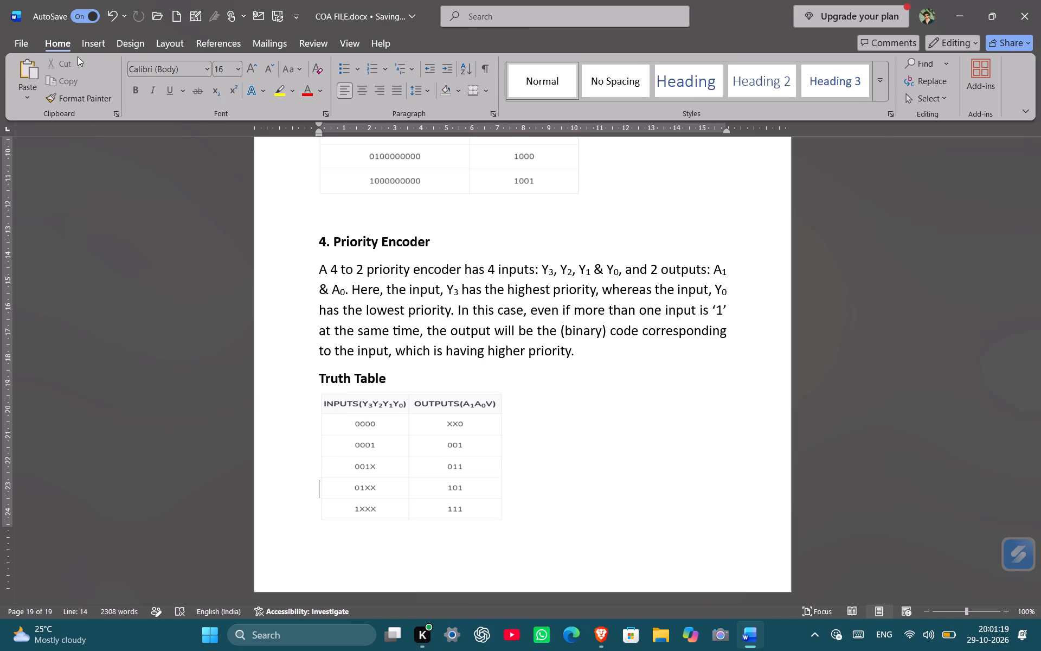
{"action": "left_click", "coordinate": [89, 47]}
{"action": "left_click", "coordinate": [47, 82]}
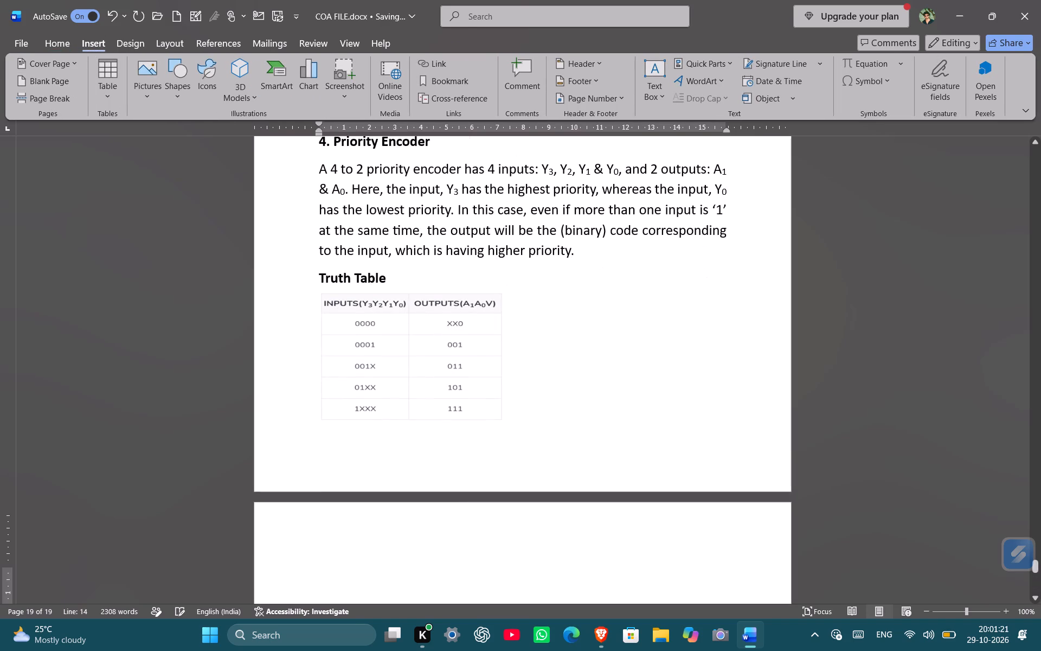
{"action": "scroll", "coordinate": [426, 363], "scroll_direction": "down", "scroll_amount": 2}
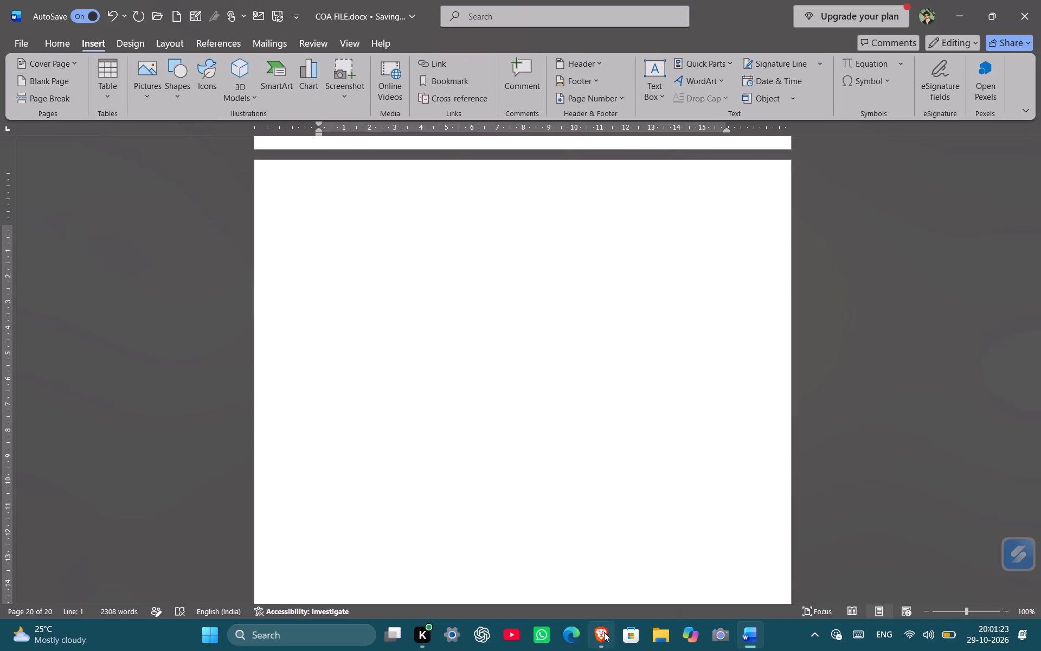
Check the document's Priority Encoder section and the new page against the priority encoder content on the GeeksforGeeks page.
{"action": "left_click", "coordinate": [604, 632]}
{"action": "scroll", "coordinate": [339, 314], "scroll_direction": "down", "scroll_amount": 1}
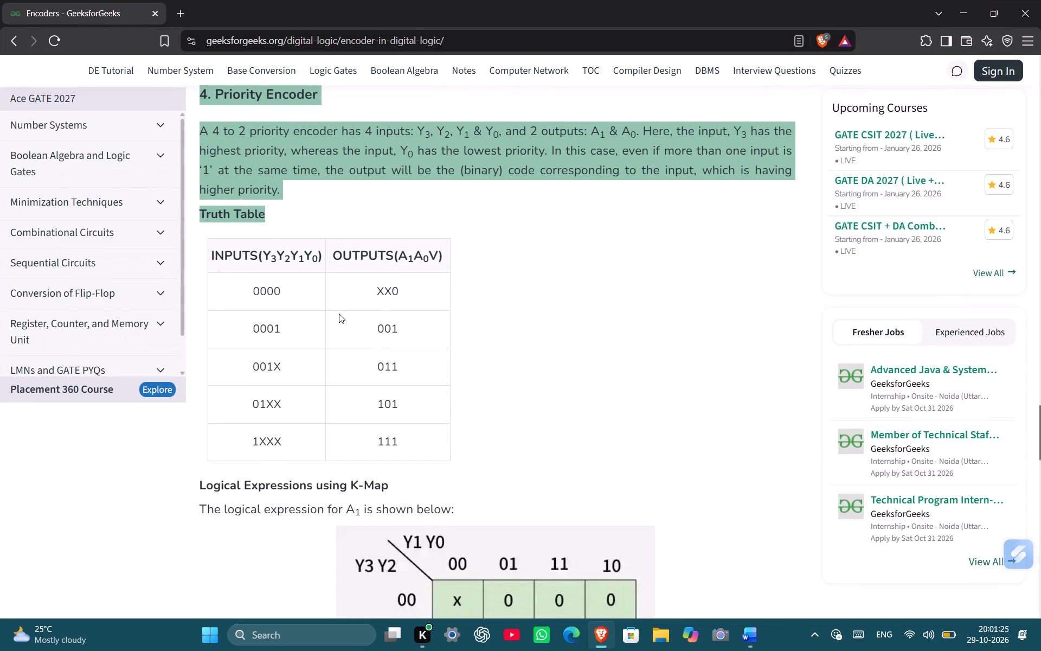
{"action": "scroll", "coordinate": [339, 314], "scroll_direction": "down", "scroll_amount": 1}
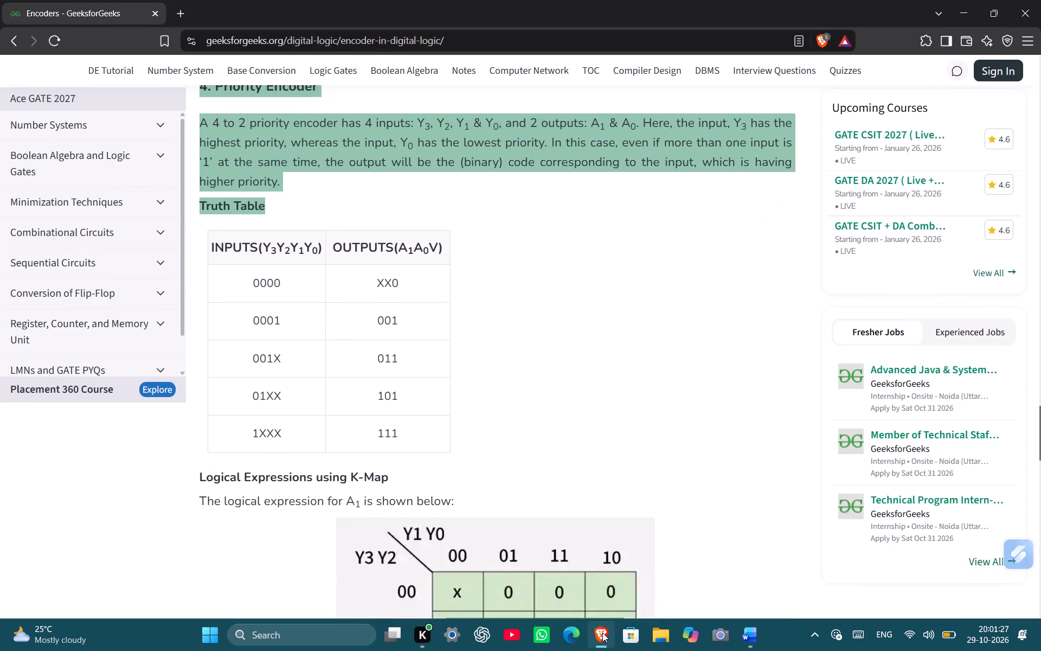
{"action": "left_click", "coordinate": [602, 632]}
{"action": "scroll", "coordinate": [521, 339], "scroll_direction": "up", "scroll_amount": 1}
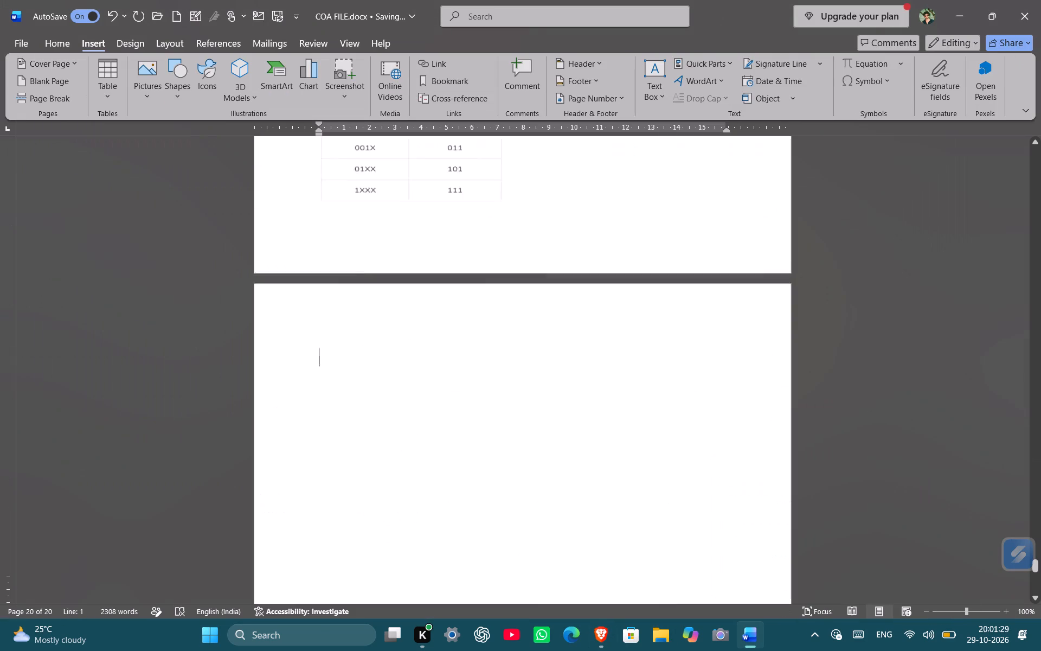
{"action": "scroll", "coordinate": [521, 339], "scroll_direction": "up", "scroll_amount": 1}
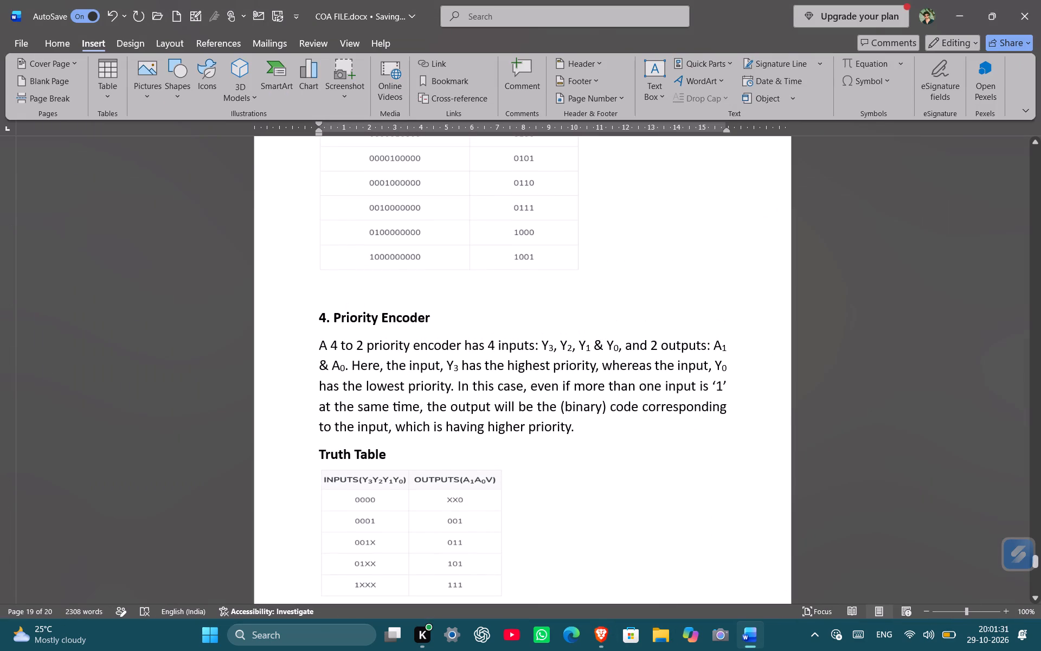
{"action": "scroll", "coordinate": [521, 339], "scroll_direction": "down", "scroll_amount": 2}
{"action": "scroll", "coordinate": [521, 339], "scroll_direction": "up", "scroll_amount": 1}
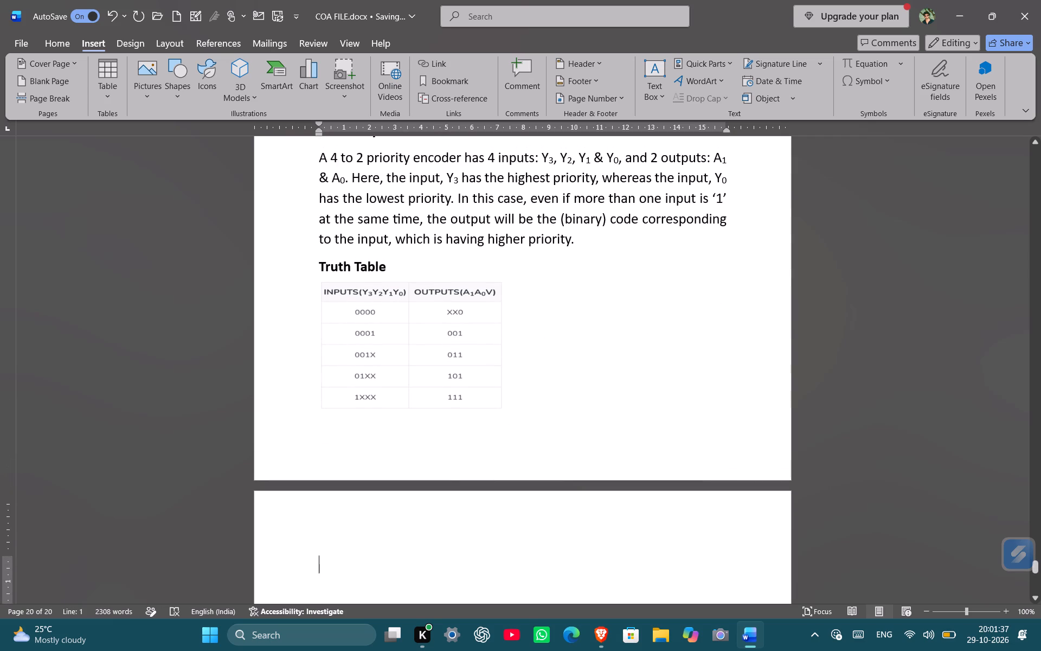
{"action": "scroll", "coordinate": [521, 339], "scroll_direction": "up", "scroll_amount": 1}
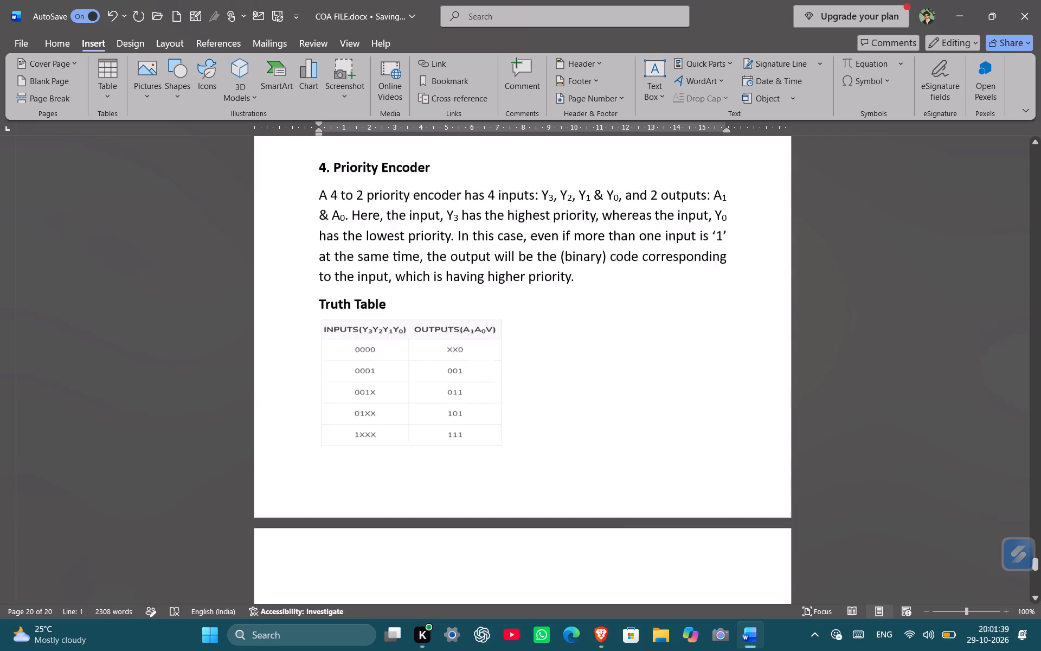
{"action": "scroll", "coordinate": [521, 339], "scroll_direction": "up", "scroll_amount": 1}
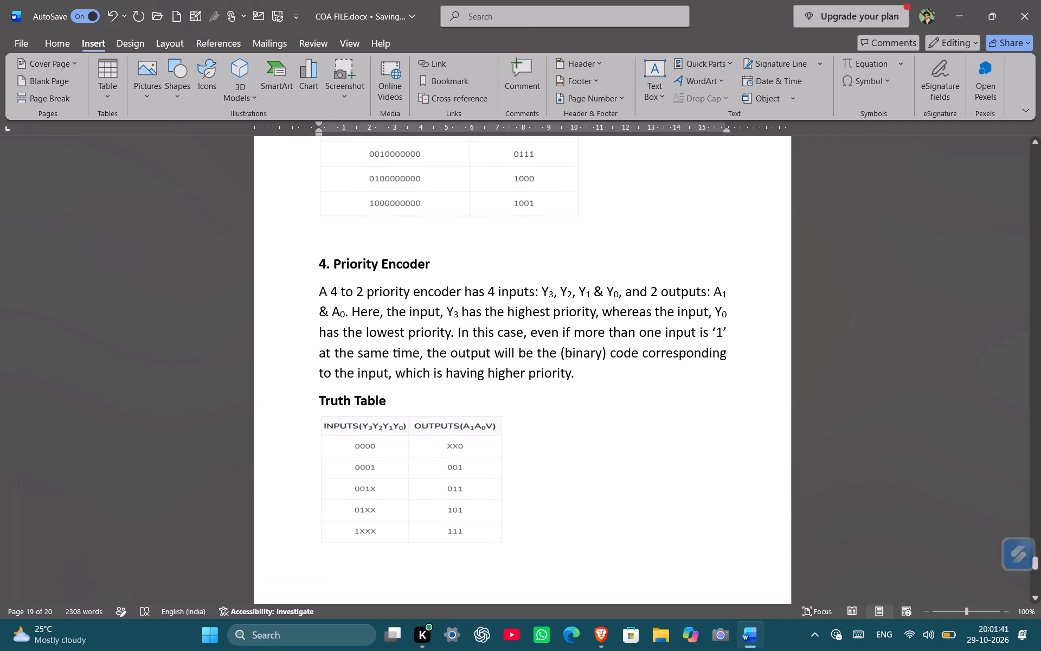
{"action": "scroll", "coordinate": [521, 339], "scroll_direction": "down", "scroll_amount": 1}
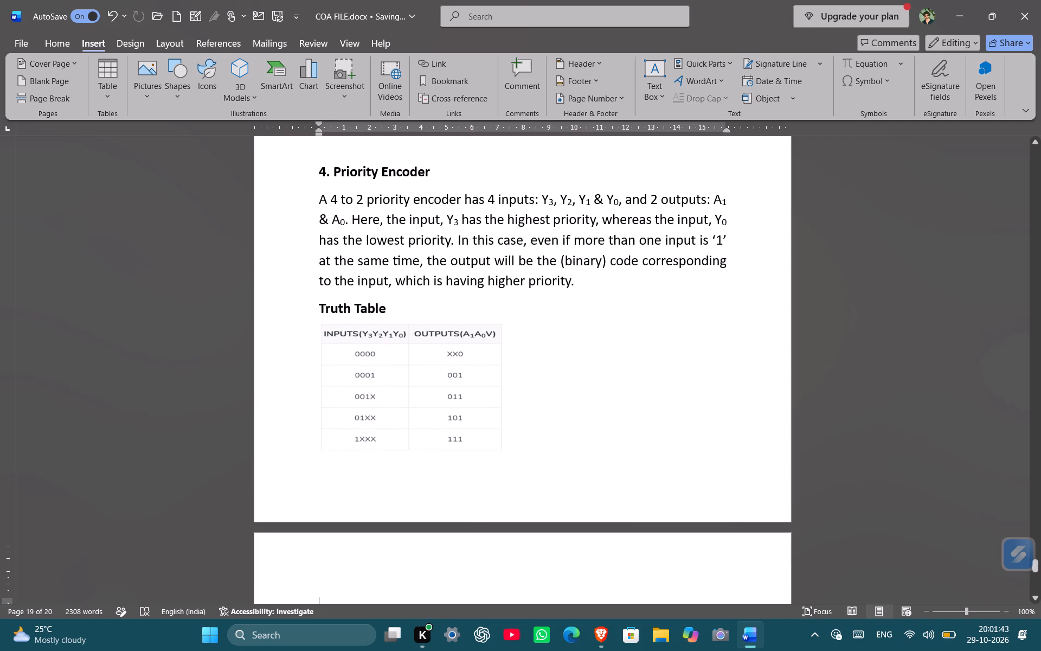
{"action": "scroll", "coordinate": [499, 454], "scroll_direction": "down", "scroll_amount": 1}
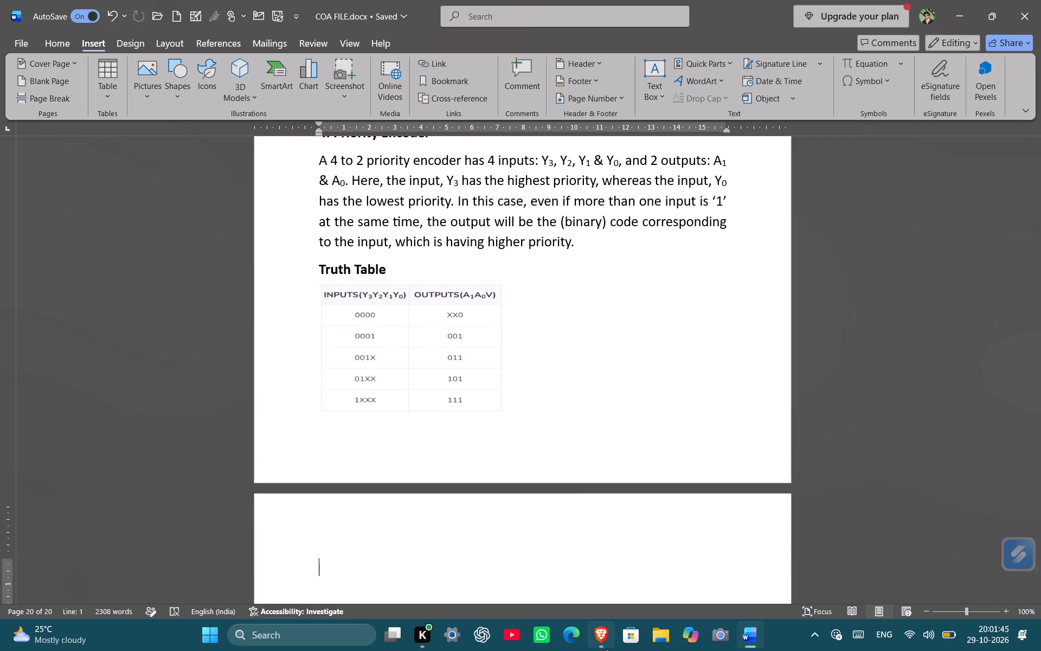
On the GeeksforGeeks page, select the Errors in Encoders heading with its opening sentence and three bullet points.
{"action": "left_click", "coordinate": [606, 649]}
{"action": "scroll", "coordinate": [504, 519], "scroll_direction": "down", "scroll_amount": 3}
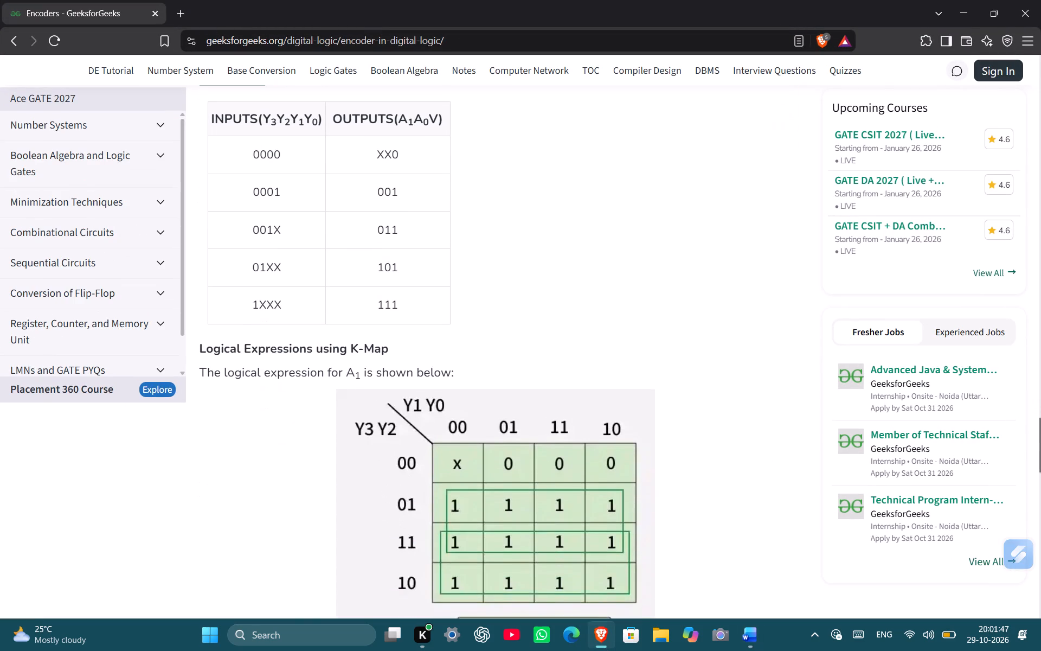
{"action": "scroll", "coordinate": [504, 519], "scroll_direction": "down", "scroll_amount": 5}
{"action": "scroll", "coordinate": [504, 519], "scroll_direction": "up", "scroll_amount": 1}
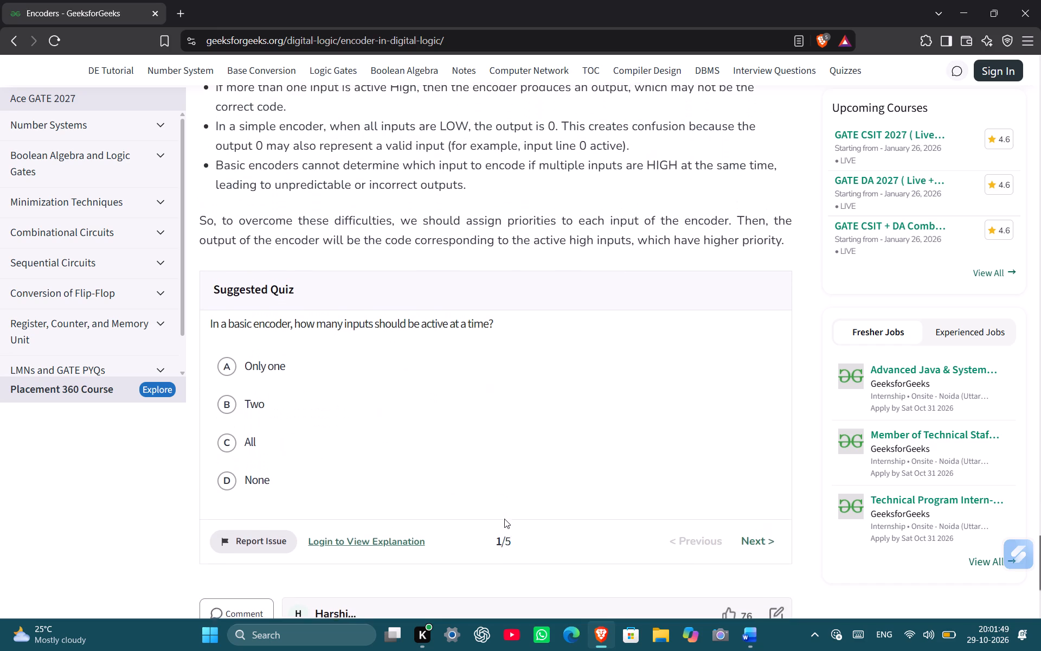
{"action": "scroll", "coordinate": [504, 519], "scroll_direction": "up", "scroll_amount": 2}
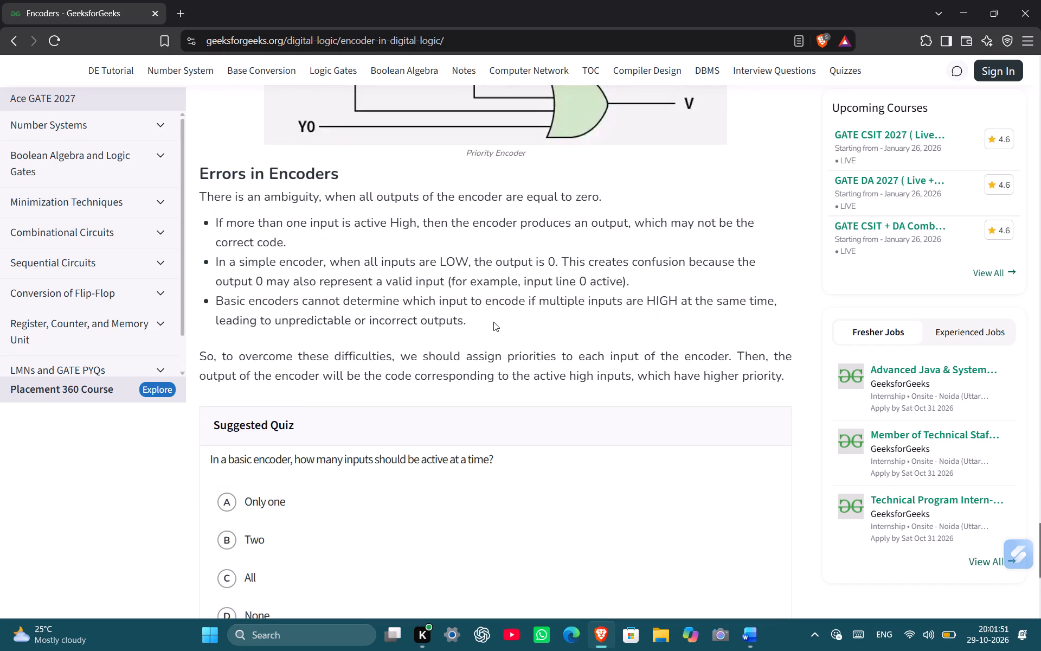
{"action": "left_click_drag", "start_coordinate": [204, 169], "coordinate": [277, 213]}
{"action": "left_click_drag", "start_coordinate": [277, 213], "coordinate": [477, 323]}
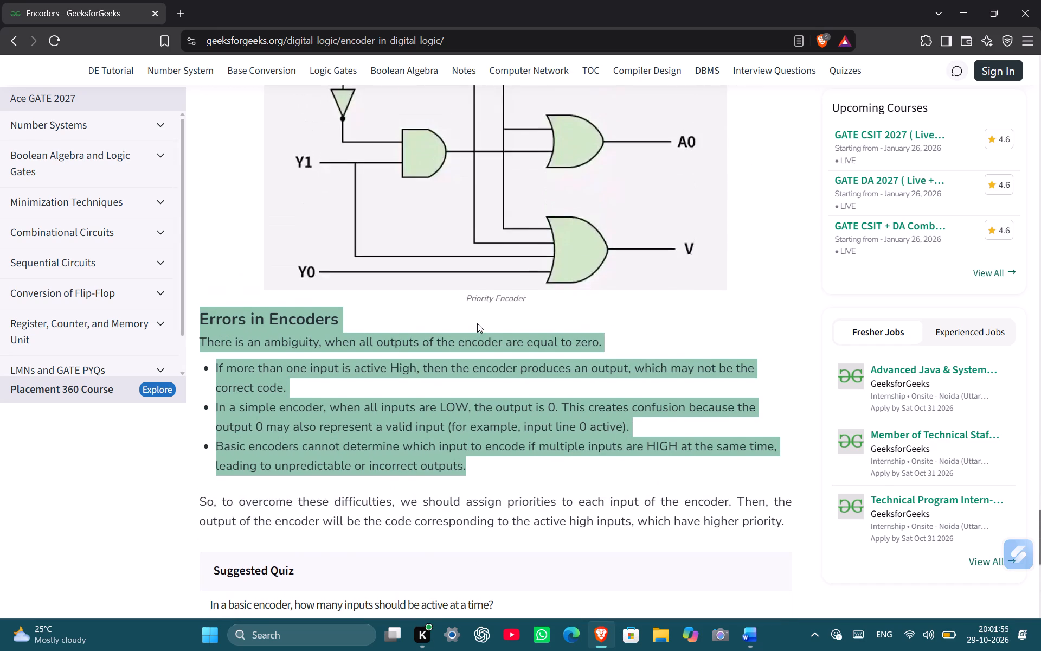